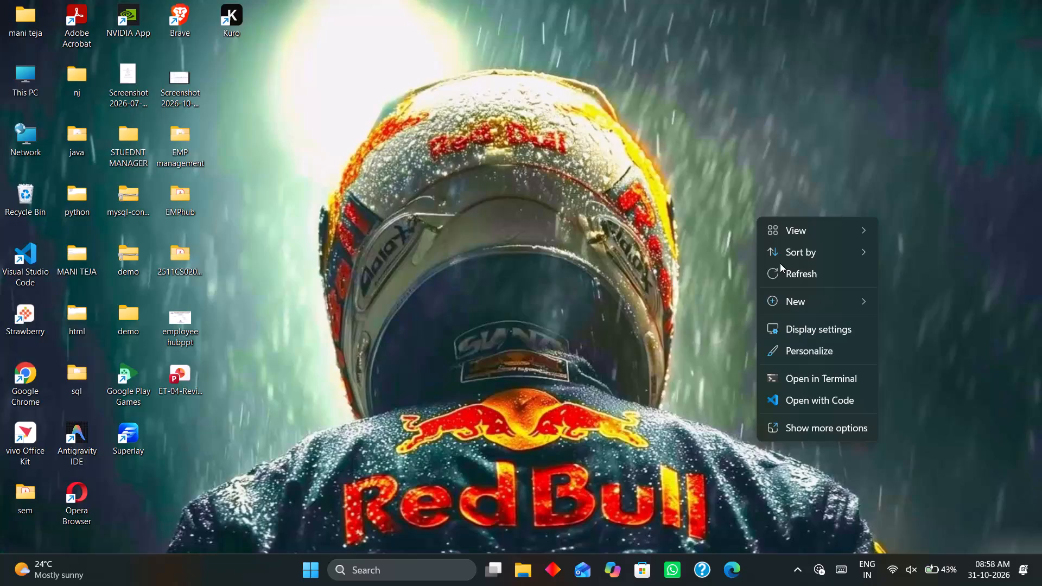
Refresh the desktop.
left_click(790, 275)
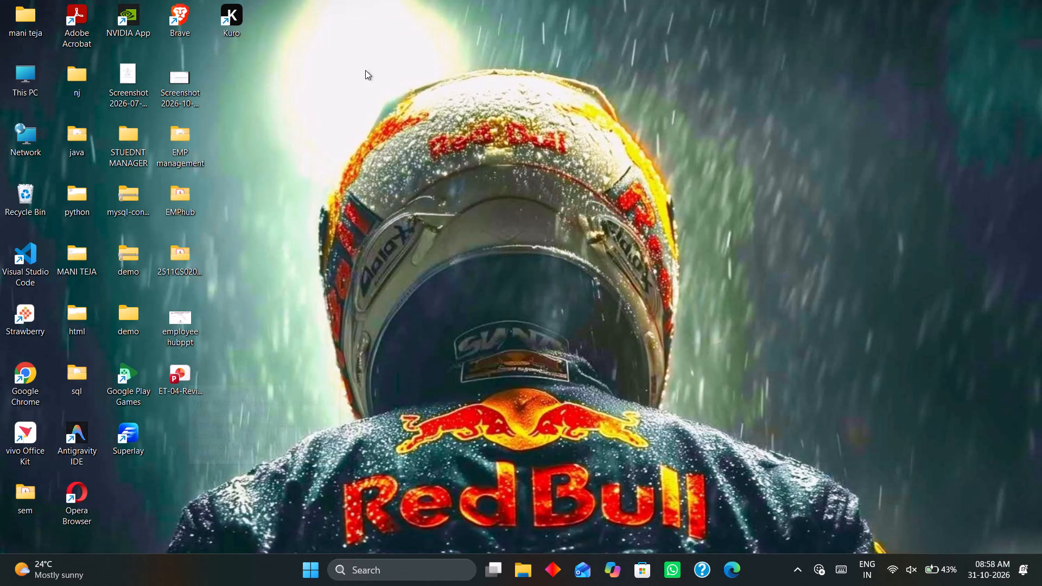
Launch the Kuro application from its desktop shortcut.
triple_click(210, 15)
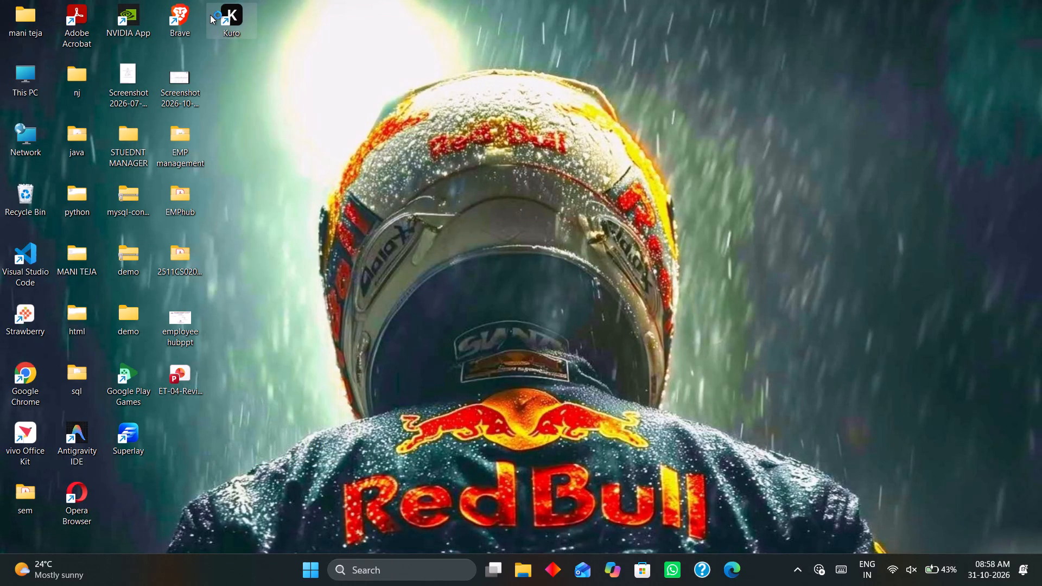
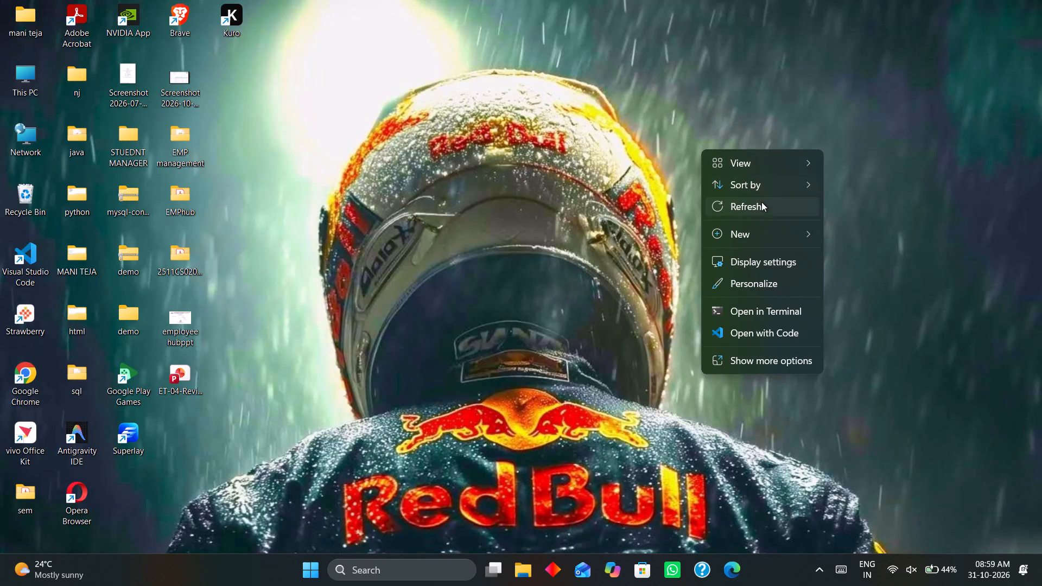
Refresh the desktop.
left_click(761, 202)
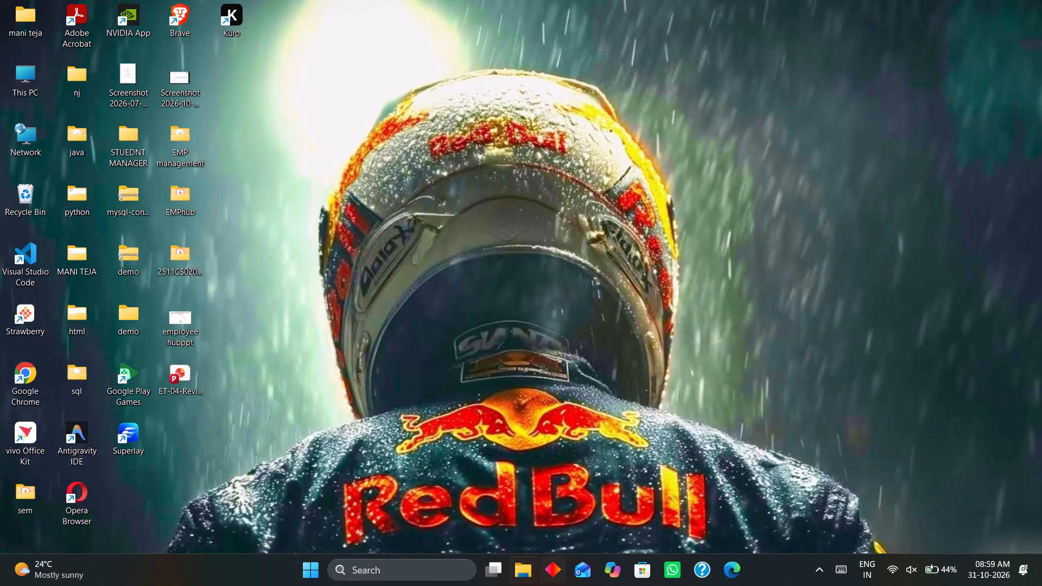
Open the recent Word file "Final_ AD_ Document (1)" from File Explorer.
left_click(532, 584)
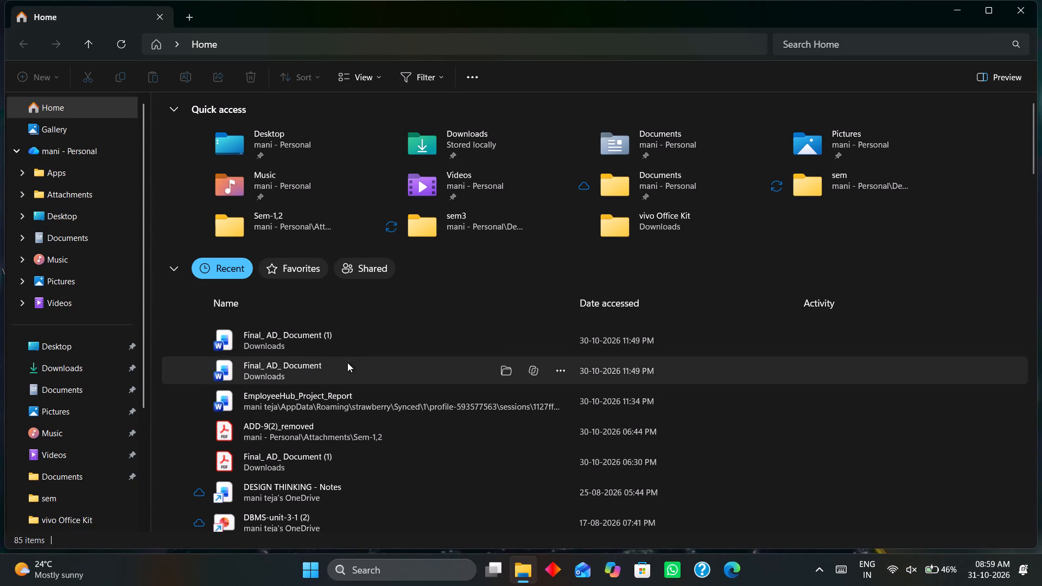
triple_click(231, 341)
left_click(231, 341)
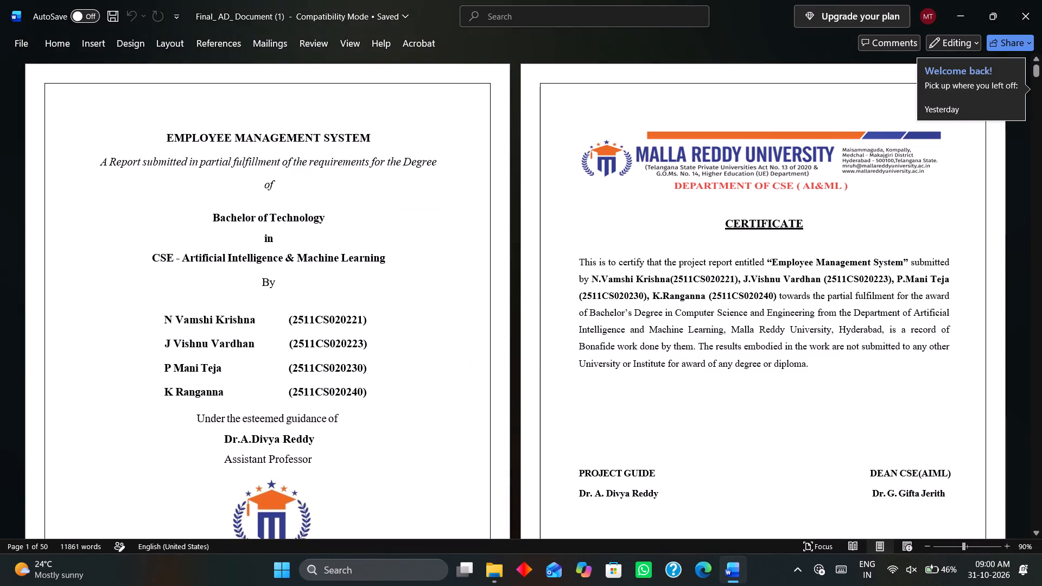
Set the report's page zoom to 100%.
left_click(564, 322)
left_click(434, 315)
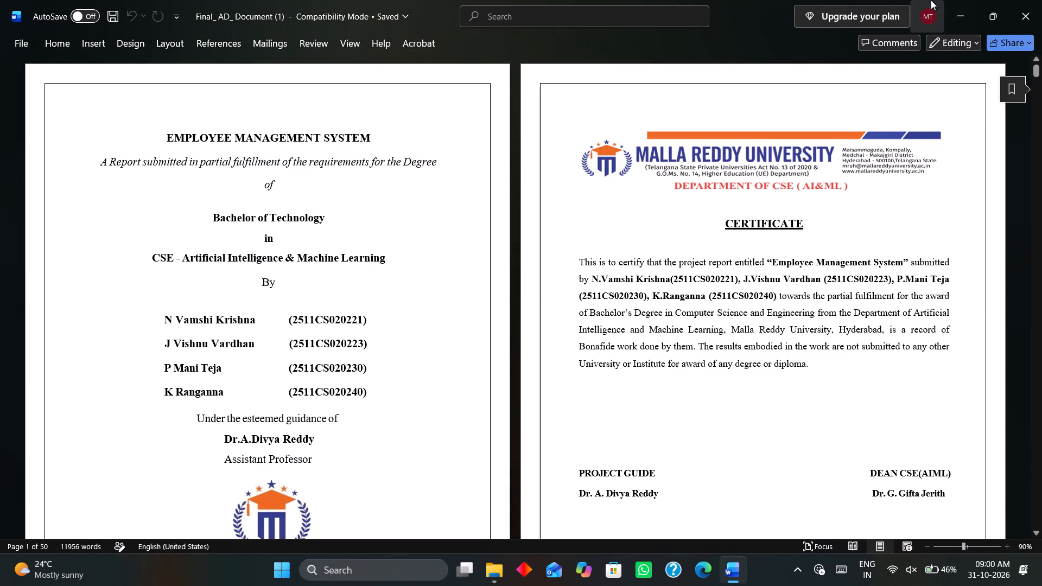
scroll(762, 302, "down", 6)
scroll(764, 309, "up", 5)
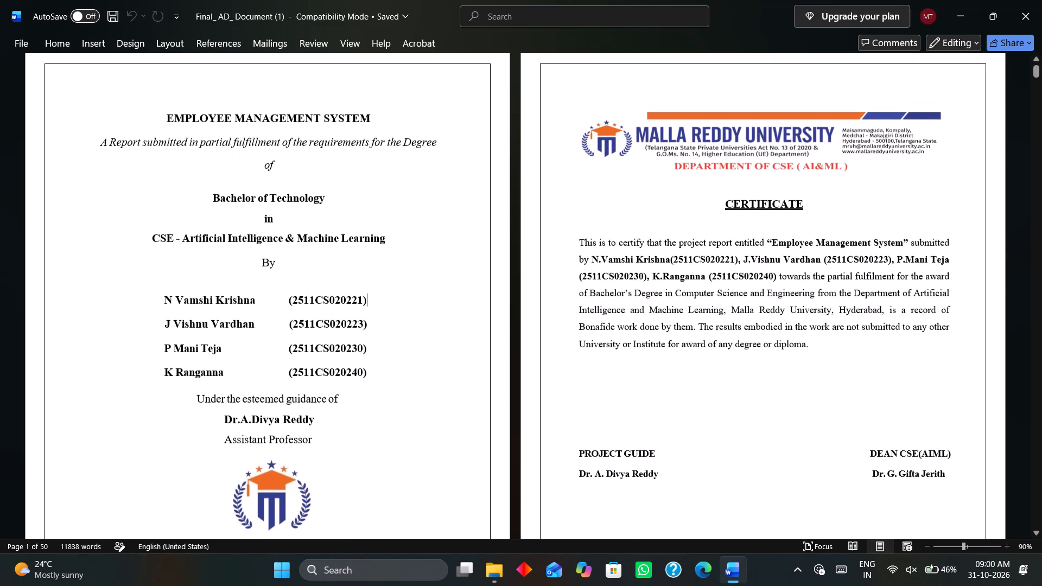
left_click(1010, 549)
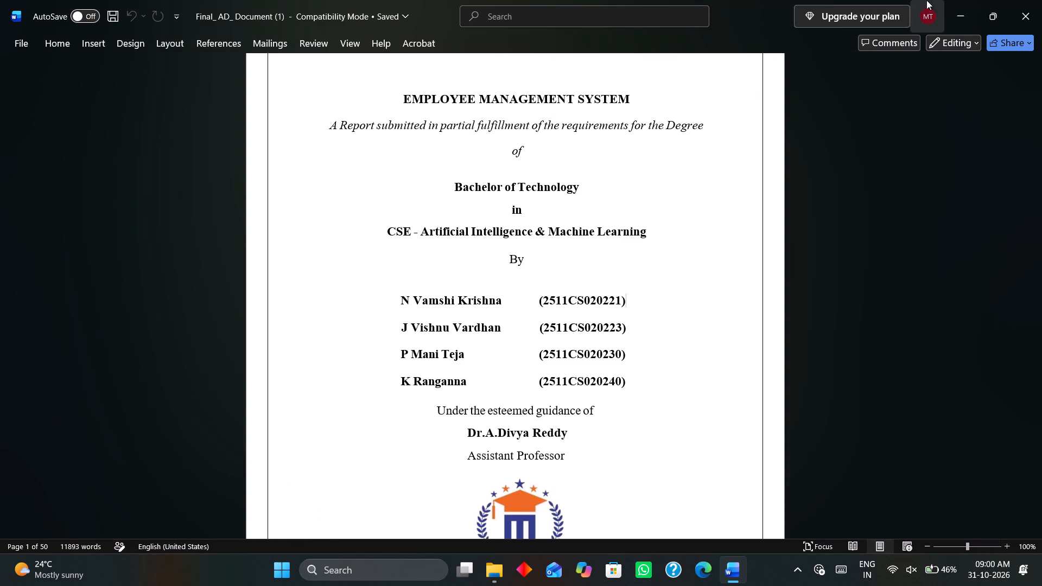
Return to File Explorer and open the recent Word file "Final_ AD_ Document".
left_click(946, 3)
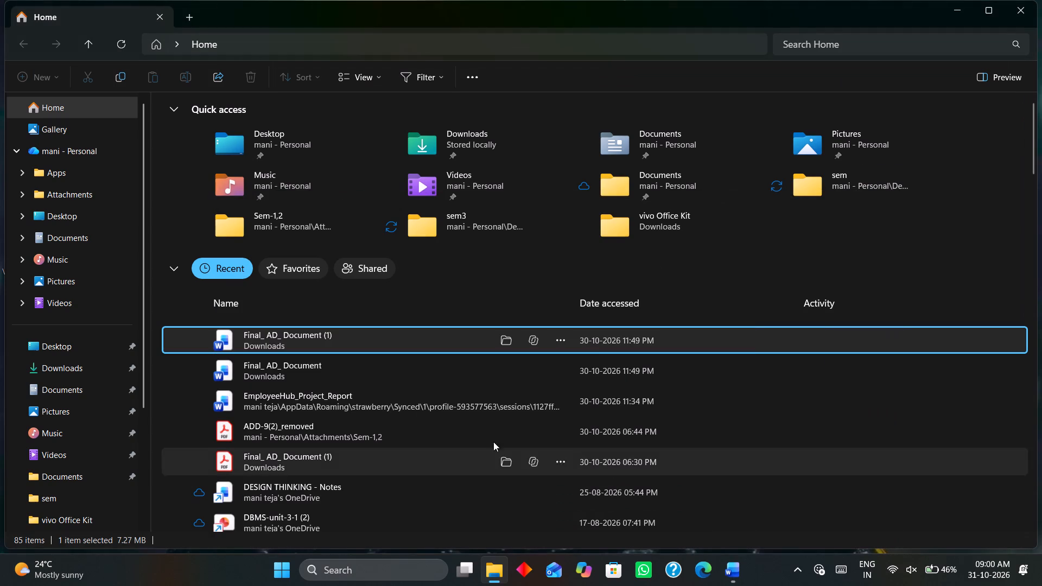
triple_click(351, 373)
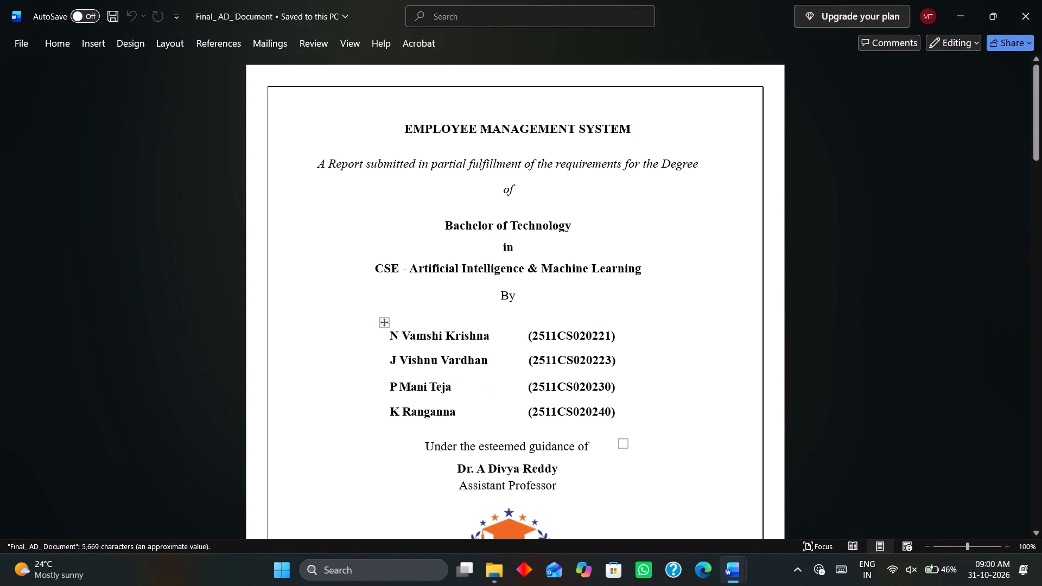
Review the report's front matter from the title page through the certificate, declaration, abstract and contents to the List of Figures.
scroll(600, 333, "down", 7)
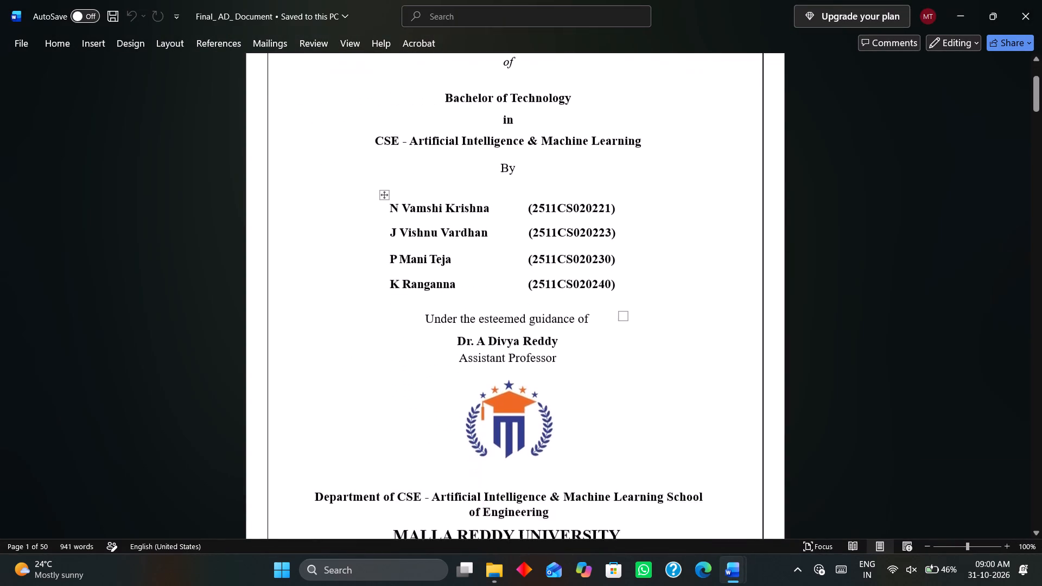
scroll(608, 322, "down", 14)
scroll(611, 315, "down", 12)
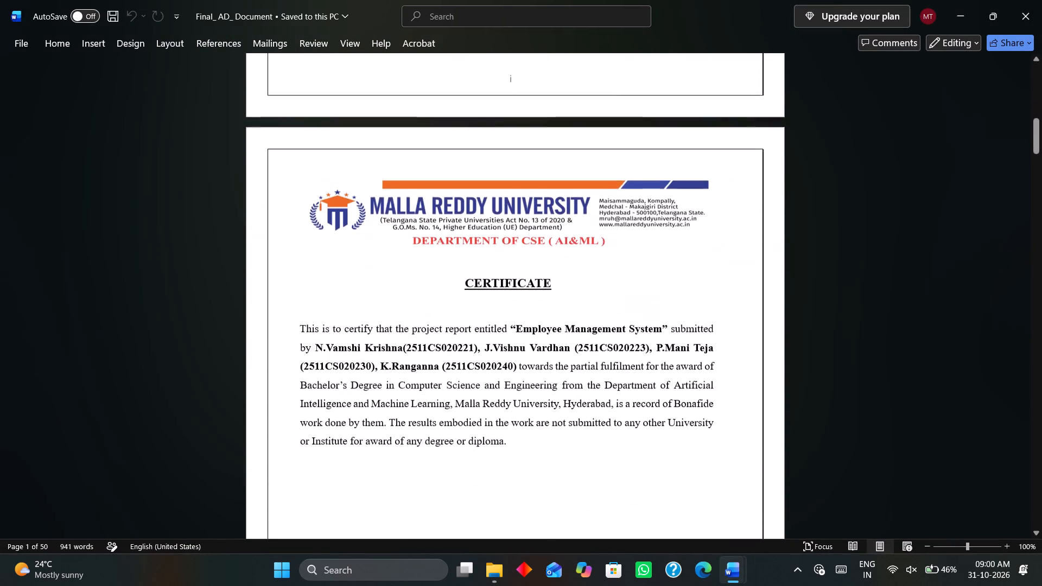
scroll(633, 314, "down", 18)
scroll(651, 311, "down", 13)
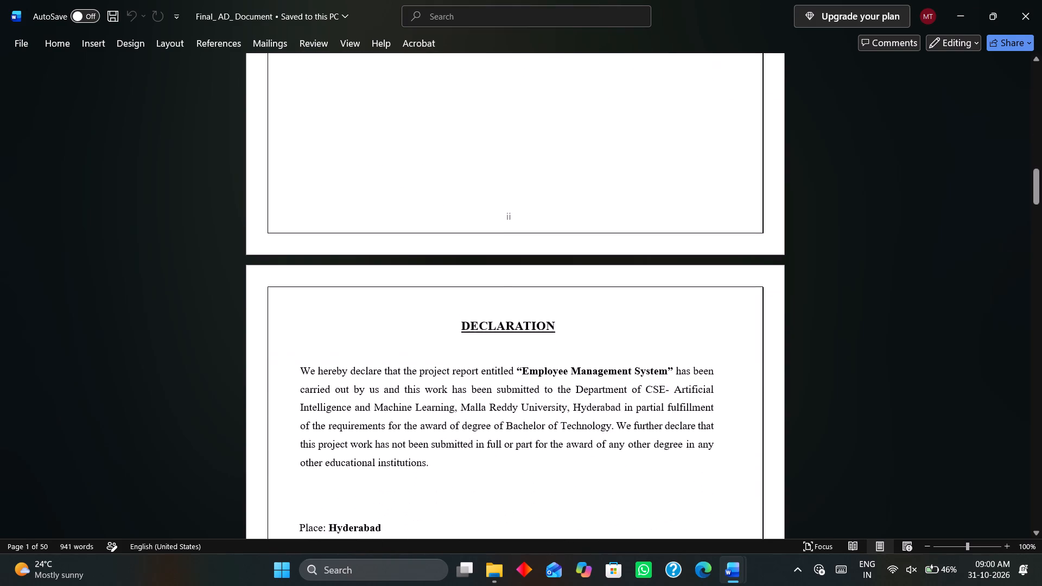
scroll(656, 309, "down", 17)
scroll(661, 308, "down", 7)
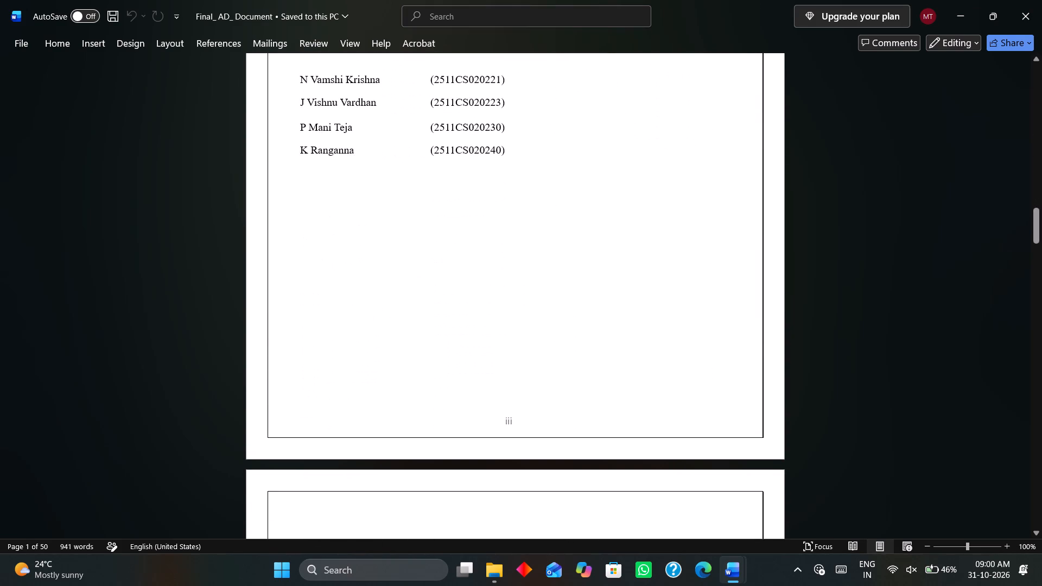
scroll(661, 308, "down", 17)
scroll(661, 308, "down", 10)
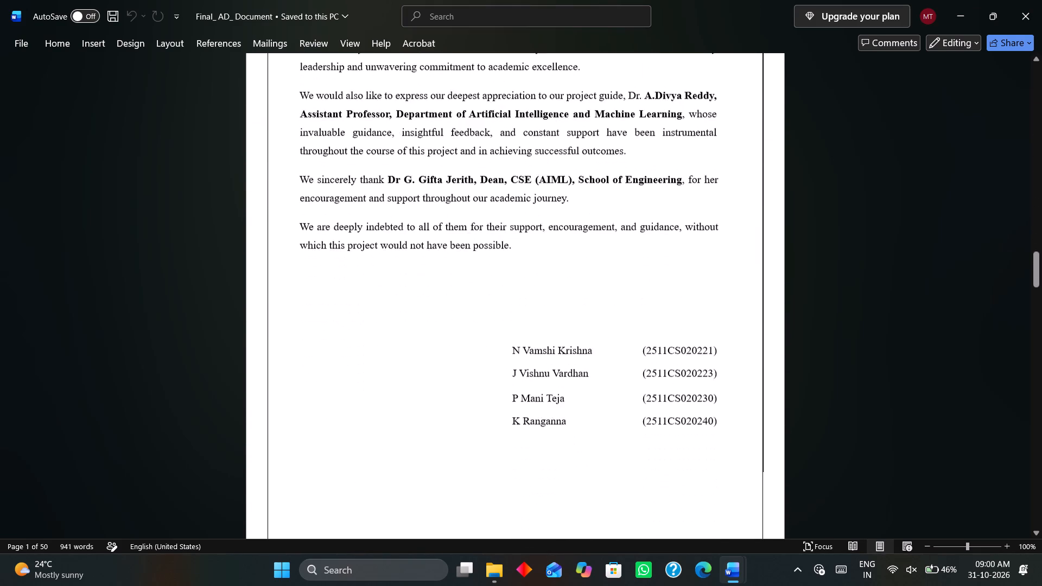
scroll(661, 308, "down", 4)
scroll(661, 308, "down", 20)
scroll(661, 308, "down", 12)
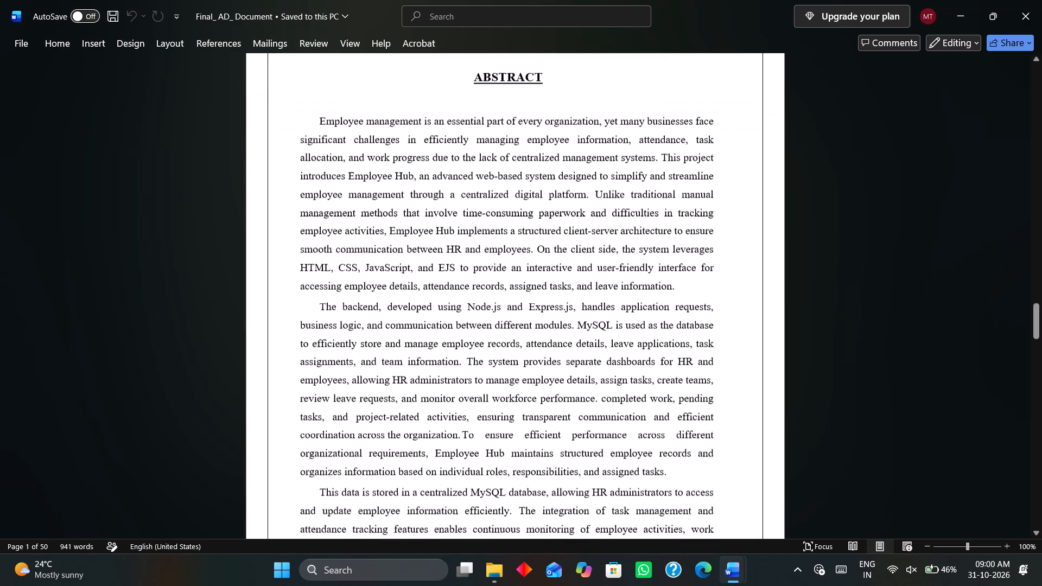
scroll(661, 308, "down", 20)
scroll(661, 308, "down", 20)
scroll(661, 308, "down", 1)
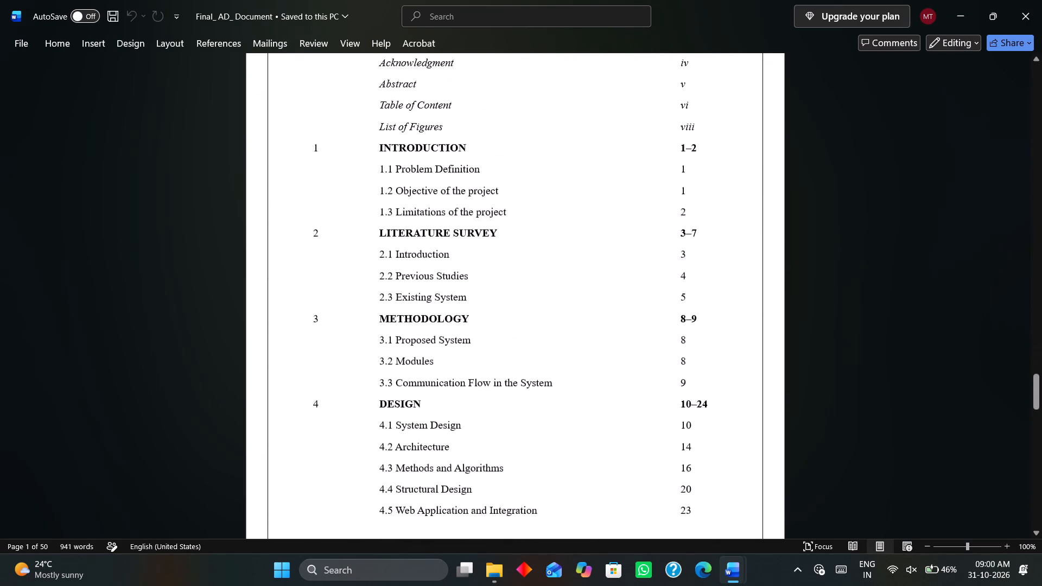
scroll(666, 308, "down", 7)
scroll(666, 308, "down", 20)
scroll(666, 308, "down", 2)
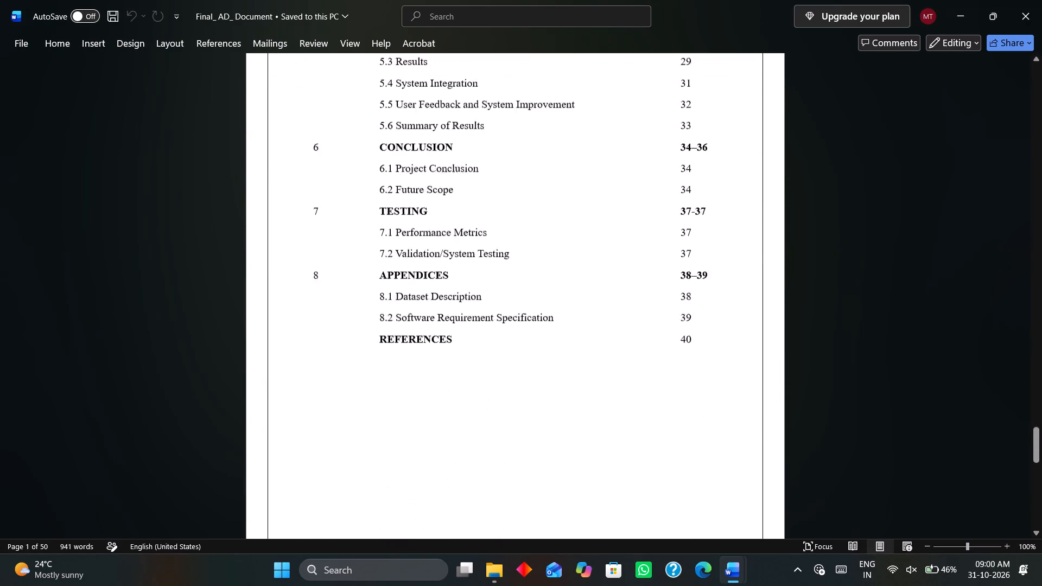
scroll(666, 308, "down", 20)
scroll(666, 308, "down", 19)
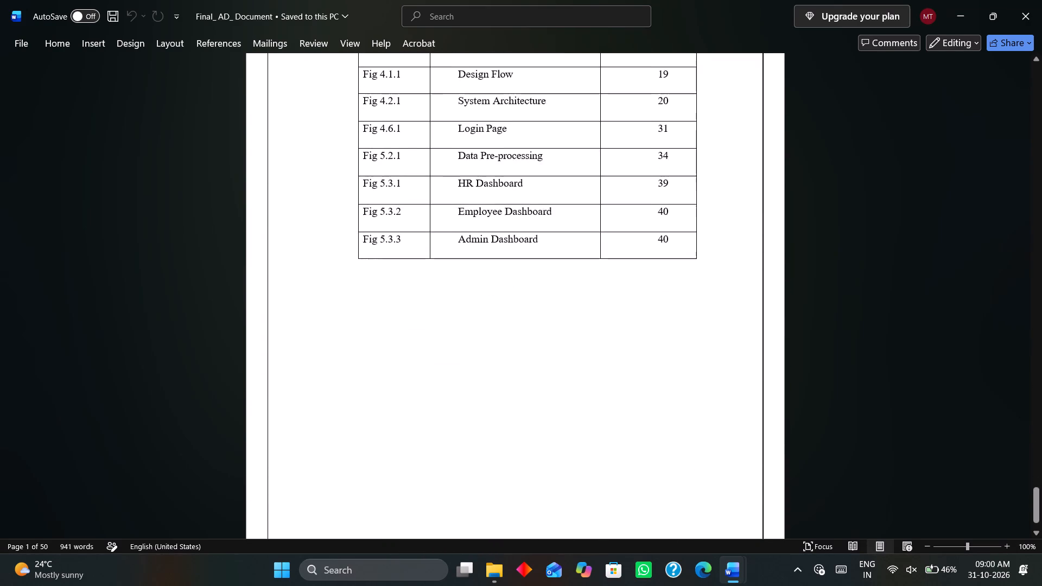
scroll(666, 308, "down", 13)
Edit the Section 2 footer on the List of Figures page, adding an i so the page number reads Viii.
left_click(521, 503)
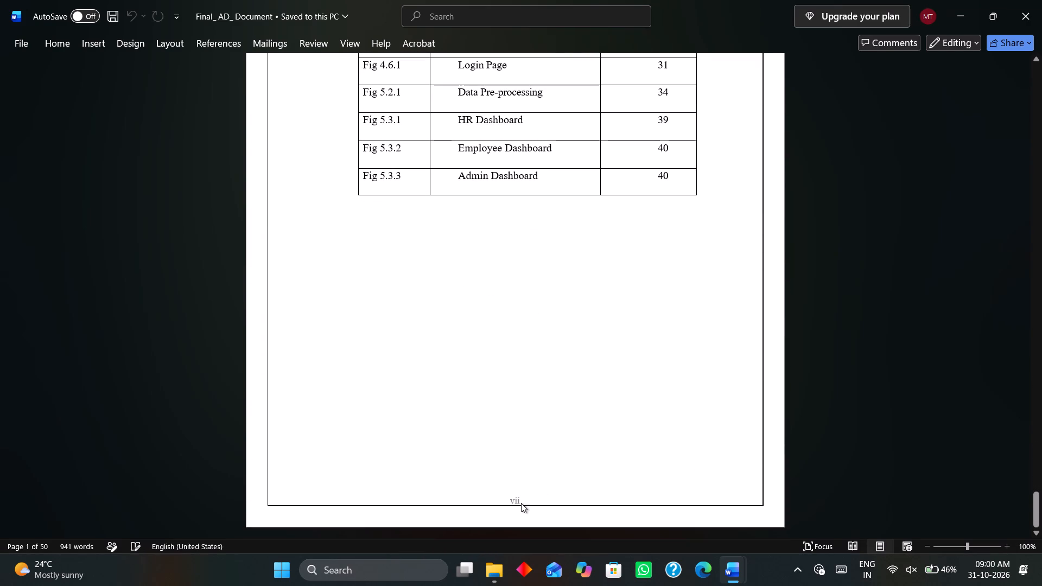
double_click(524, 494)
triple_click(525, 499)
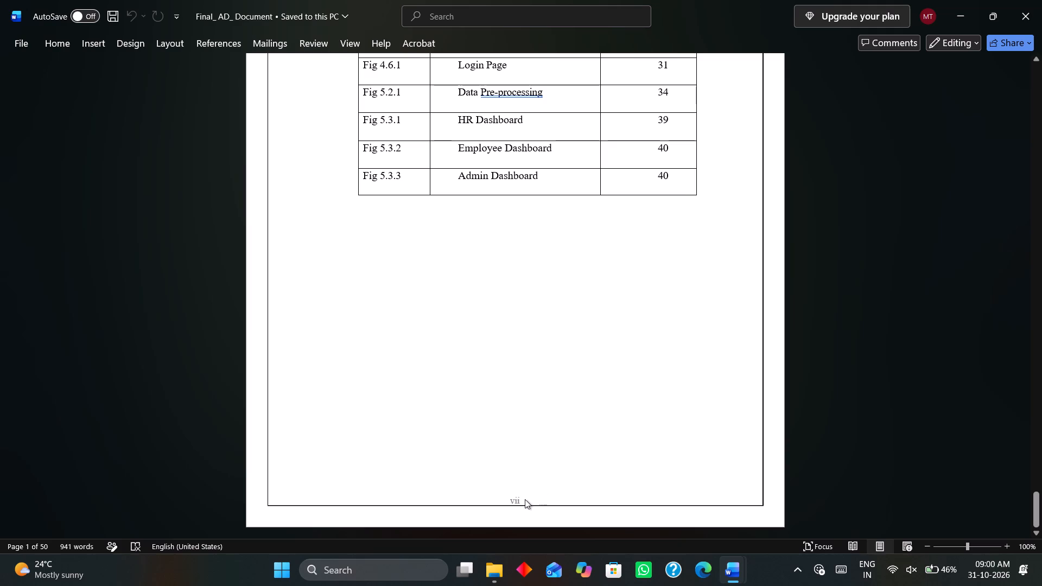
triple_click(524, 512)
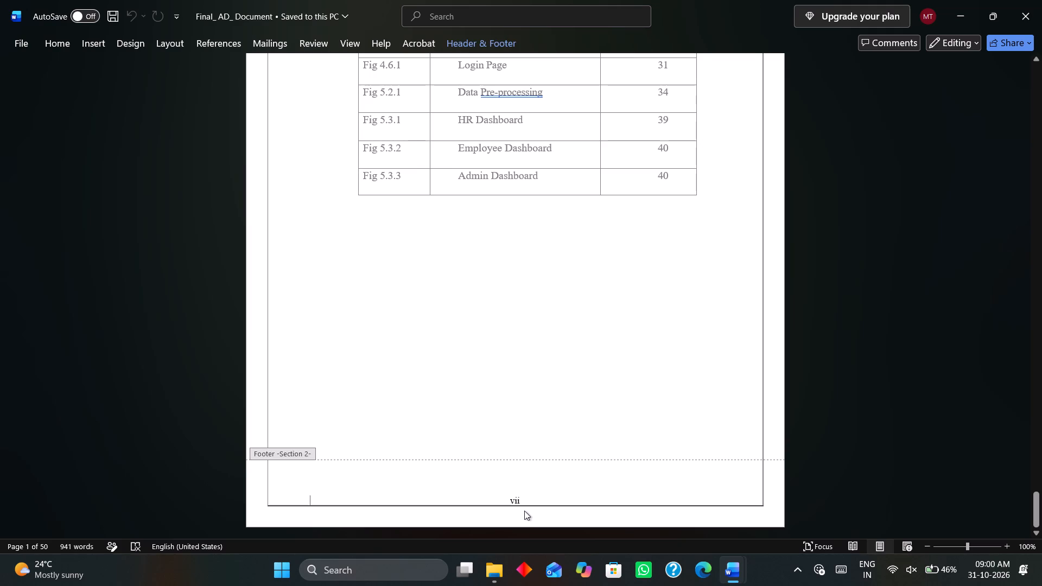
left_click(524, 496)
key("9")
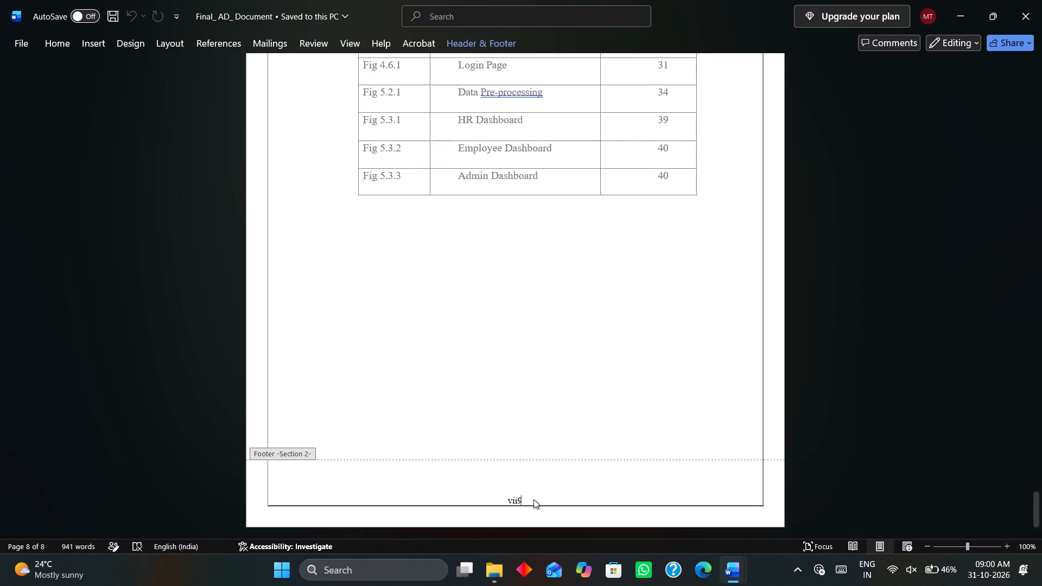
key("BackSpace")
key("i")
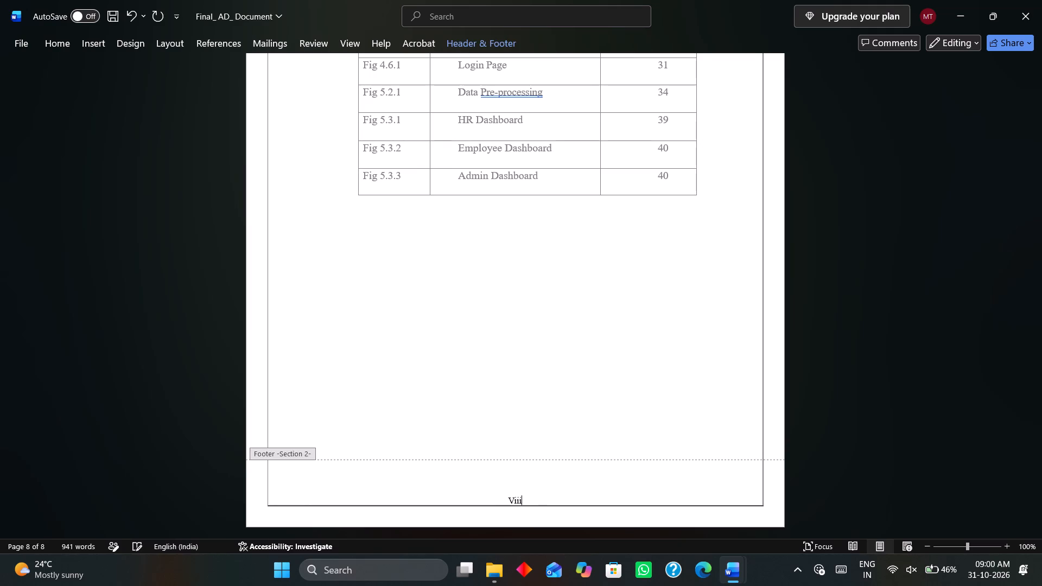
Compare the footer page numbers on the contents and List of Figures pages with the page numbers listed in the contents.
scroll(533, 499, "up", 11)
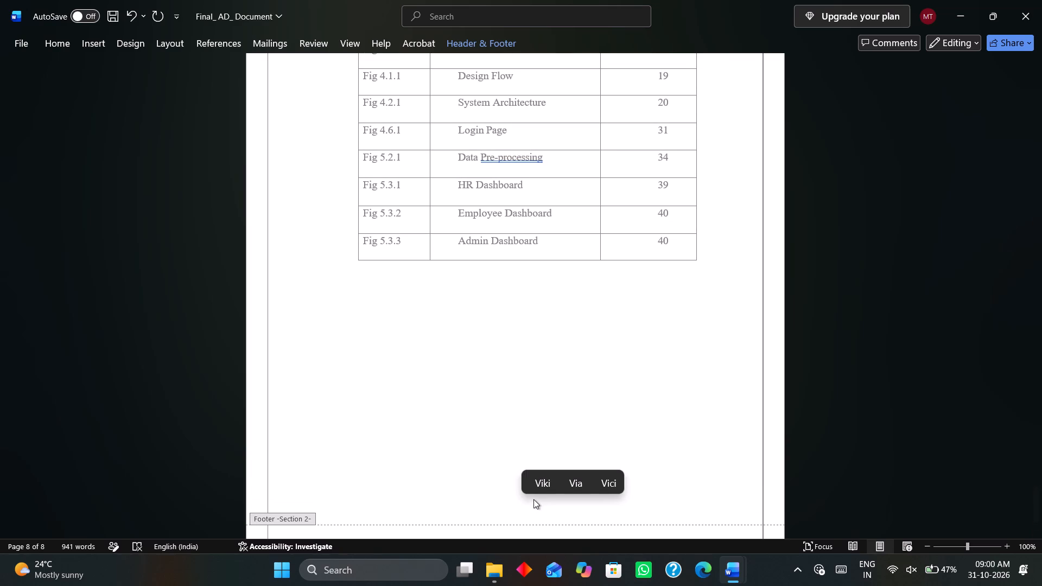
scroll(533, 499, "up", 2)
scroll(646, 409, "up", 16)
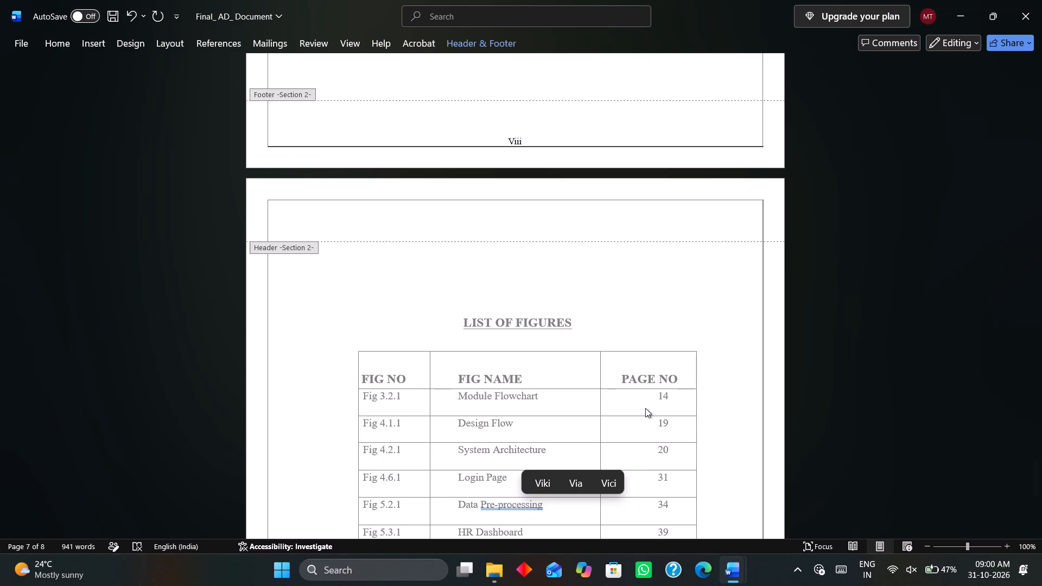
scroll(699, 392, "down", 20)
scroll(699, 392, "down", 1)
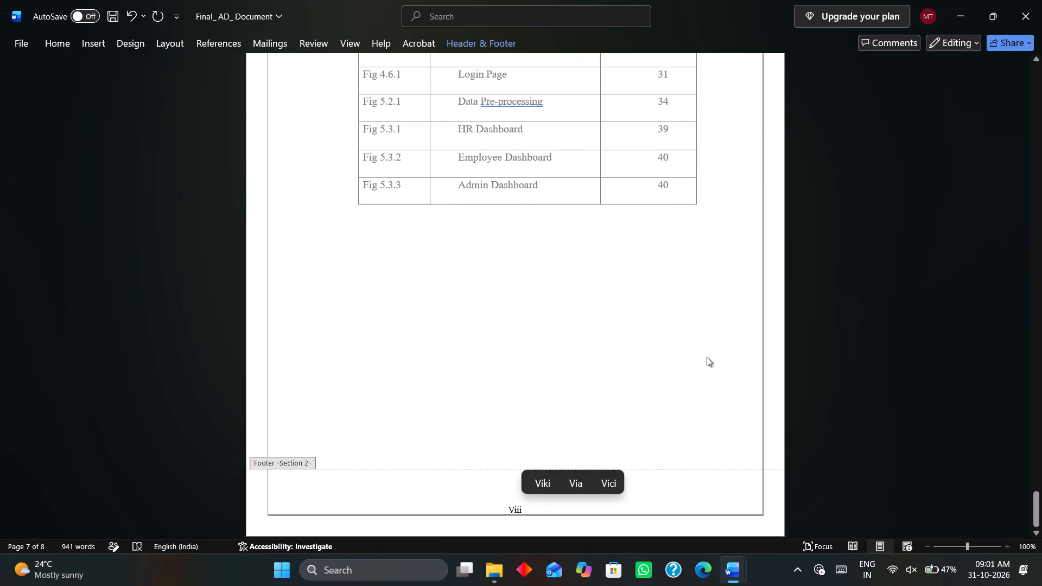
scroll(707, 357, "down", 3)
scroll(707, 357, "up", 17)
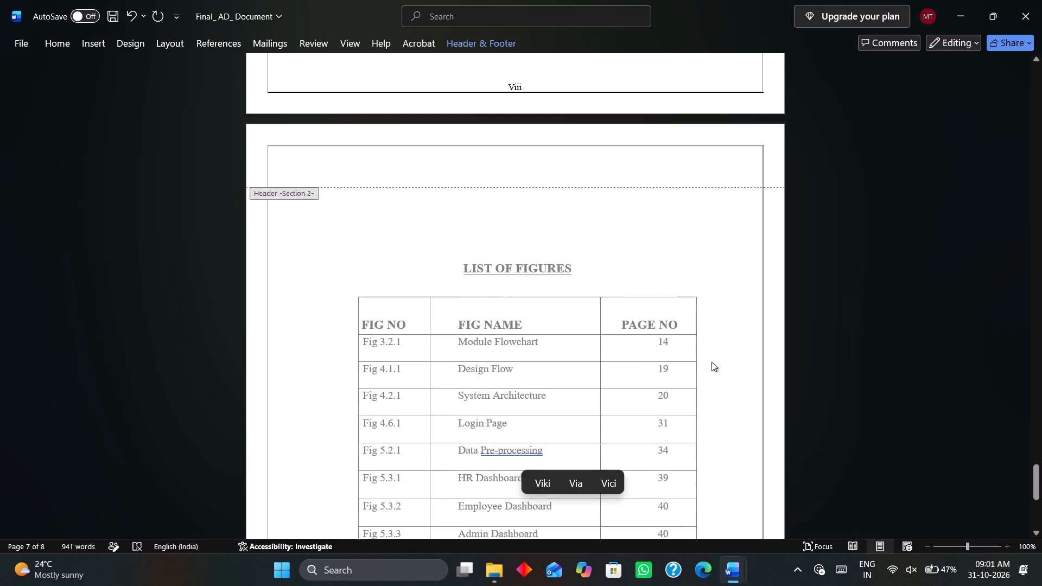
scroll(708, 354, "up", 20)
scroll(708, 354, "up", 12)
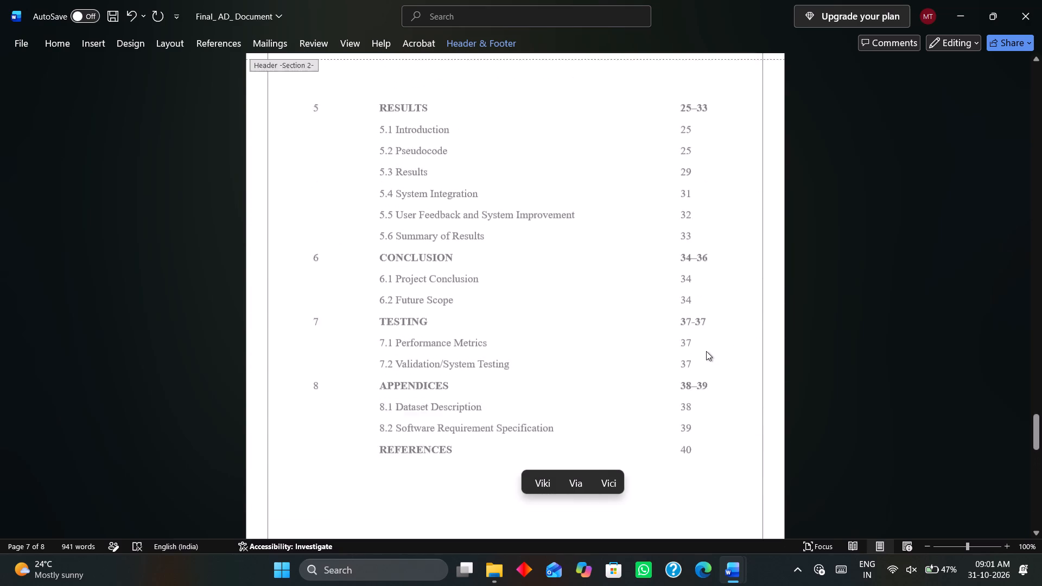
scroll(706, 351, "up", 7)
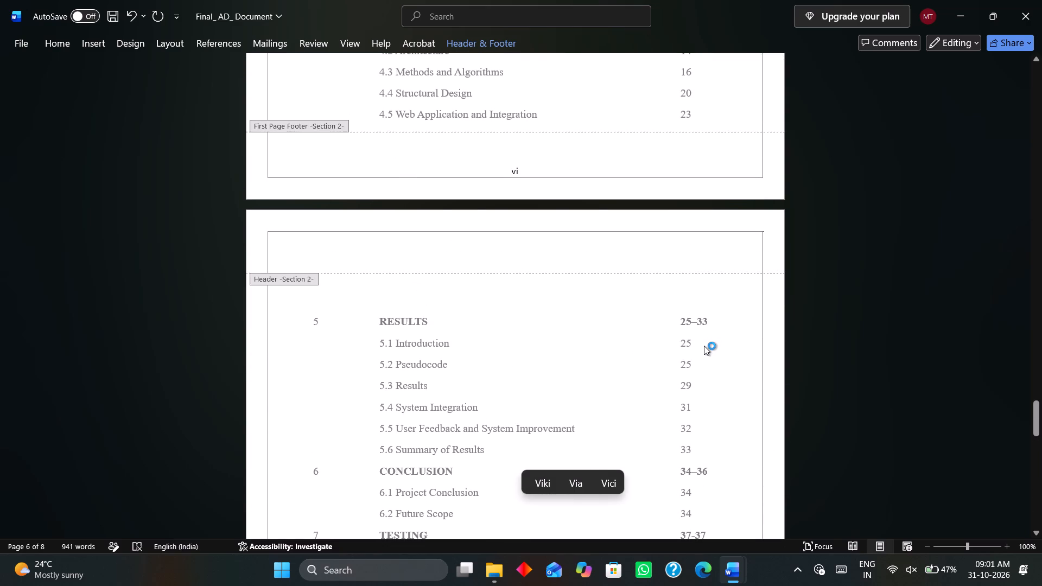
scroll(704, 346, "up", 20)
scroll(698, 333, "up", 4)
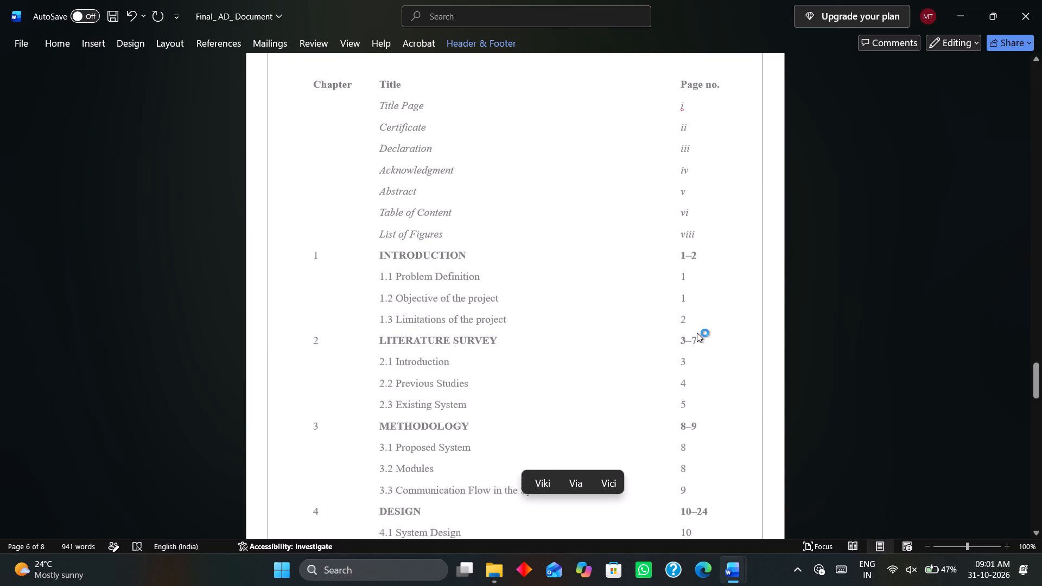
scroll(697, 333, "up", 8)
scroll(690, 321, "down", 9)
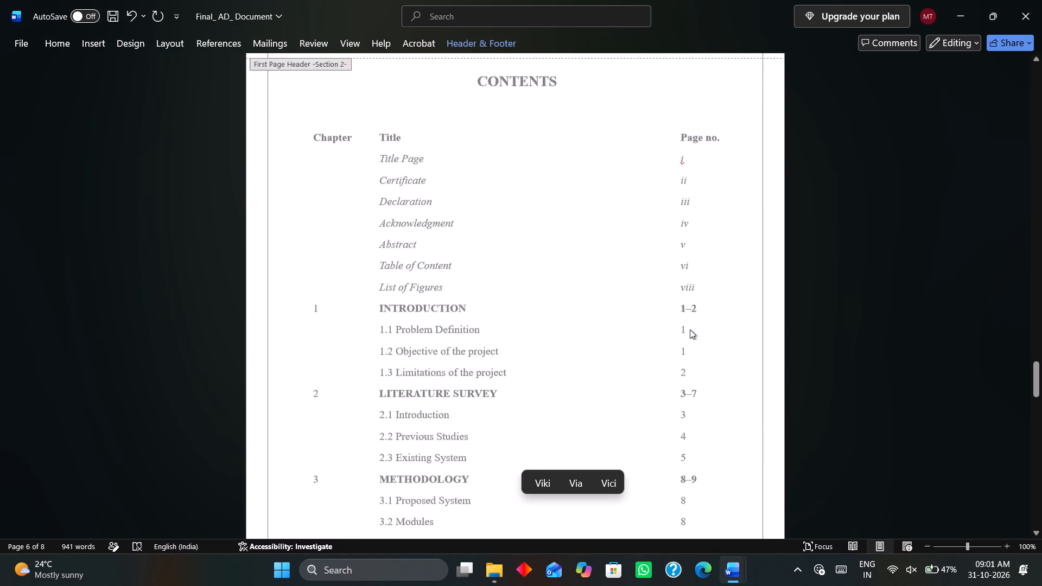
scroll(690, 329, "down", 5)
scroll(690, 329, "up", 2)
scroll(690, 329, "down", 4)
scroll(689, 329, "up", 2)
scroll(689, 329, "down", 14)
scroll(688, 346, "up", 2)
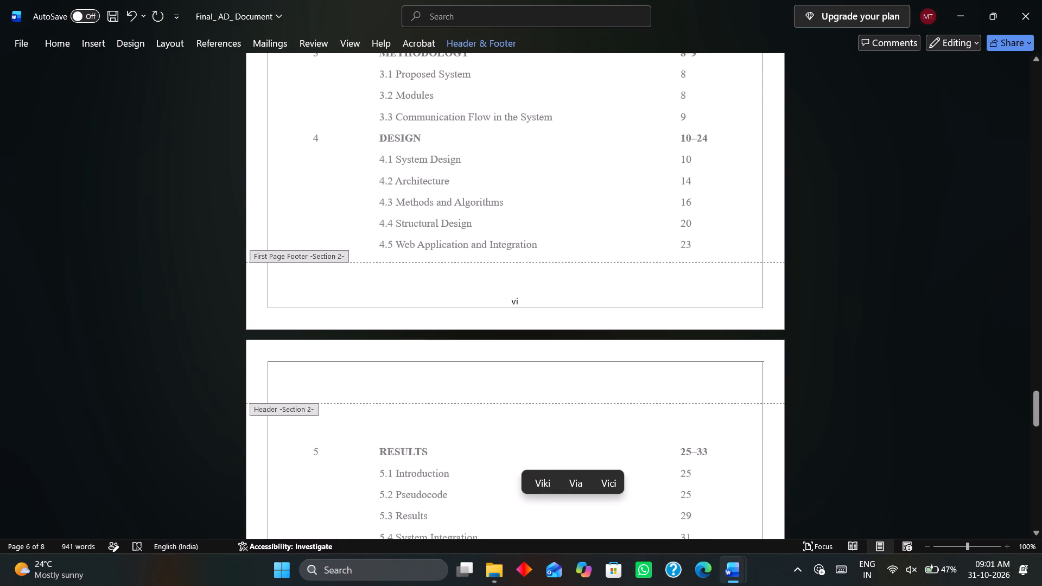
Insert a new line after the page number in the Section 2 footer and leave footer editing.
key("Return")
scroll(715, 337, "down", 3)
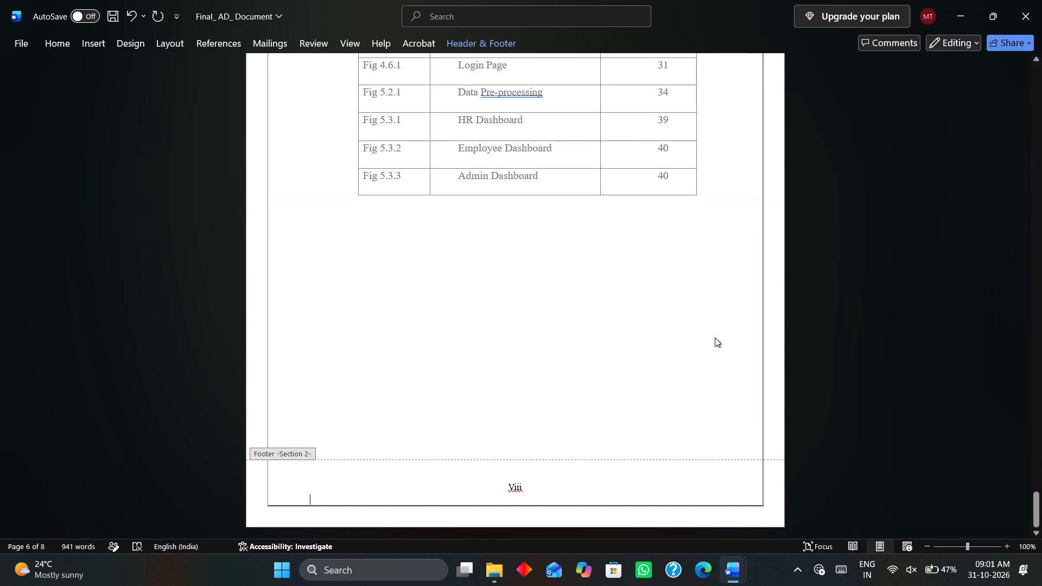
double_click(921, 299)
Switch to Final_ AD_ Document (1) and review the footer page numbers from the certificate page through the List of Figures page.
scroll(789, 346, "up", 4)
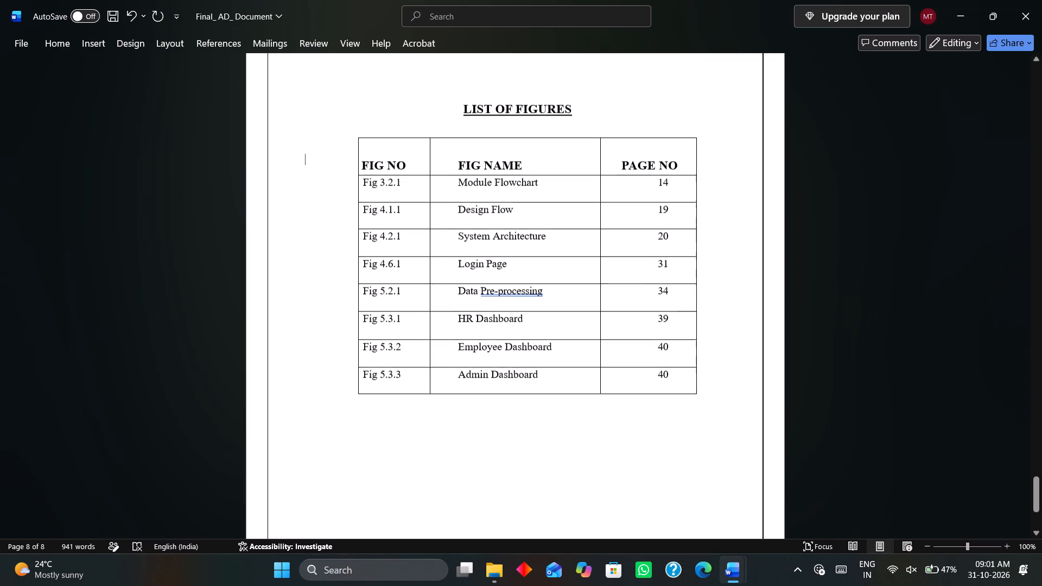
scroll(789, 346, "up", 10)
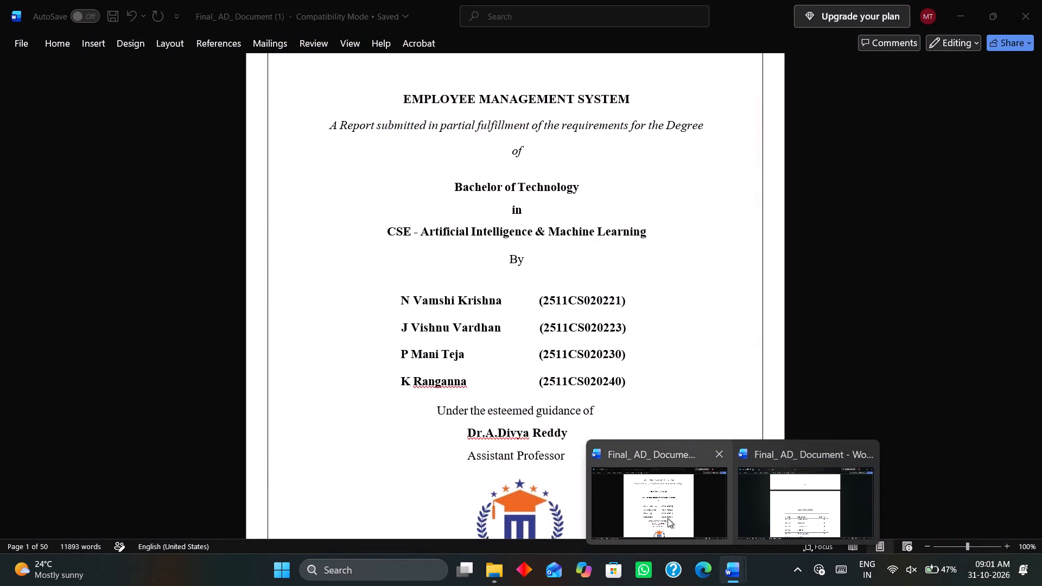
left_click(668, 518)
scroll(698, 415, "down", 19)
scroll(698, 411, "up", 2)
scroll(698, 409, "down", 20)
scroll(698, 409, "down", 13)
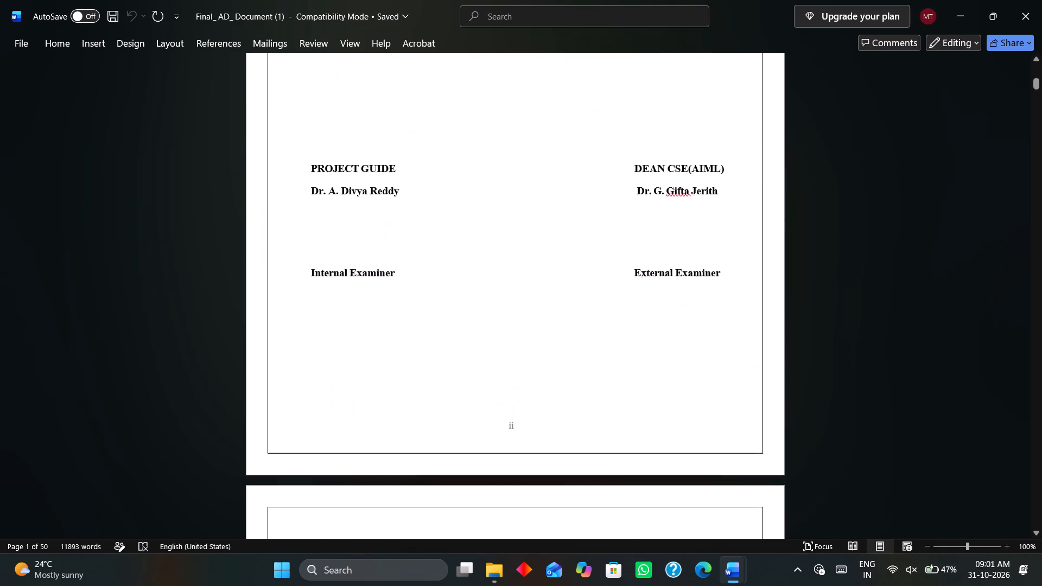
scroll(711, 397, "down", 20)
scroll(711, 397, "down", 16)
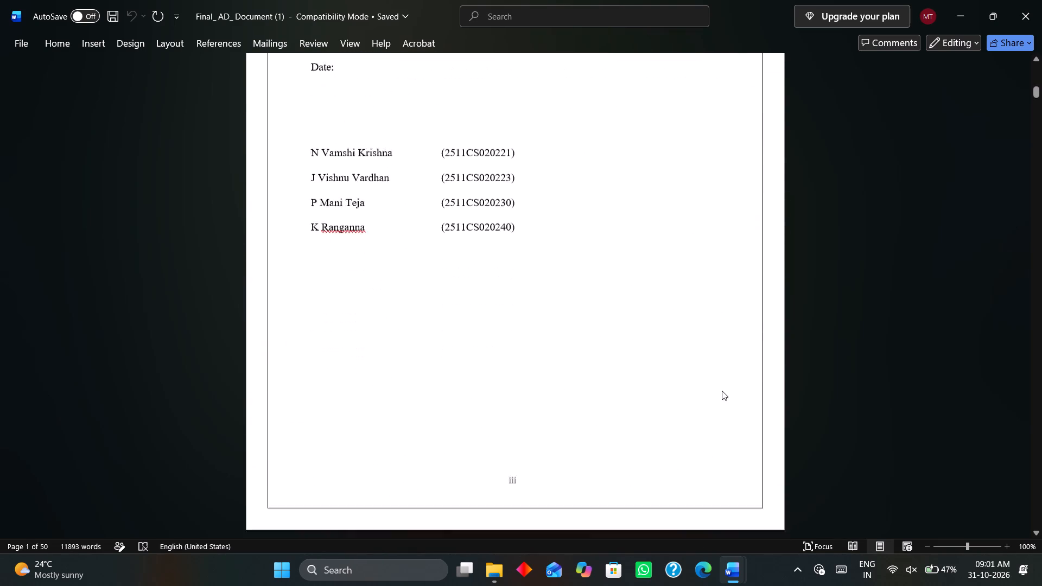
scroll(722, 391, "down", 20)
scroll(722, 391, "down", 16)
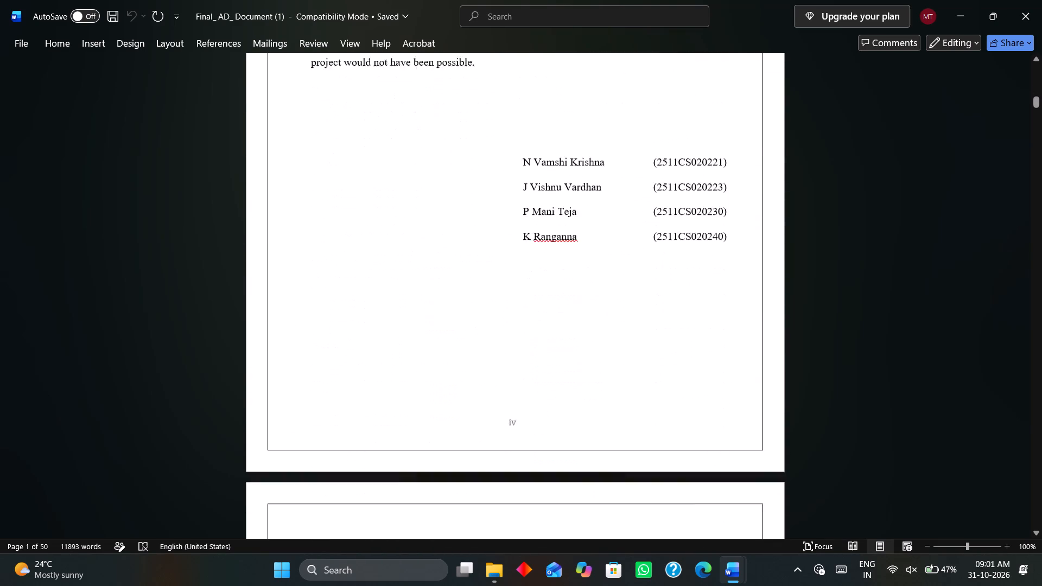
scroll(722, 391, "down", 20)
scroll(722, 391, "down", 16)
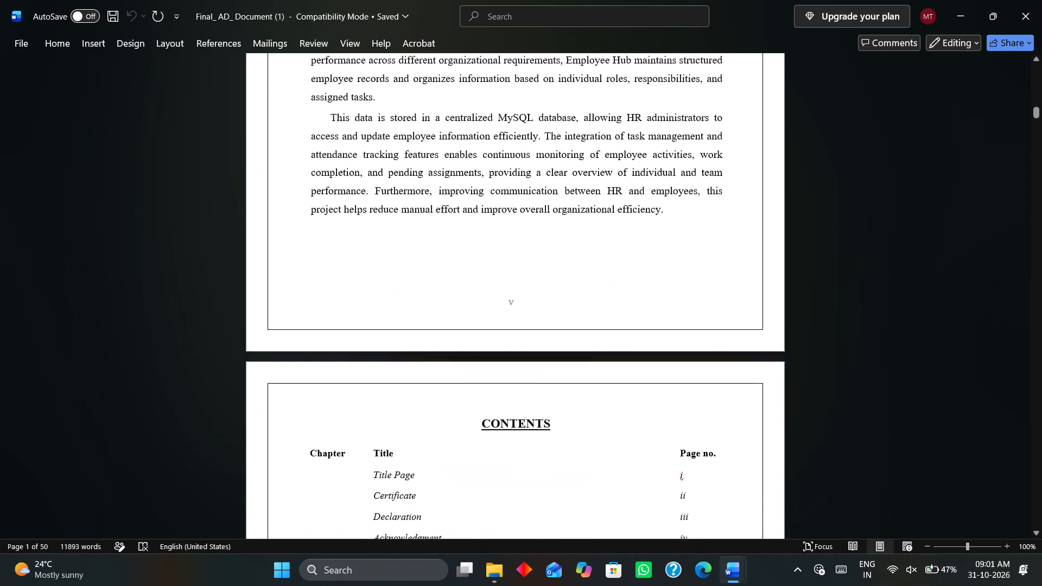
scroll(734, 388, "down", 20)
scroll(734, 388, "down", 8)
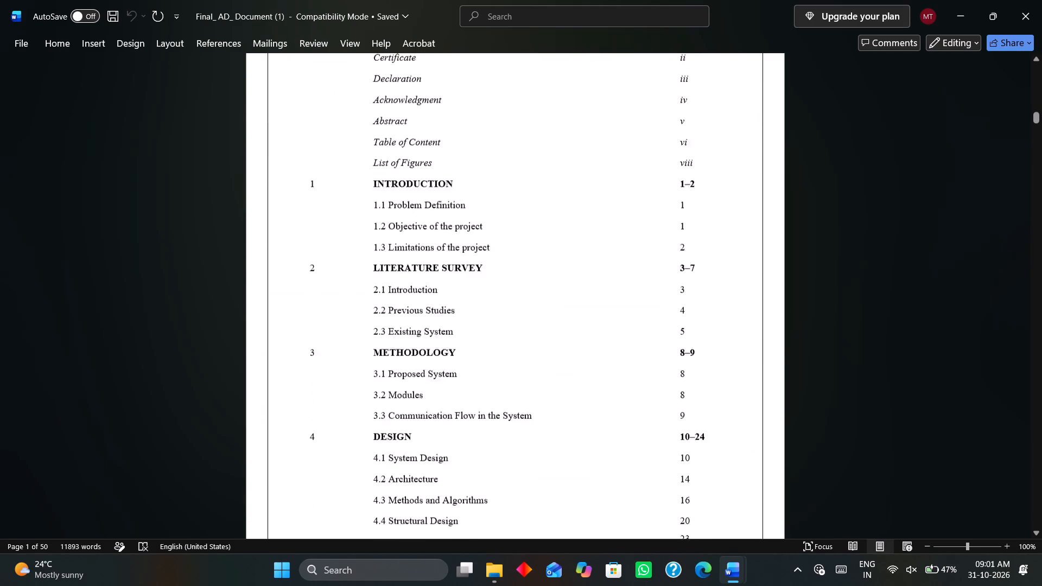
scroll(740, 386, "down", 19)
scroll(740, 386, "down", 15)
scroll(740, 386, "down", 6)
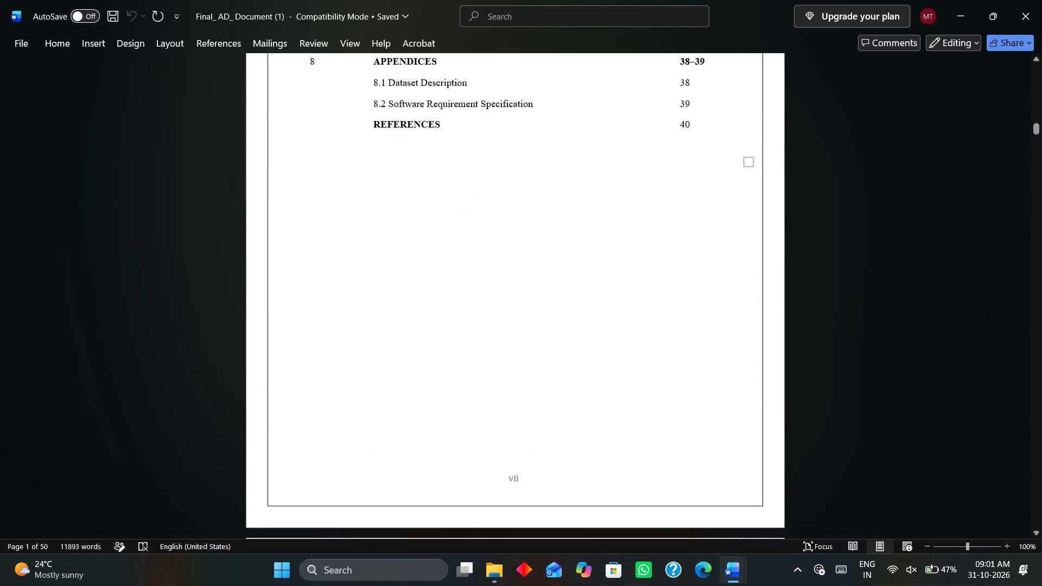
scroll(742, 386, "down", 20)
scroll(742, 386, "down", 13)
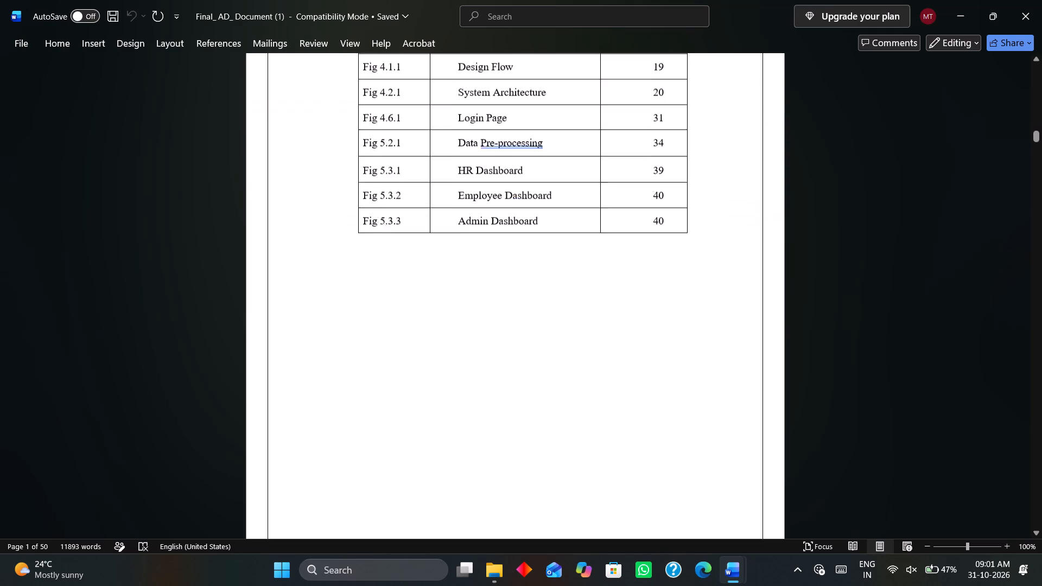
scroll(742, 386, "down", 20)
scroll(745, 385, "up", 19)
scroll(745, 385, "down", 8)
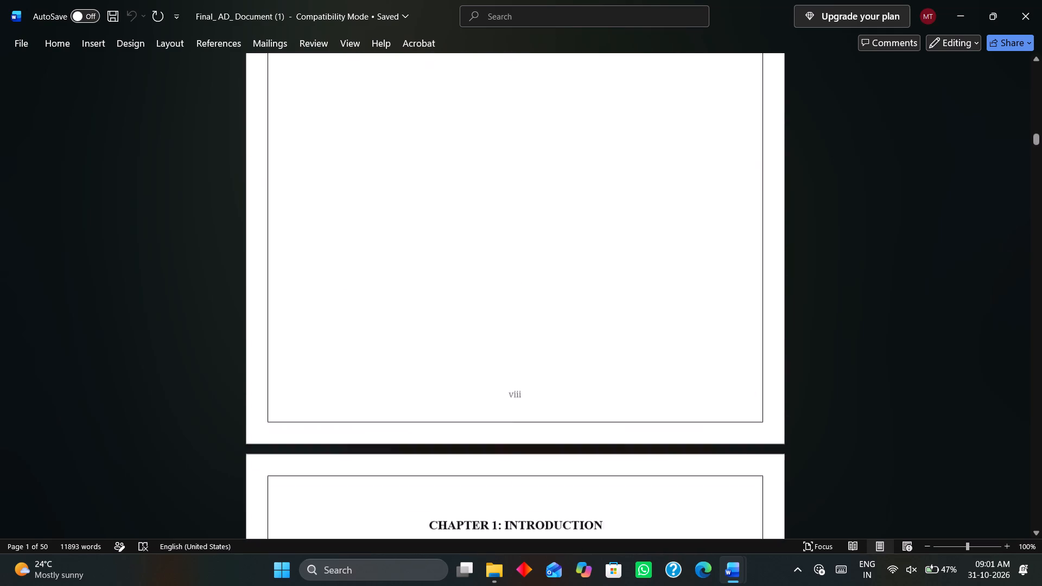
Compare the footer page numbering on the first Chapter 1 page with that on the List of Figures page.
scroll(755, 385, "down", 7)
scroll(757, 385, "down", 15)
scroll(757, 385, "down", 13)
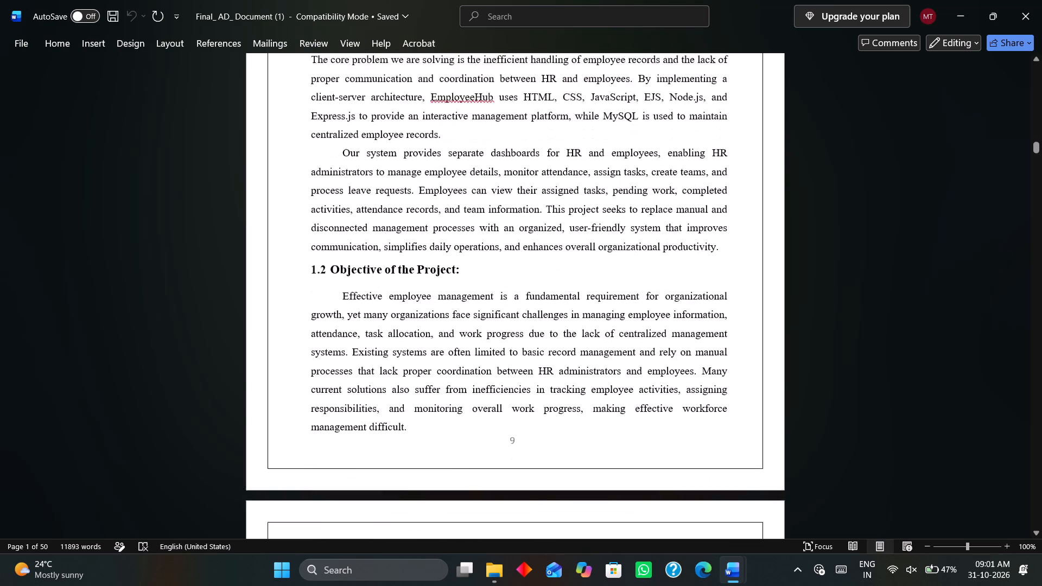
scroll(757, 385, "down", 1)
scroll(757, 385, "up", 15)
scroll(765, 385, "up", 8)
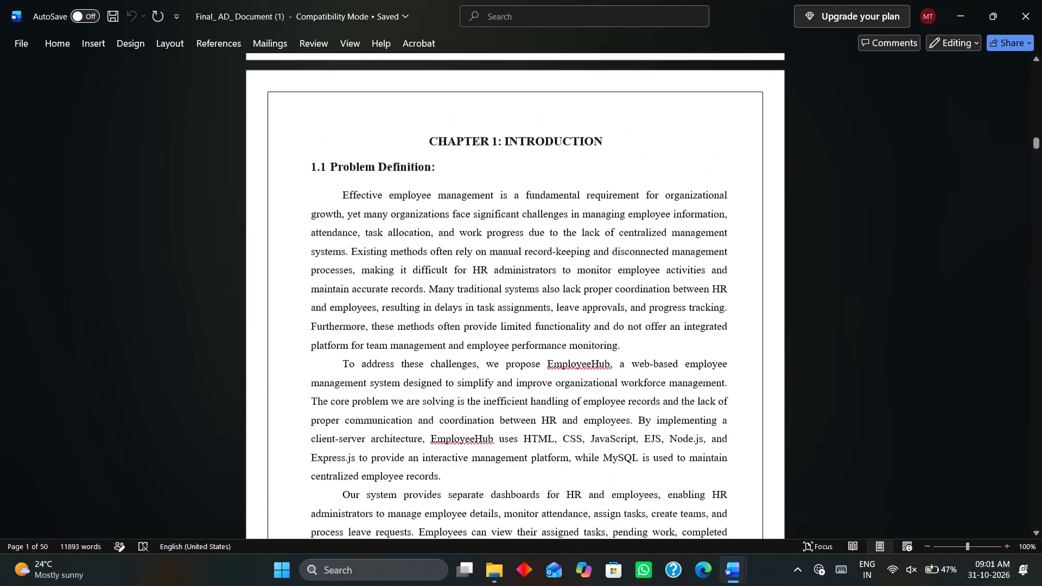
scroll(765, 385, "up", 20)
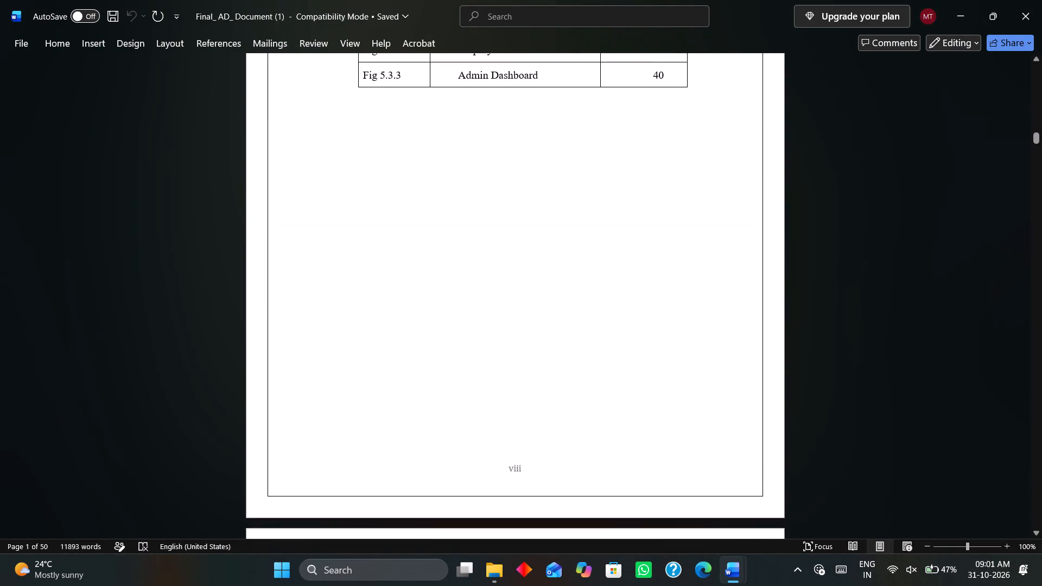
left_click(784, 500)
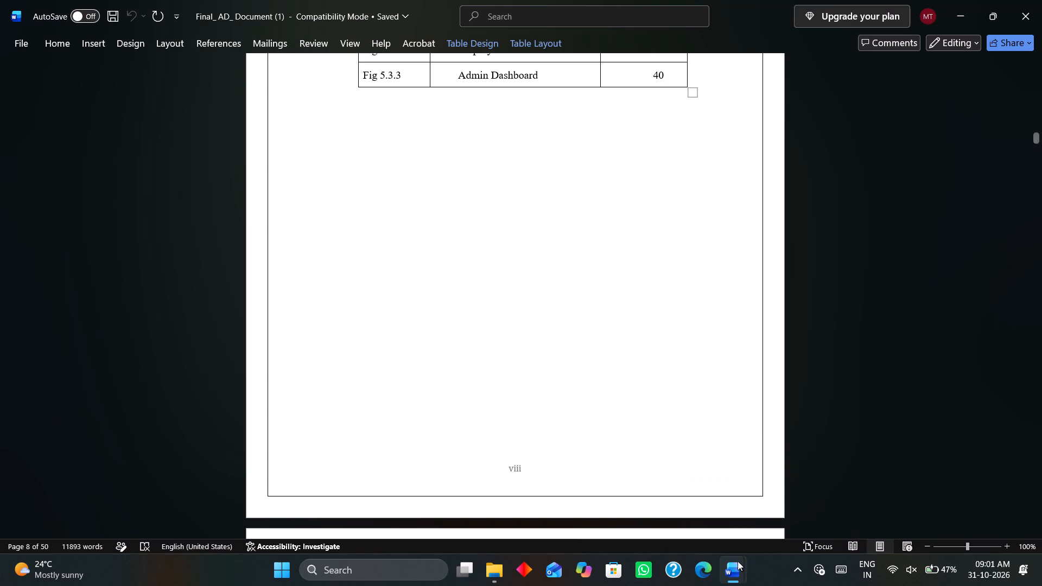
Switch back to Final_ AD_ Document and check the footer page numbers on the List of Figures page and the preceding contents page.
left_click(742, 585)
left_click(779, 509)
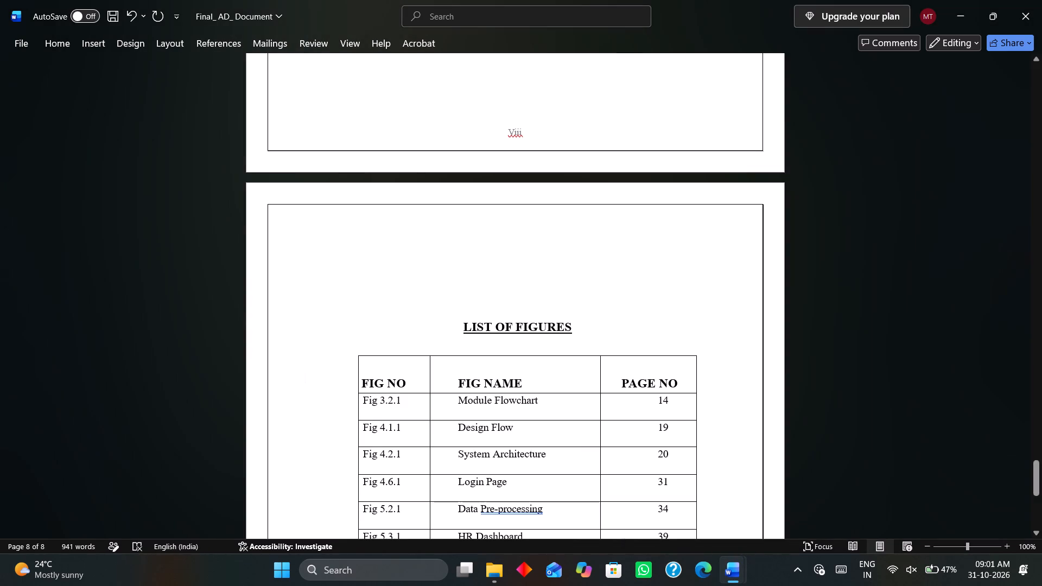
scroll(719, 438, "down", 15)
scroll(719, 438, "down", 12)
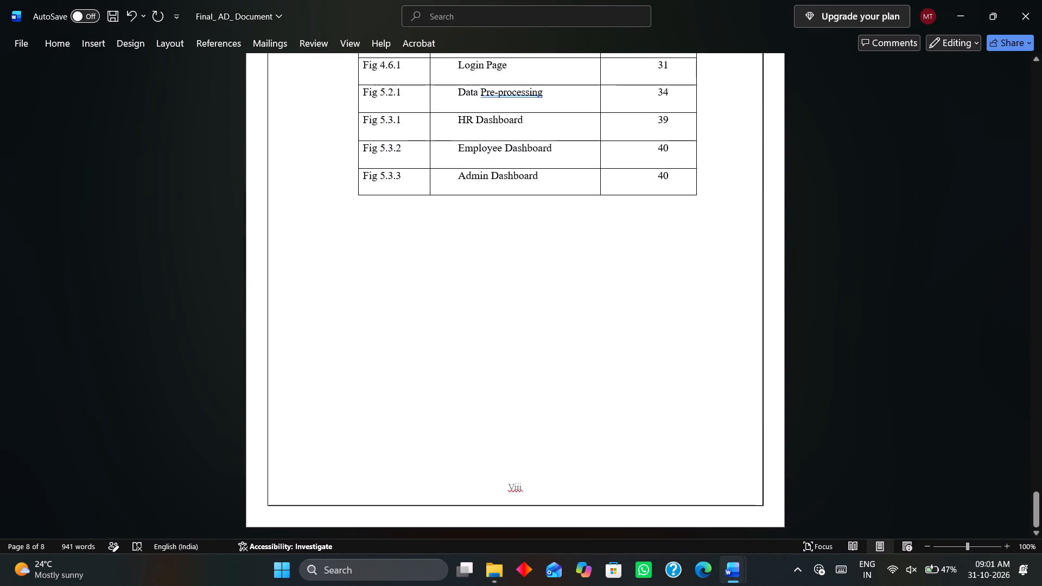
left_click(637, 464)
scroll(636, 443, "up", 20)
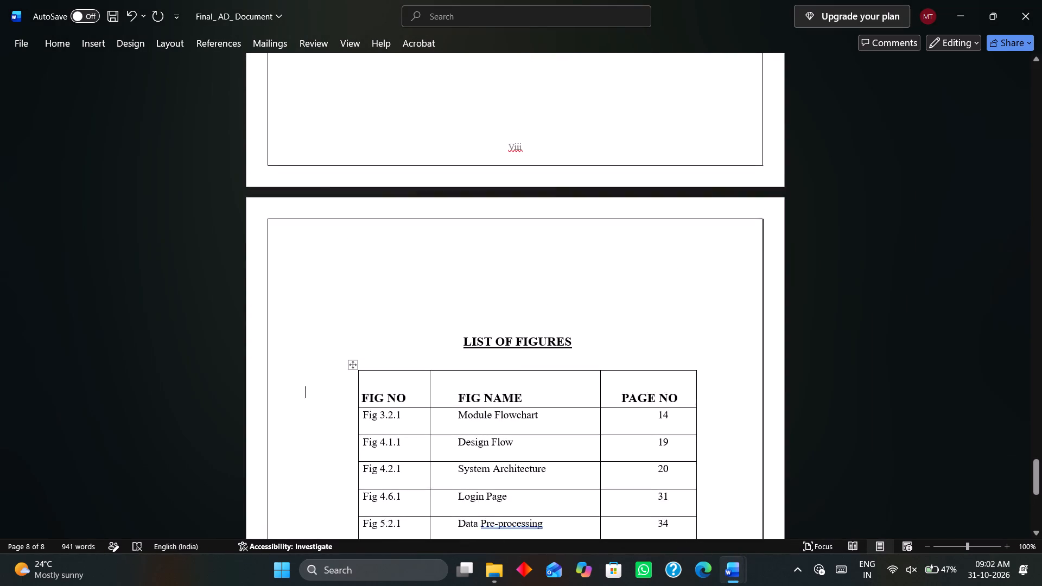
scroll(645, 432, "up", 1)
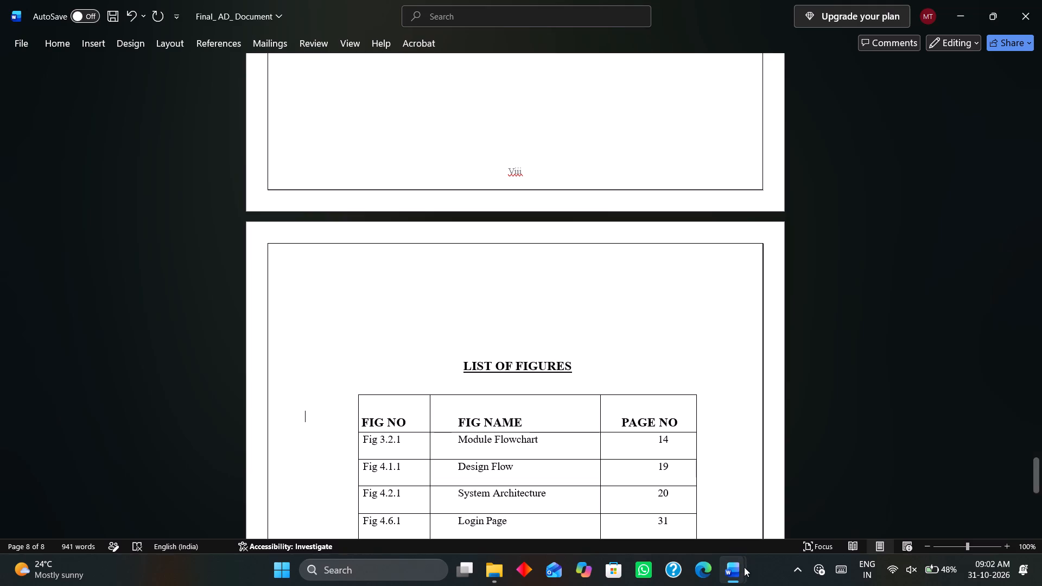
In Final_ AD_ Document (1), delete the front matter content from the title page through the List of Figures, keeping everything from Chapter 1 onward.
left_click(743, 573)
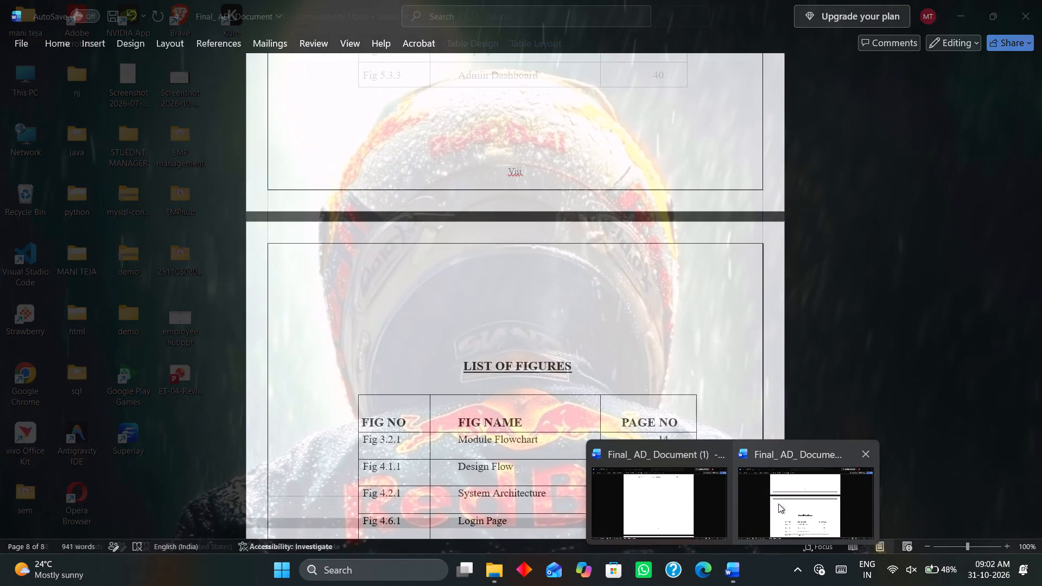
left_click(714, 500)
scroll(681, 469, "down", 9)
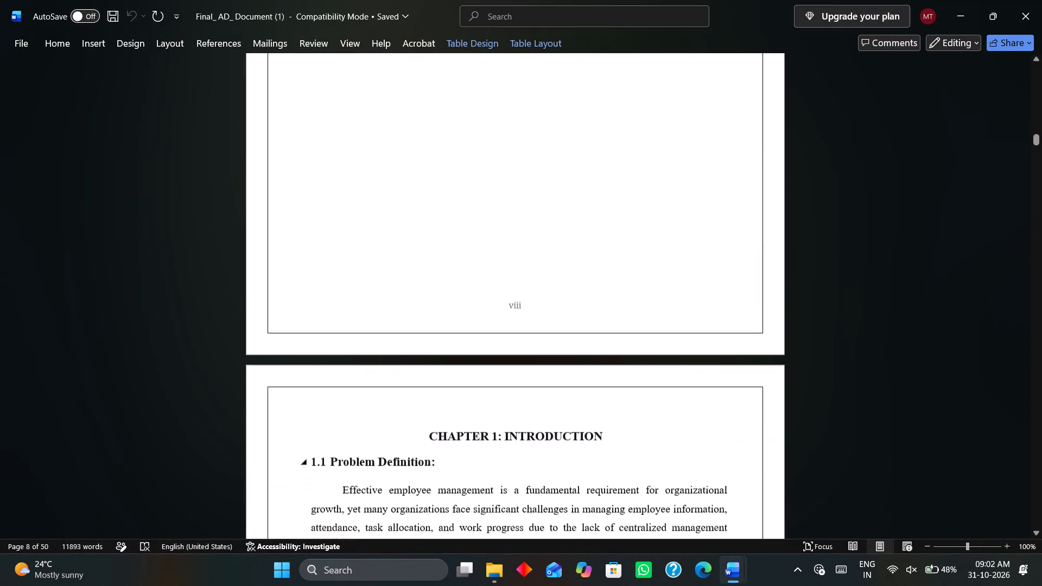
scroll(717, 457, "down", 4)
scroll(717, 457, "up", 7)
scroll(740, 383, "up", 3)
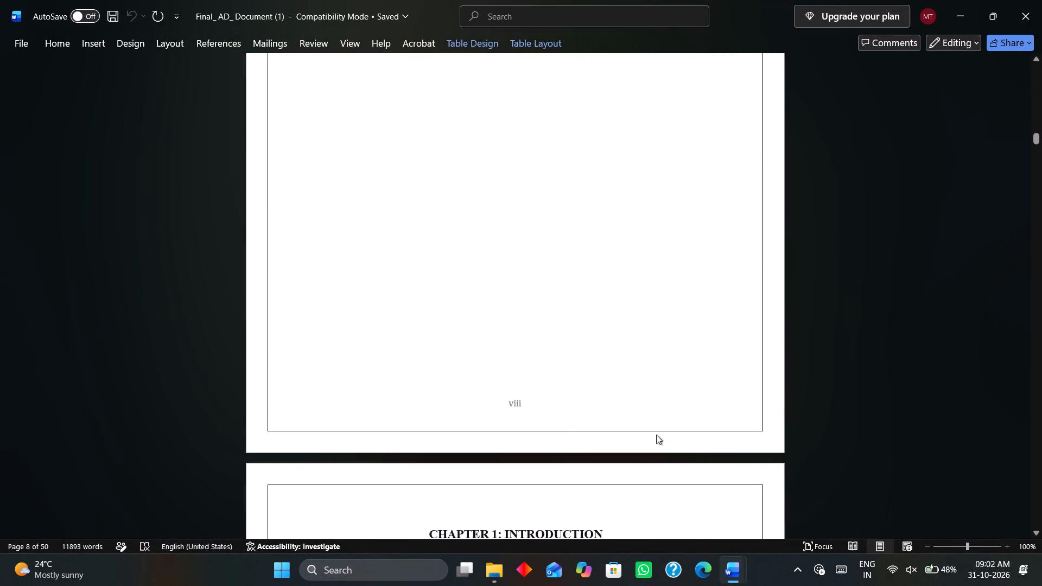
left_click_drag(543, 419, 430, 310)
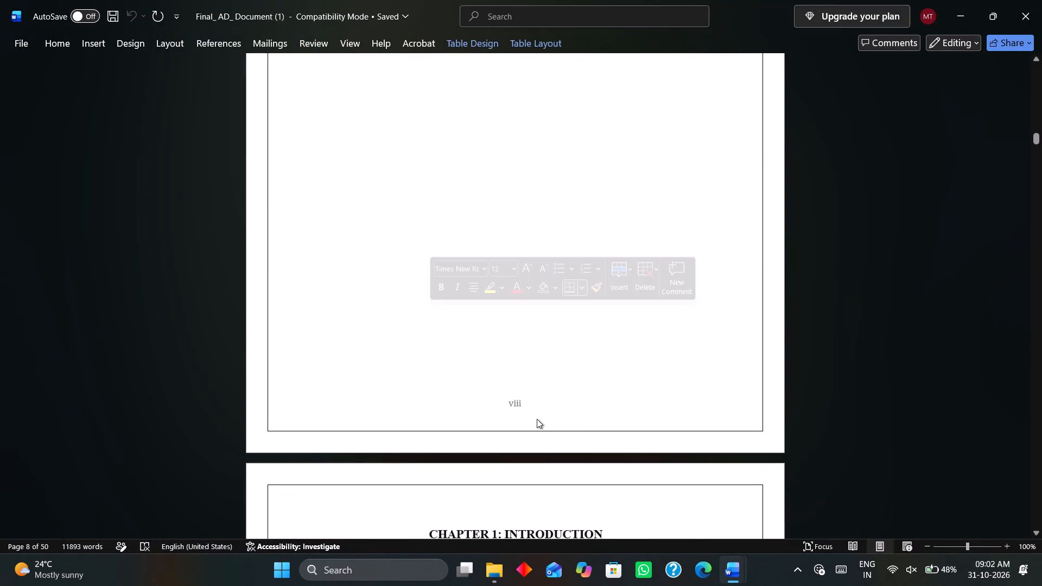
left_click(538, 418)
left_click(539, 414)
left_click(529, 399)
left_click_drag(530, 401, 452, 327)
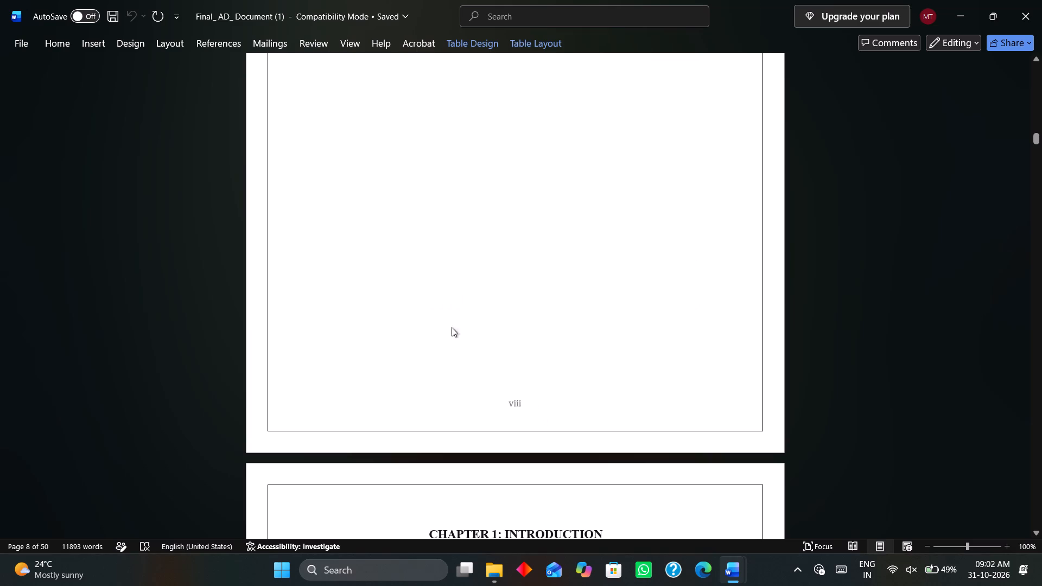
left_click_drag(452, 327, 219, 0)
key("BackSpace")
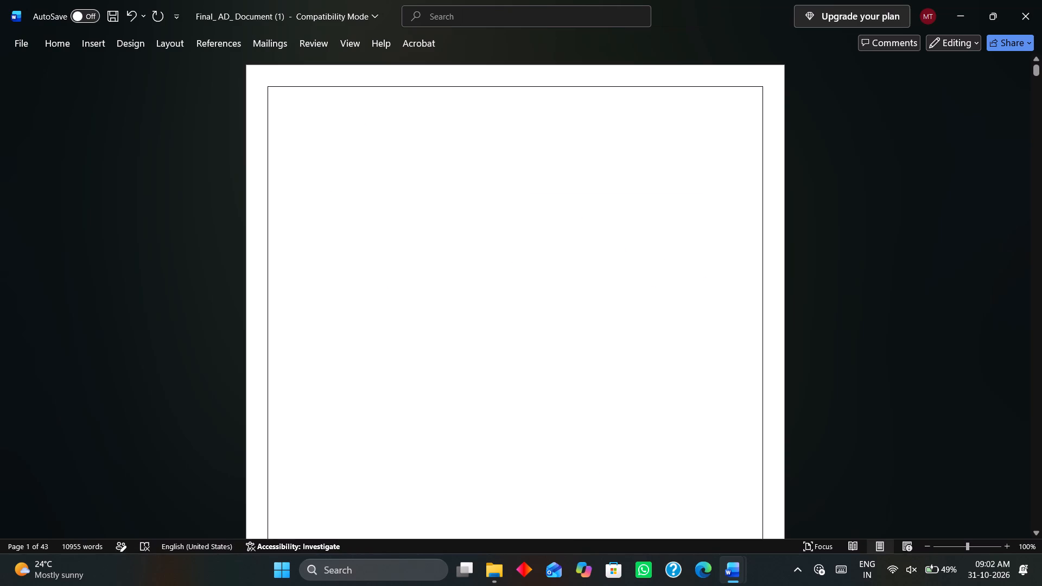
Remove the leftover blank page before Chapter 1: Introduction and check the page numbering on the chapter's first page.
scroll(692, 278, "down", 20)
scroll(692, 278, "down", 4)
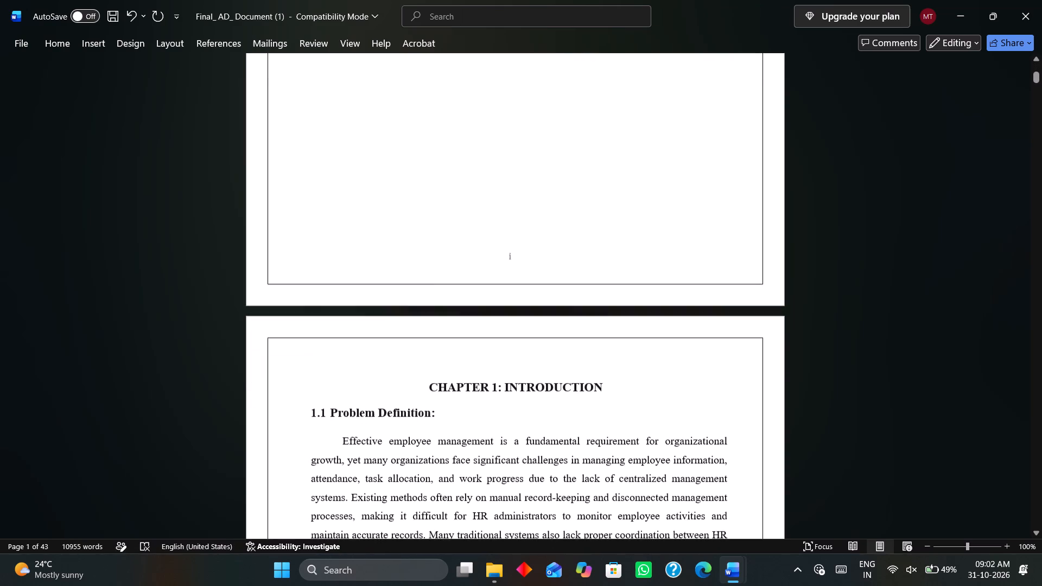
left_click(443, 359)
left_click(421, 391)
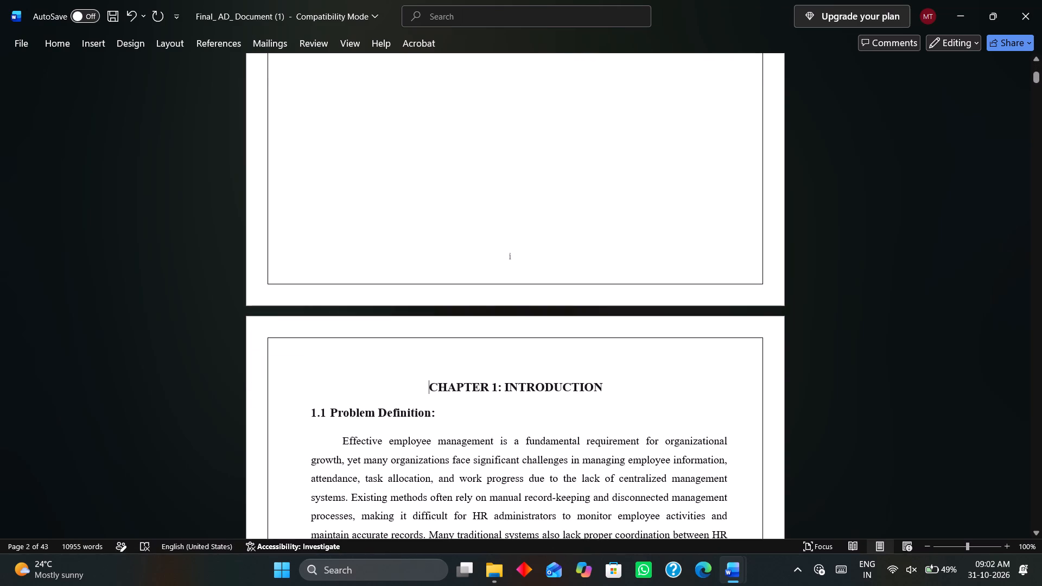
scroll(528, 292, "down", 20)
scroll(528, 292, "down", 9)
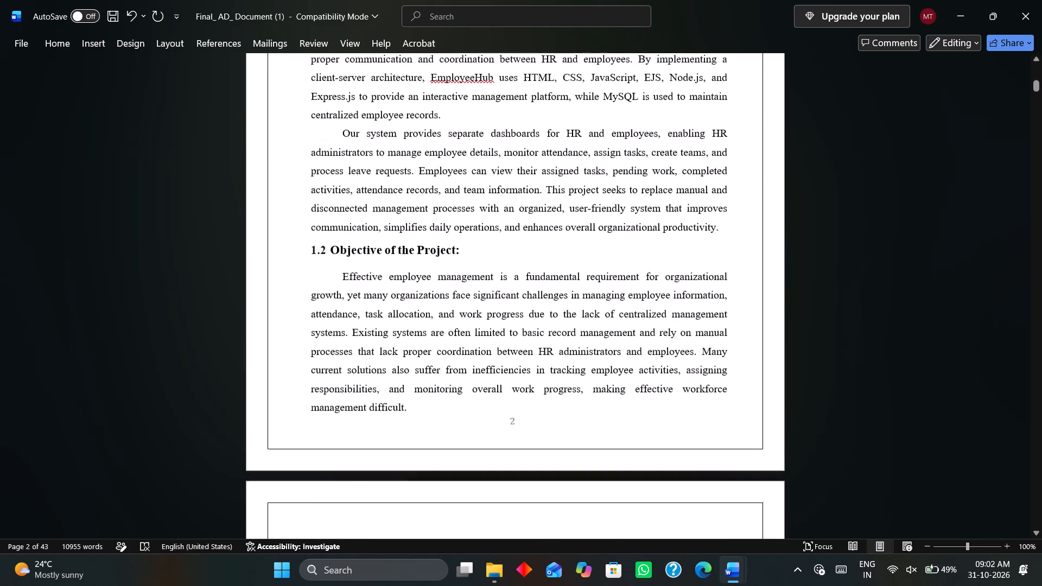
scroll(536, 321, "up", 20)
scroll(536, 321, "up", 5)
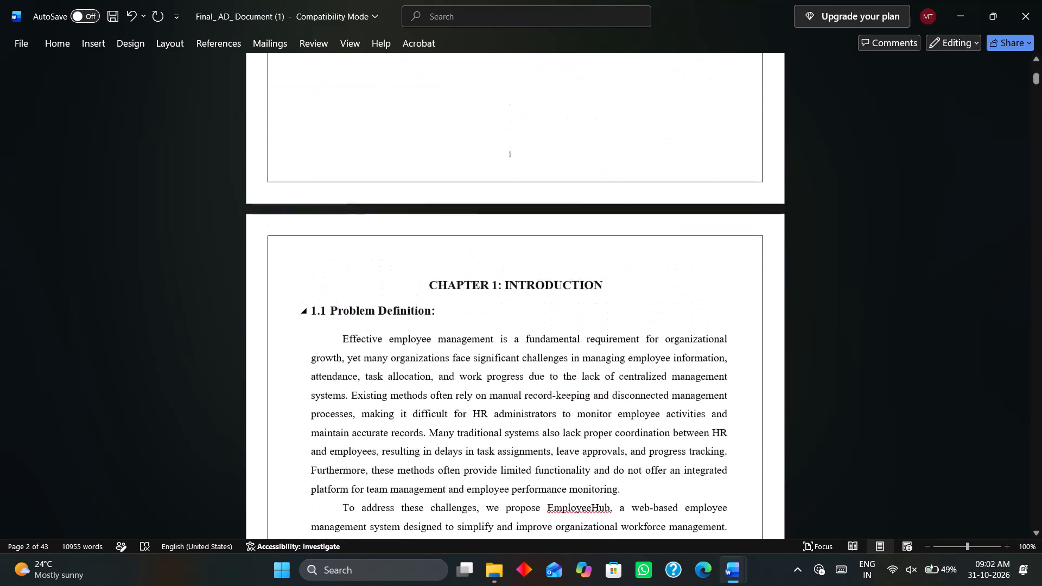
key("BackSpace")
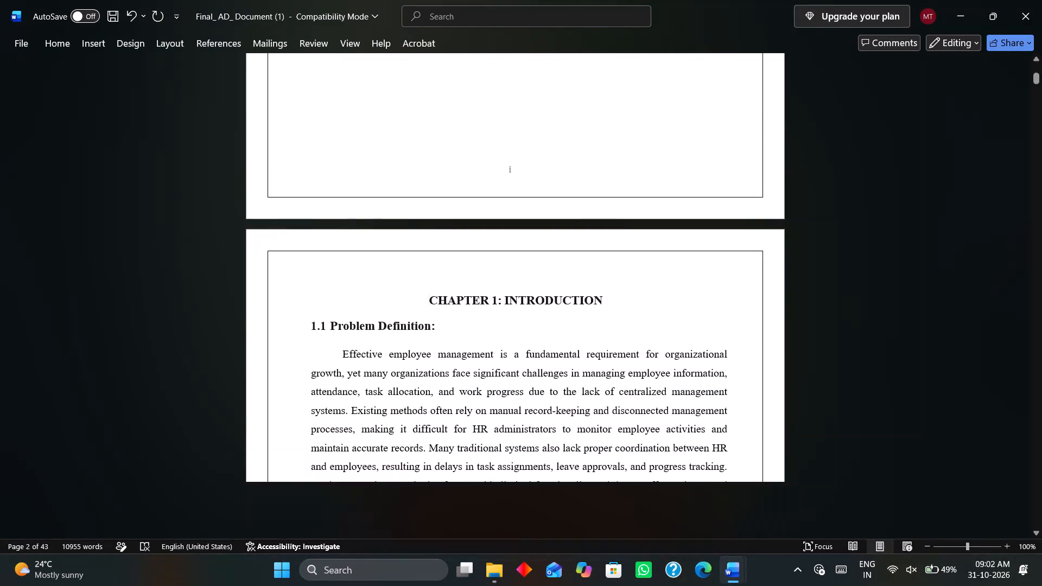
scroll(521, 259, "up", 11)
scroll(548, 260, "down", 11)
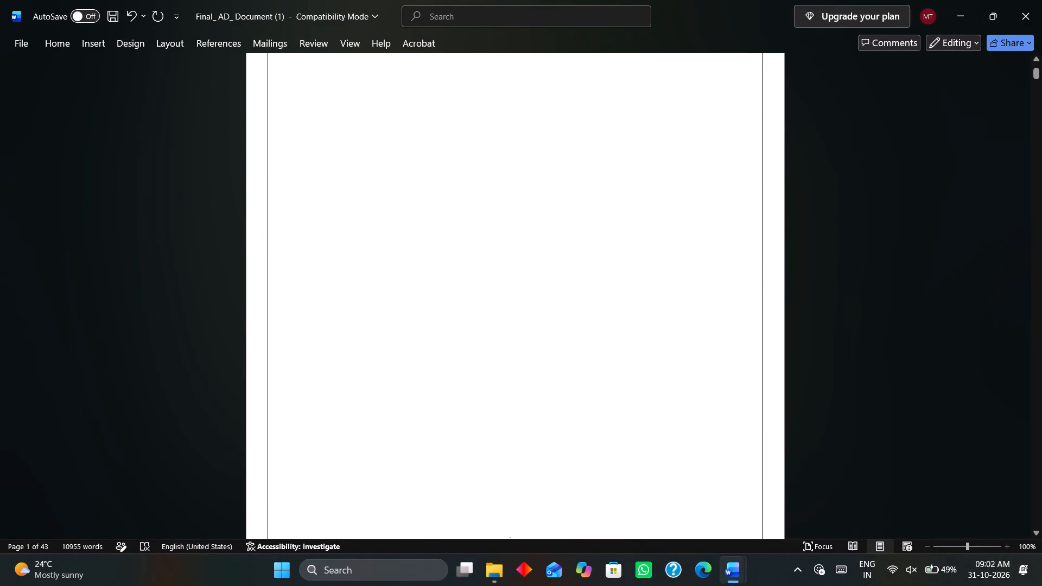
scroll(549, 260, "down", 13)
left_click(413, 364)
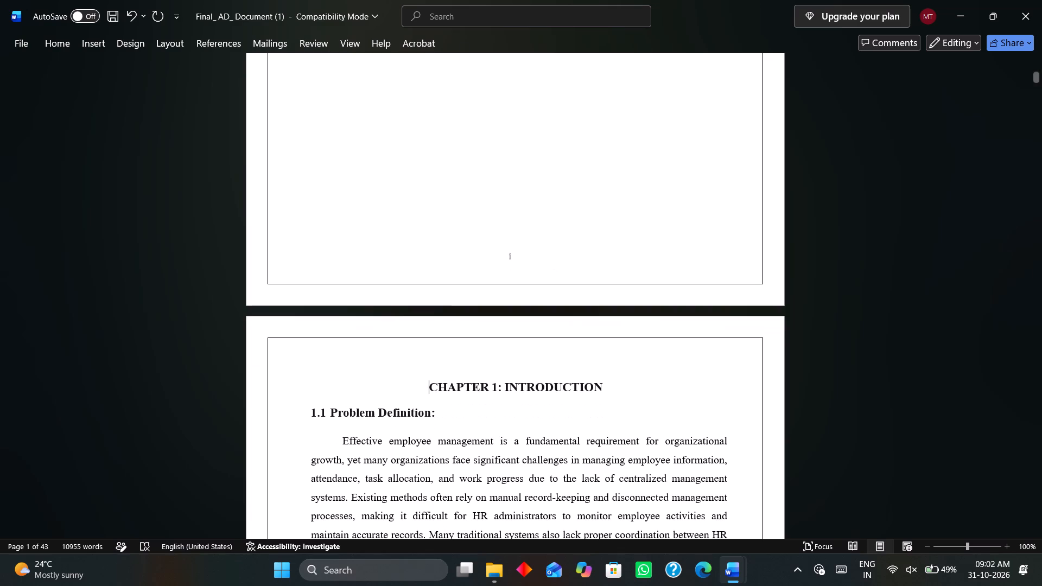
left_click(439, 113)
scroll(445, 170, "up", 7)
triple_click(393, 136)
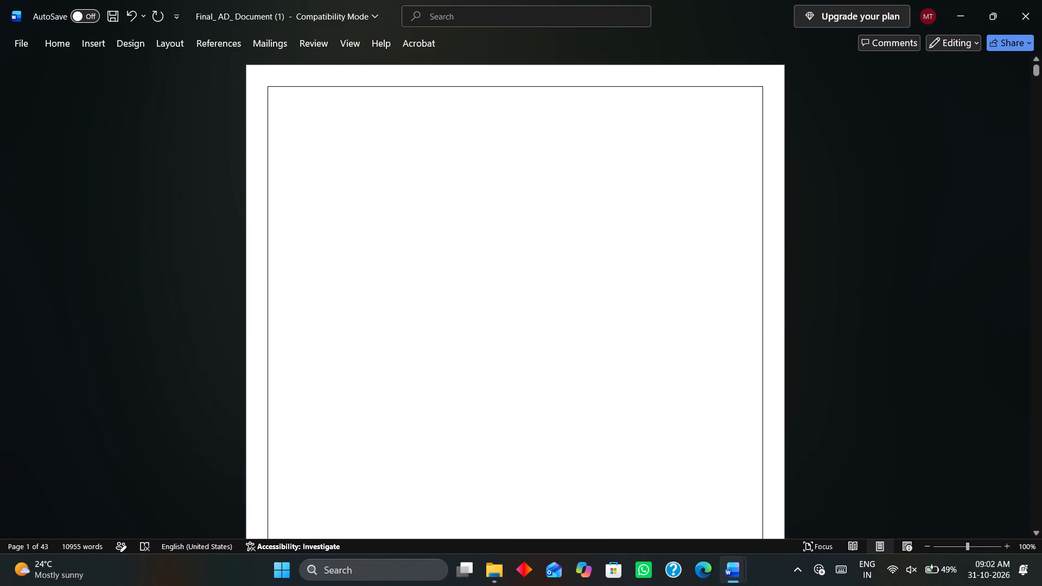
key("Delete")
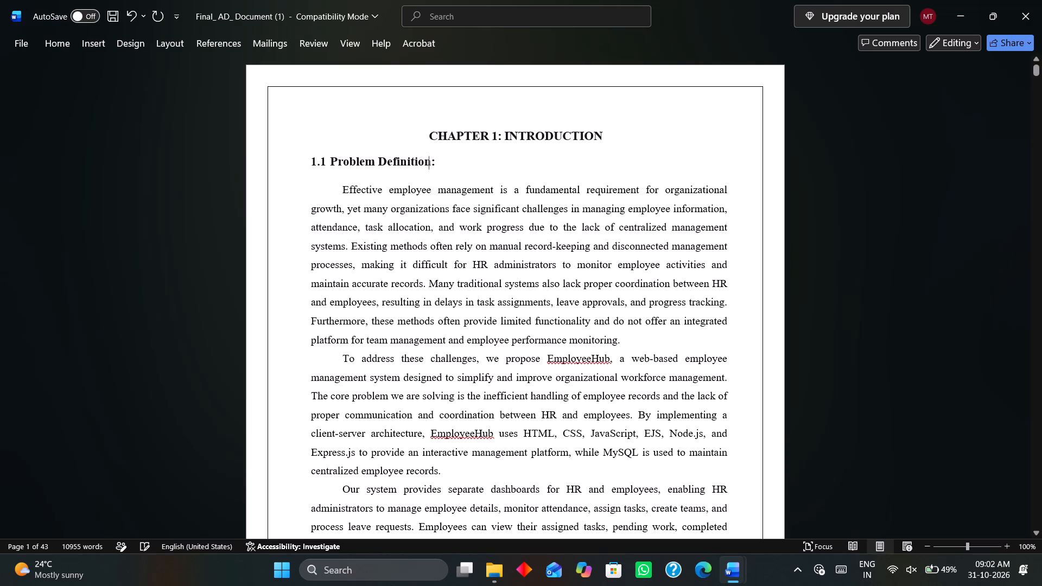
scroll(380, 140, "down", 19)
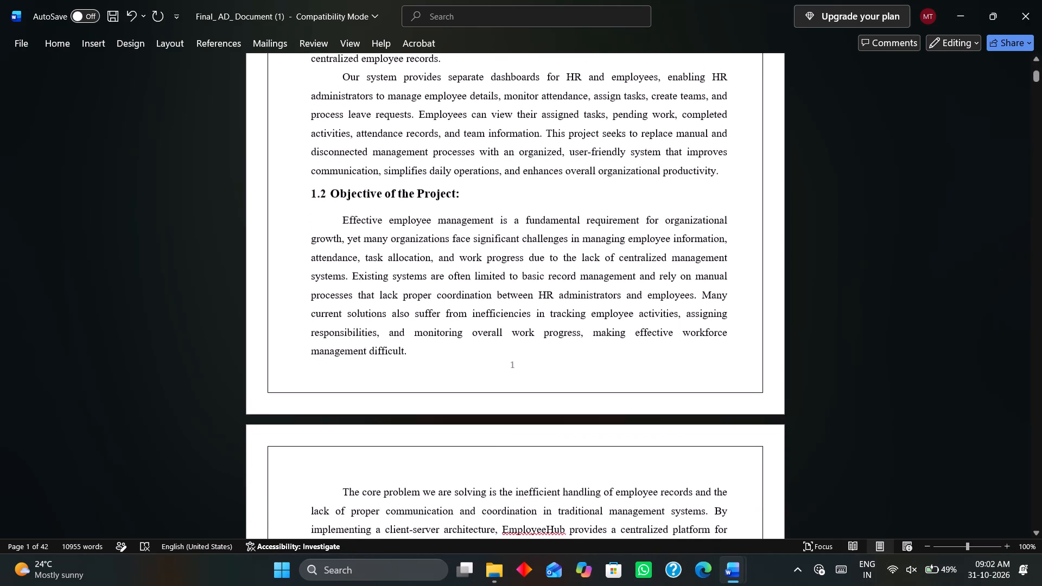
scroll(531, 286, "down", 5)
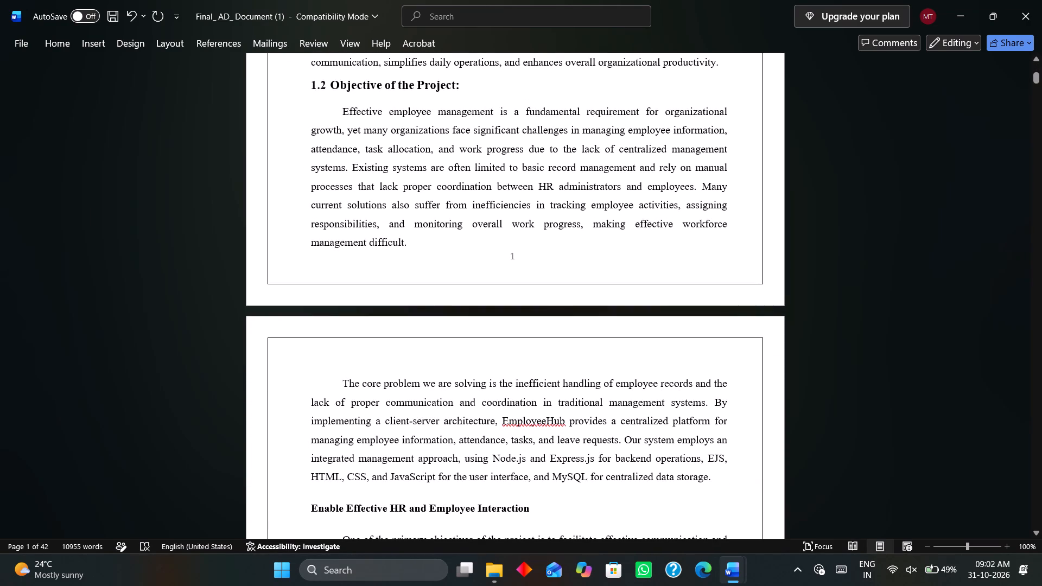
Arrange the two report documents side by side and go to the table of contents page in Final_ AD_ Document.
scroll(861, 256, "up", 20)
scroll(861, 256, "up", 5)
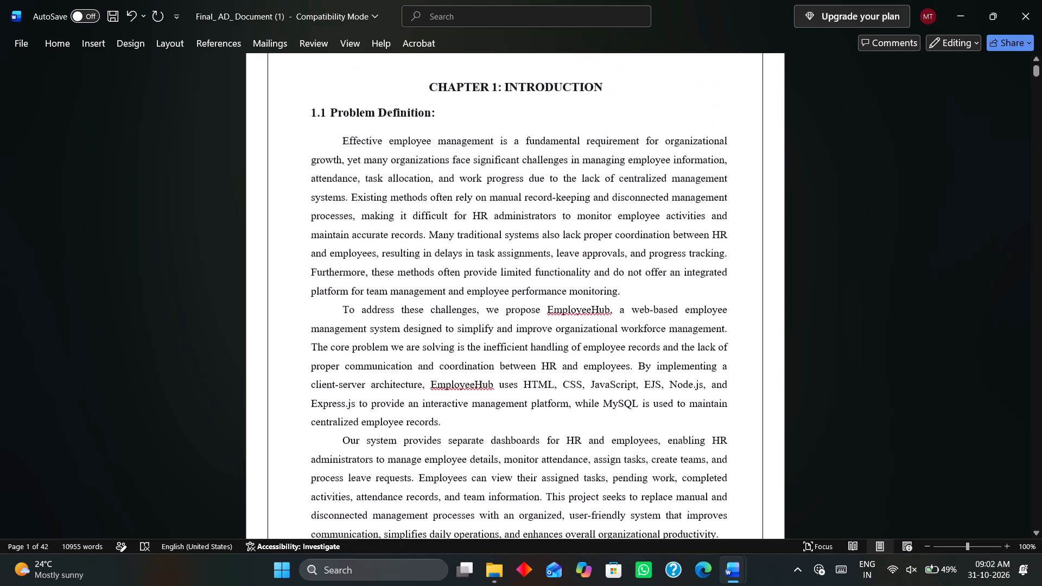
scroll(858, 240, "up", 3)
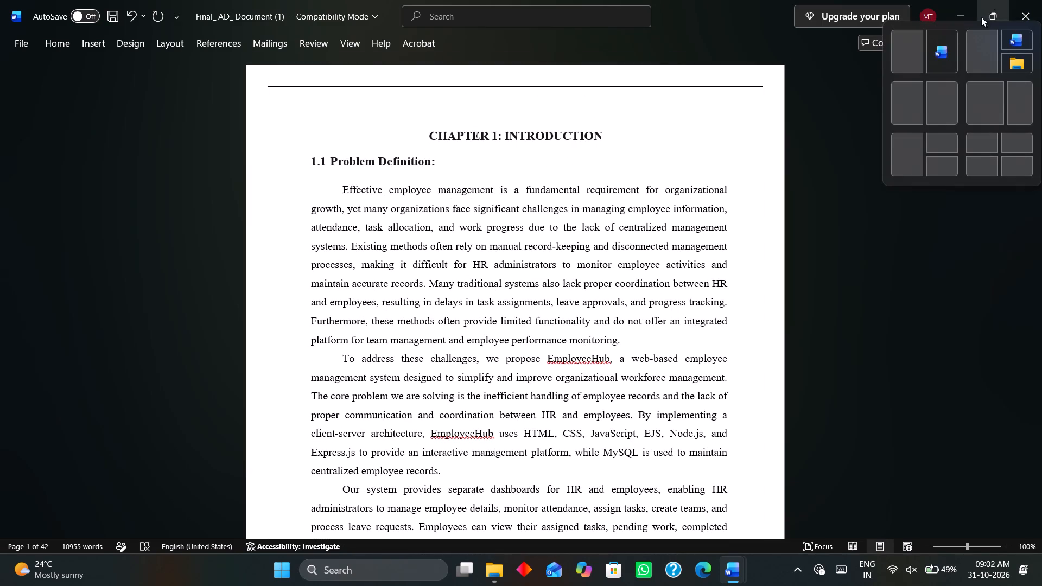
left_click(918, 44)
scroll(700, 322, "up", 2)
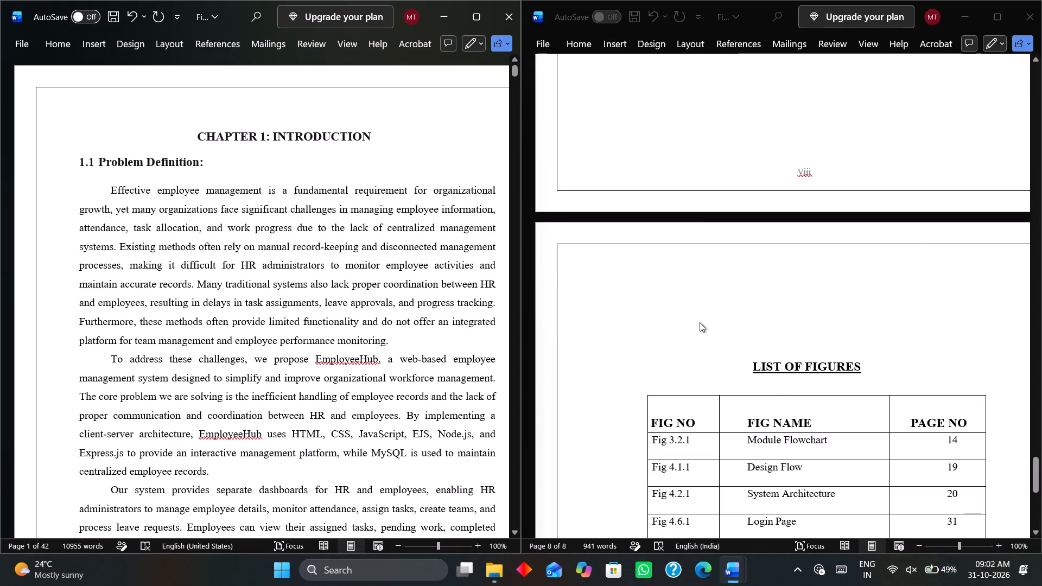
scroll(700, 322, "up", 20)
scroll(700, 322, "up", 14)
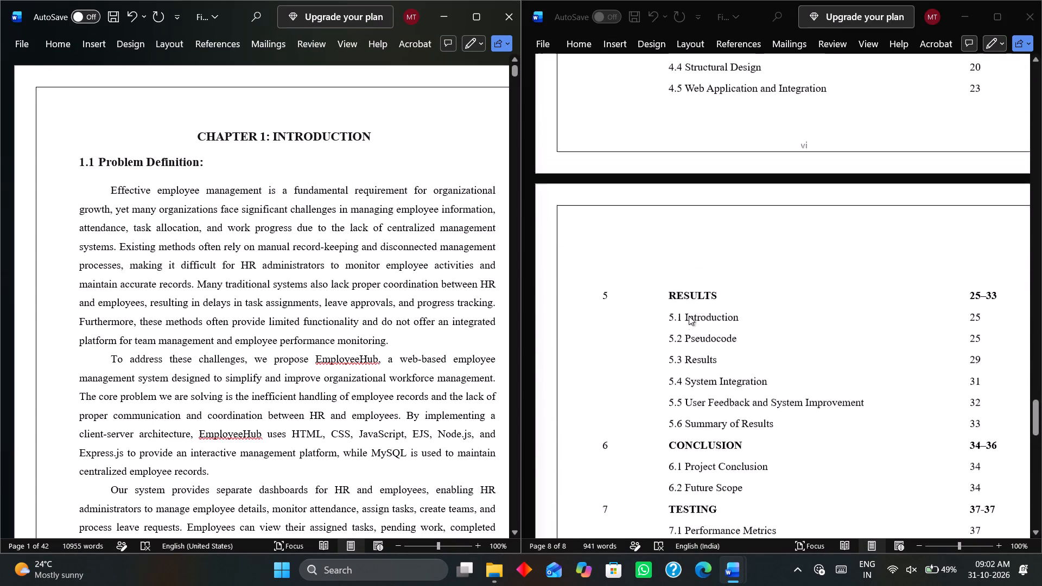
scroll(689, 316, "up", 18)
scroll(688, 316, "down", 1)
scroll(688, 317, "up", 5)
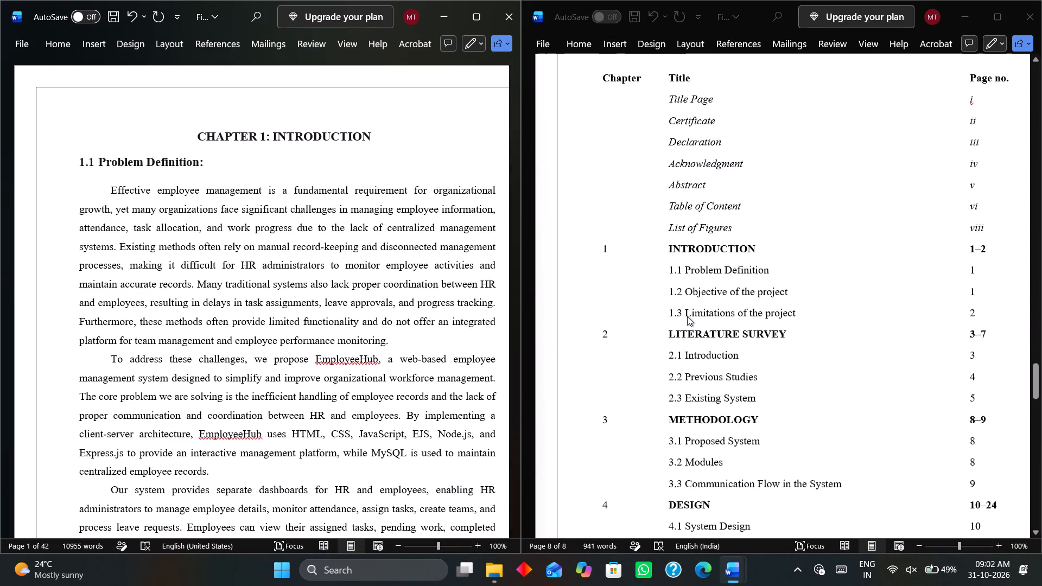
left_click(988, 251)
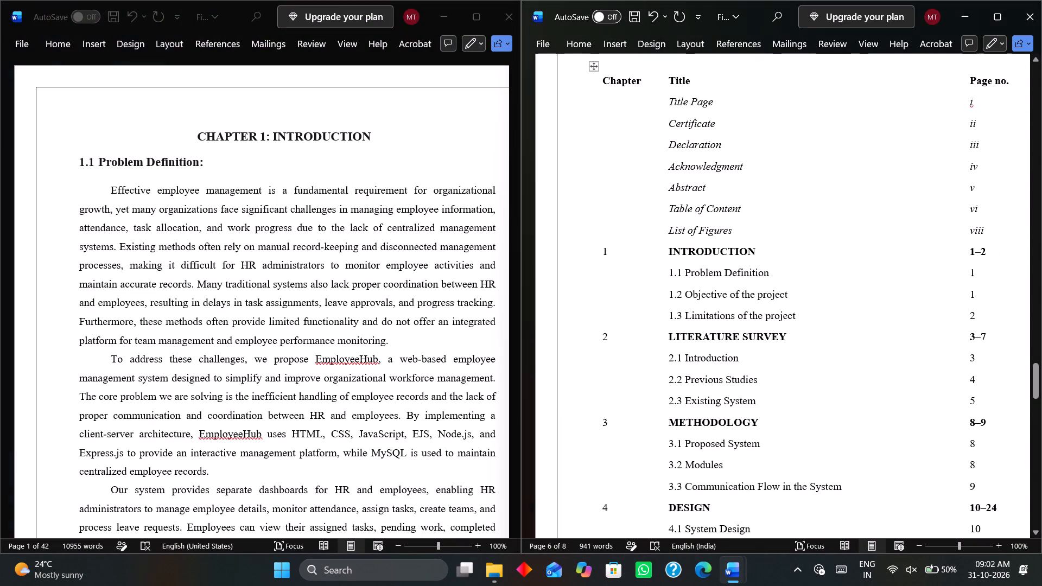
Check which pages sections 1.1 to 1.3 fall on in Final_ AD_ Document (1) against the contents table.
scroll(354, 319, "down", 15)
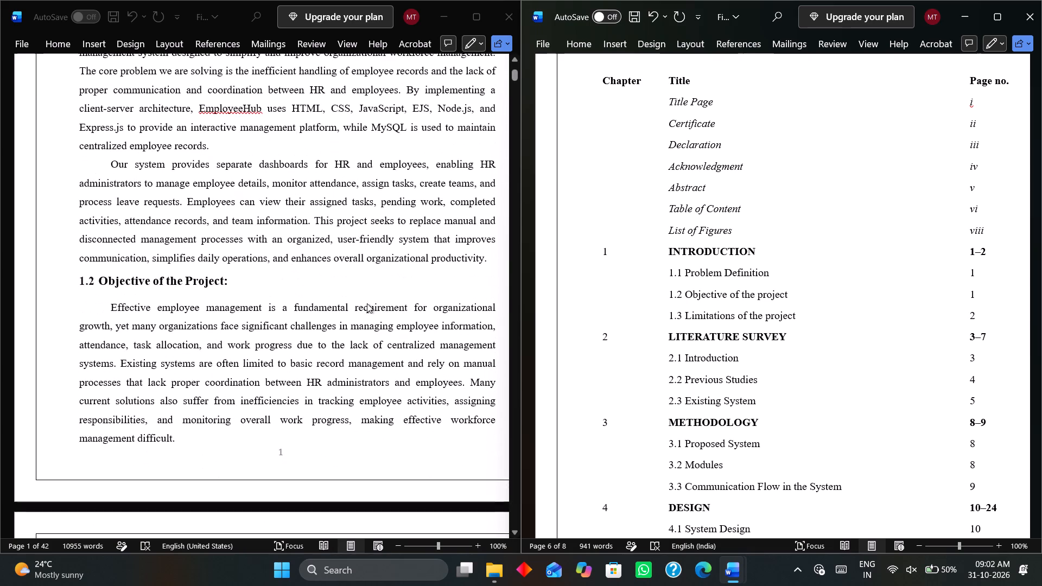
scroll(253, 341, "down", 16)
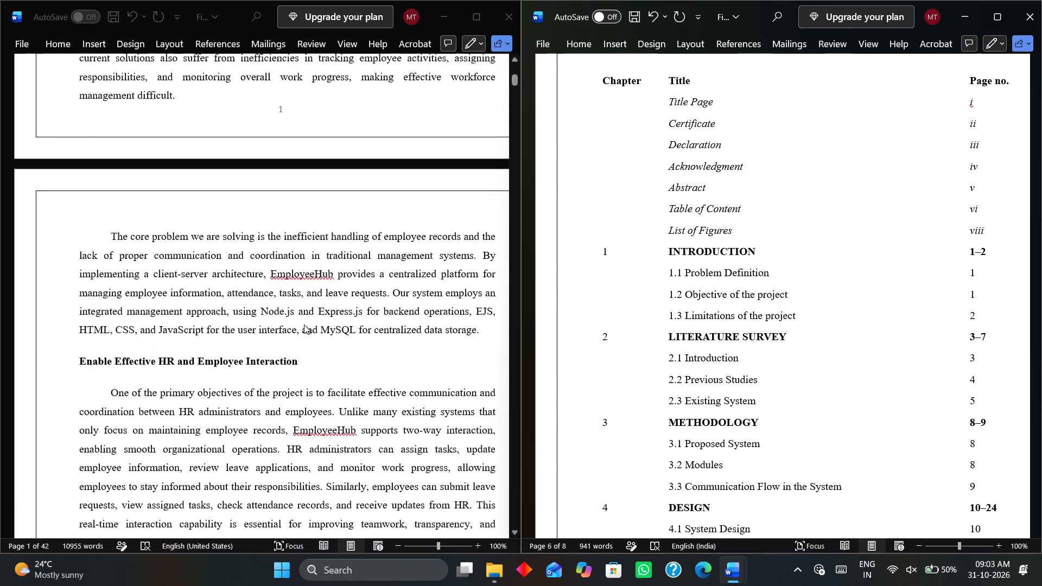
scroll(304, 324, "down", 7)
scroll(304, 324, "down", 20)
scroll(304, 324, "down", 10)
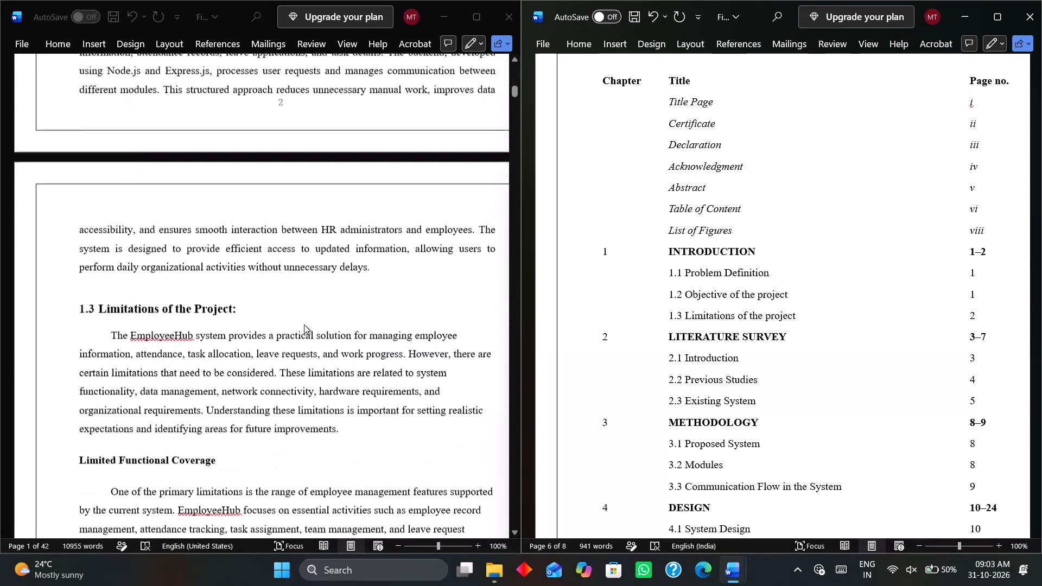
scroll(304, 324, "down", 18)
scroll(304, 324, "down", 4)
scroll(304, 324, "up", 5)
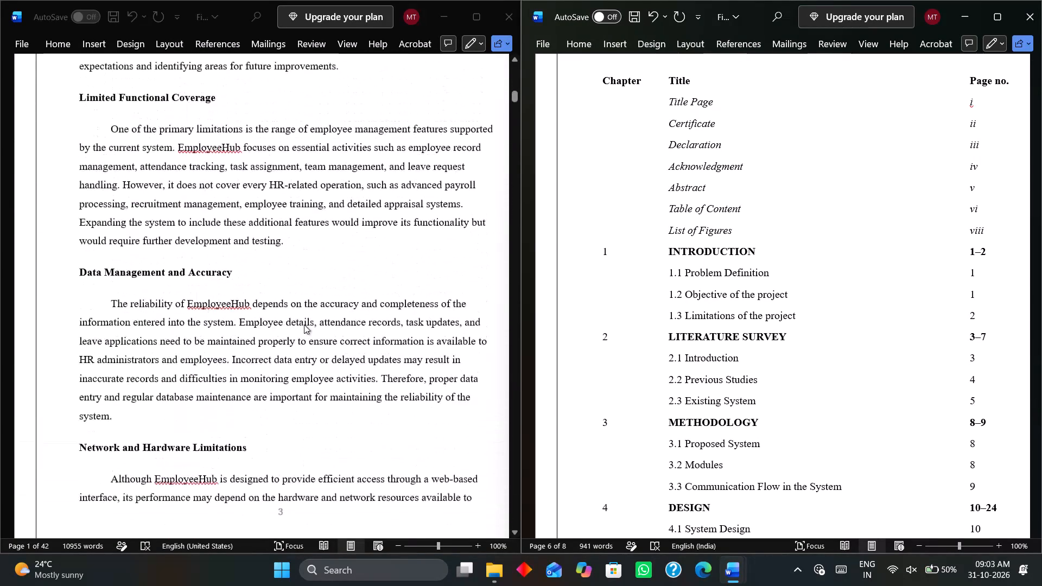
scroll(304, 324, "up", 8)
scroll(307, 324, "down", 6)
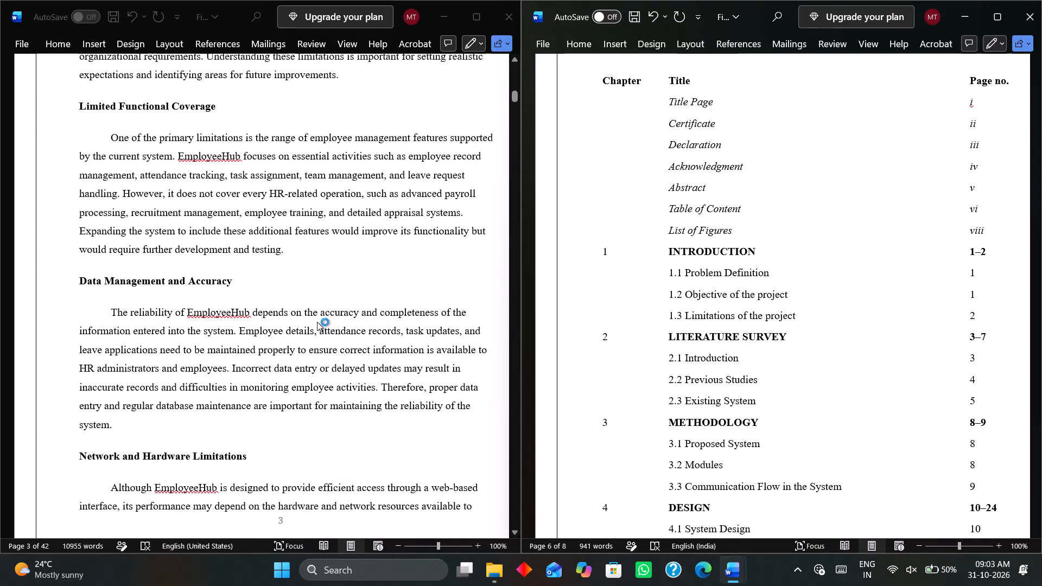
scroll(317, 322, "down", 1)
scroll(338, 314, "down", 3, "ctrl")
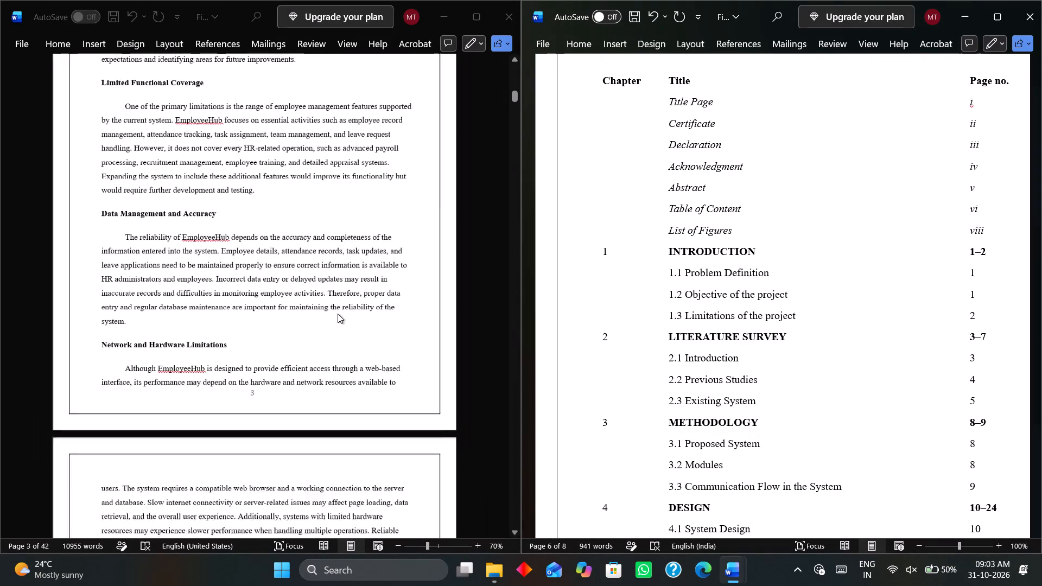
scroll(338, 314, "up", 5, "ctrl")
scroll(338, 314, "down", 6, "ctrl")
left_click(376, 318, "ctrl")
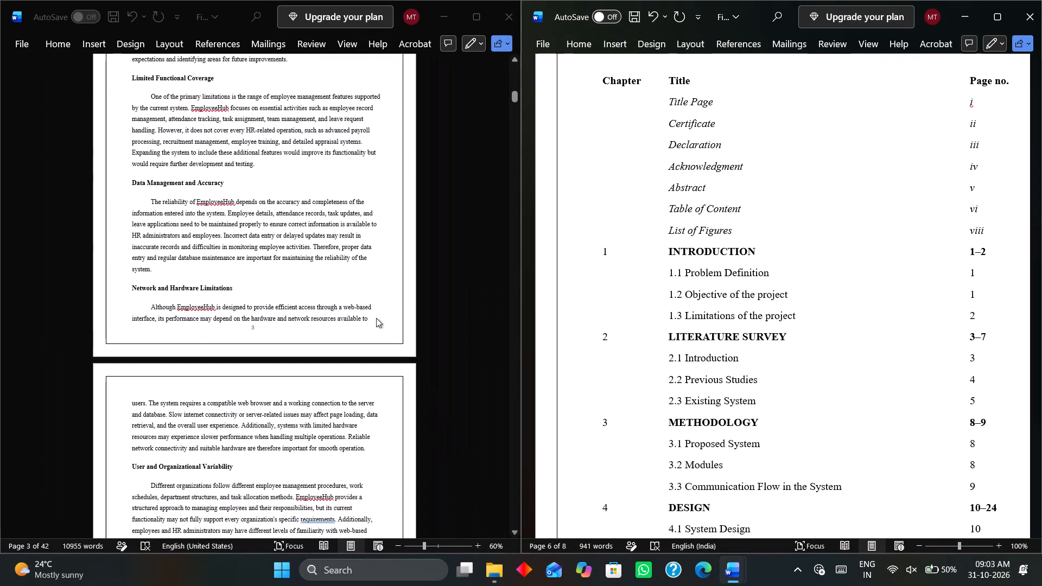
scroll(376, 318, "up", 11)
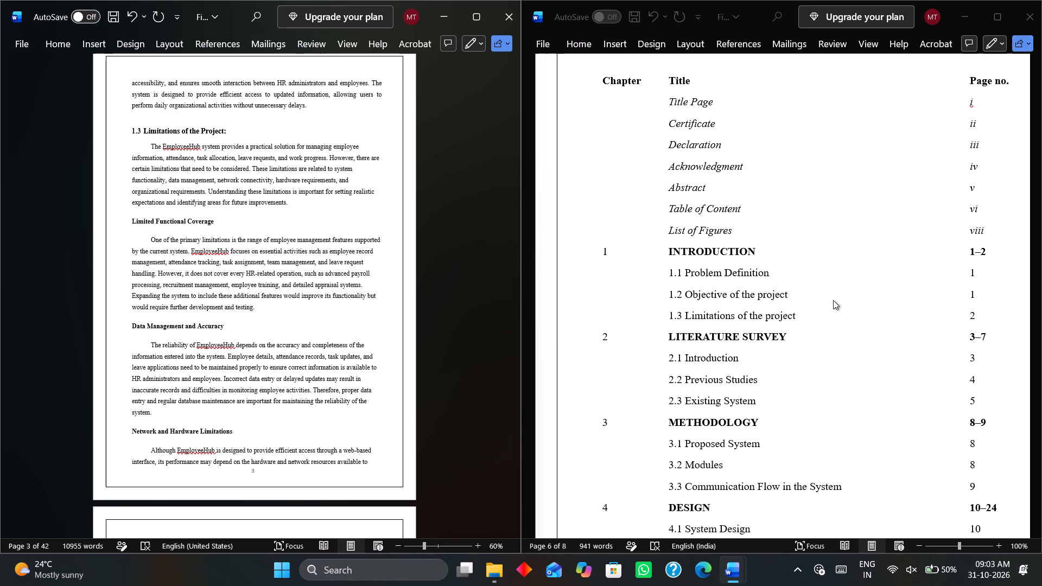
Split "EmployeeHub" into "Employee Hub" in the opening paragraph of 1.3 Limitations of the Project and under Limited Functional Coverage.
left_click(189, 151)
key("space")
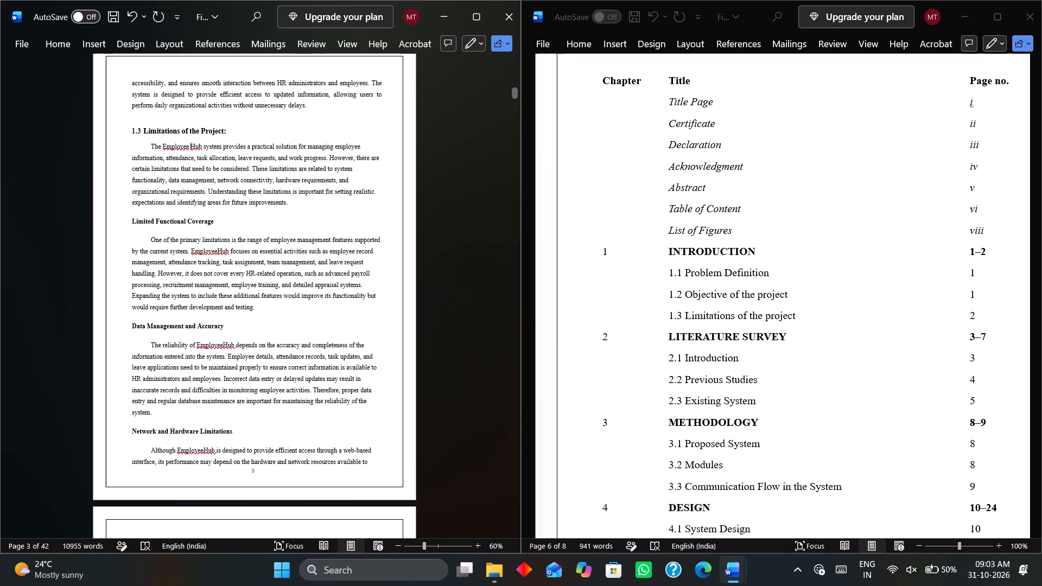
left_click(218, 254)
key("space")
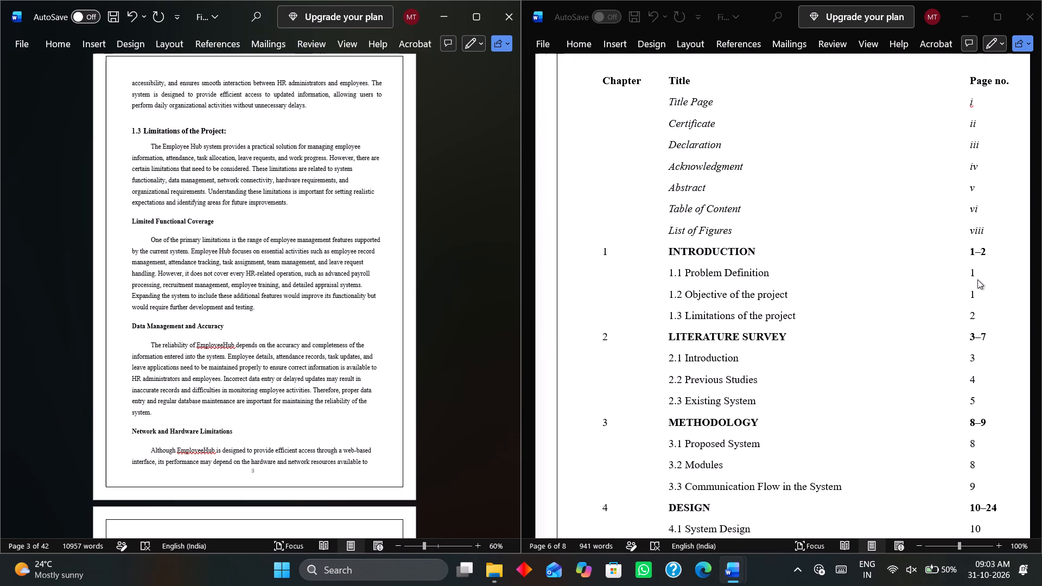
Set the contents page number of 1.3 Limitations of the project to 3.
left_click(971, 315)
left_click(976, 316)
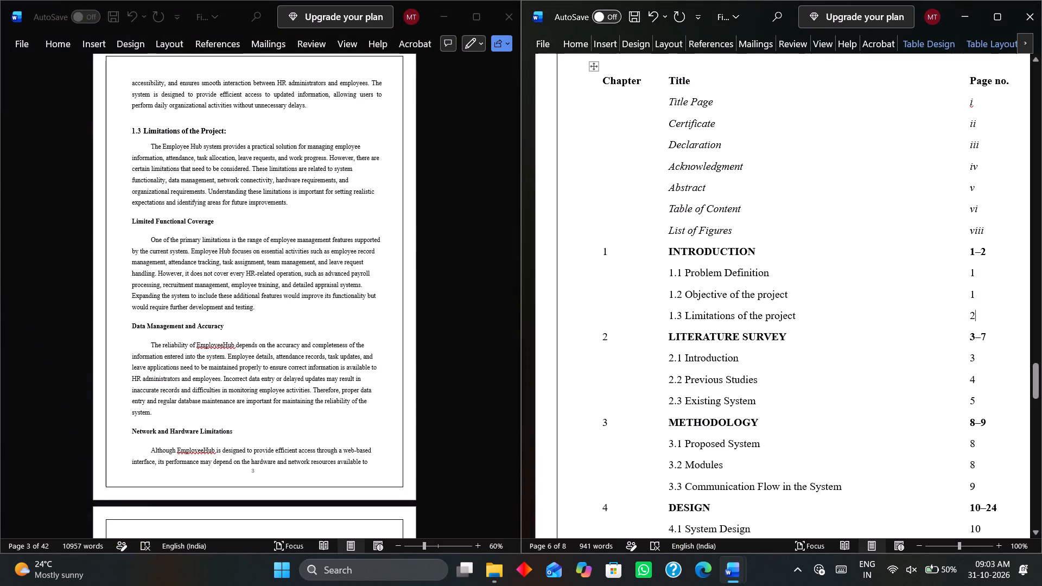
key("BackSpace")
key("3")
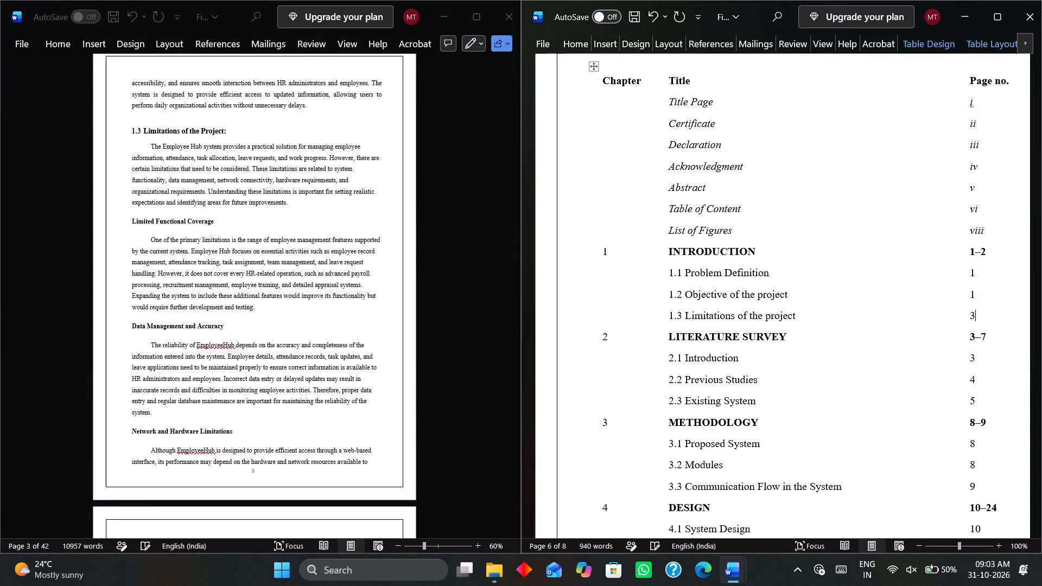
Find Chapter 1's last page and set the INTRODUCTION page range in the contents table to 1–4.
left_click(991, 251)
key("BackSpace")
scroll(317, 322, "down", 6)
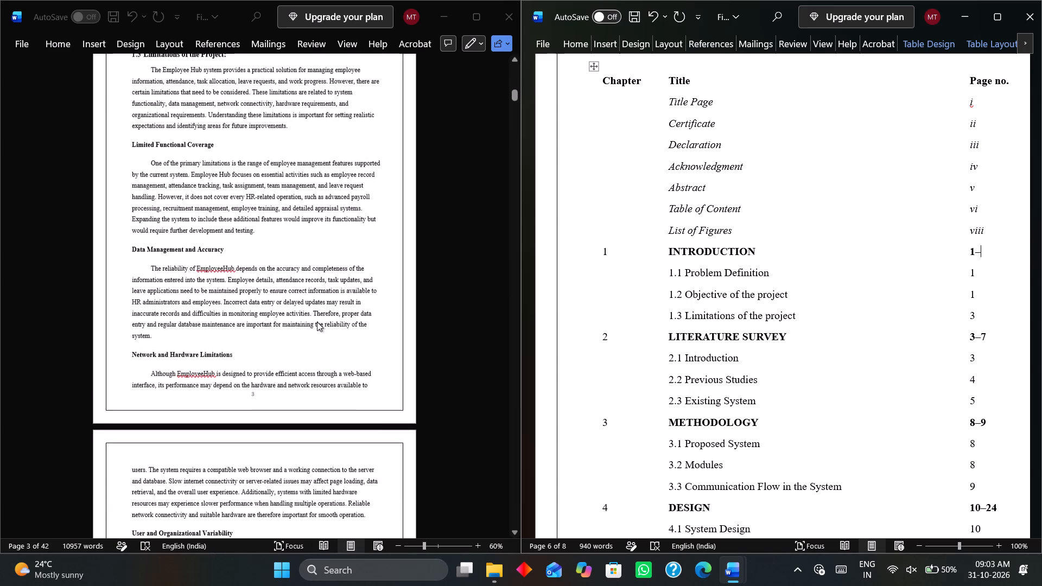
scroll(317, 322, "down", 5)
scroll(317, 322, "down", 20)
scroll(317, 322, "down", 7)
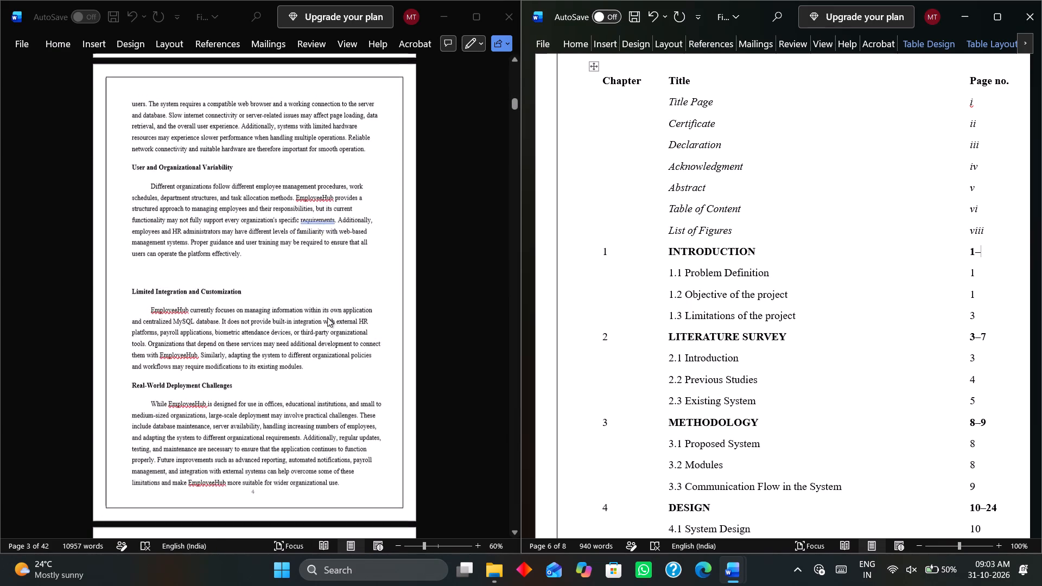
scroll(327, 317, "down", 3)
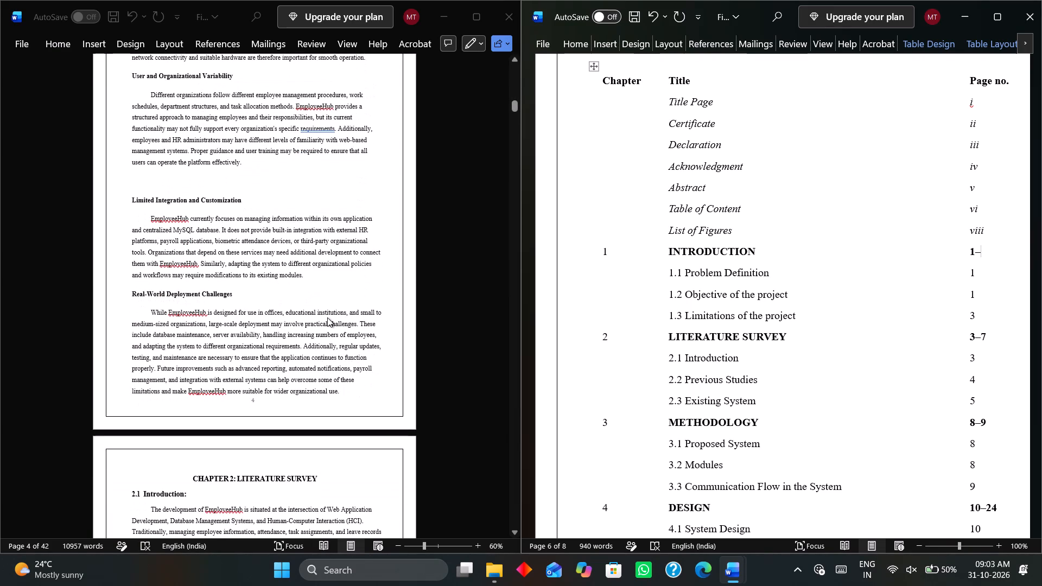
key("4")
Check the page where Chapter 2 begins and set the contents page number of 2.1 Introduction to 5.
scroll(704, 342, "down", 1)
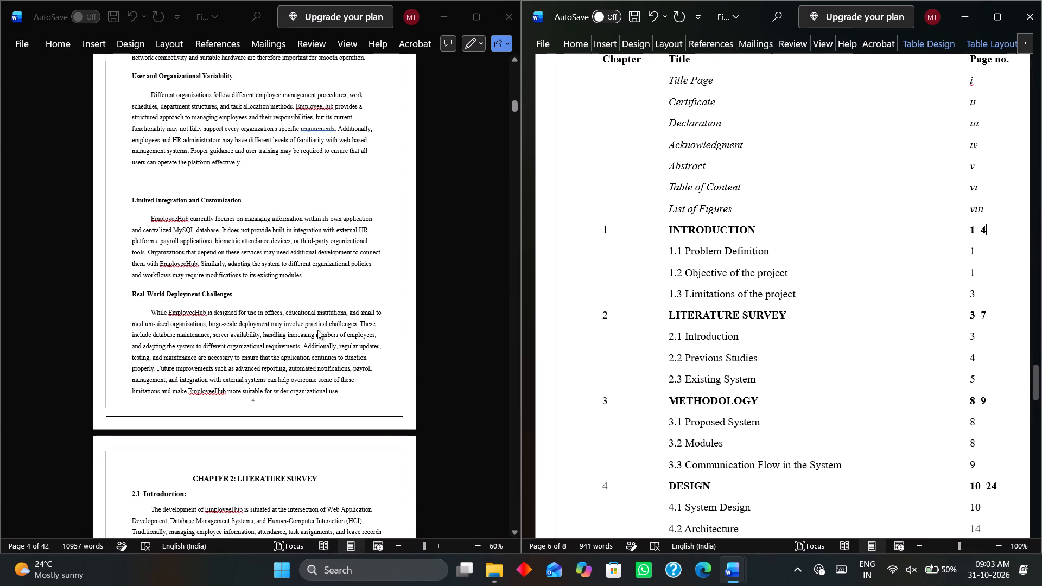
scroll(316, 329, "down", 19)
scroll(313, 317, "down", 6)
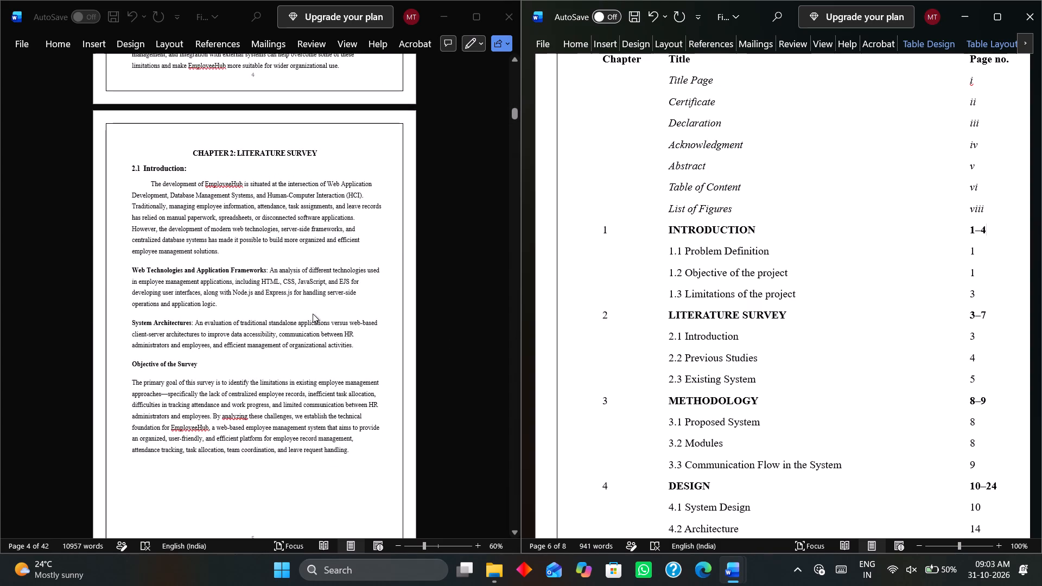
scroll(313, 314, "down", 2)
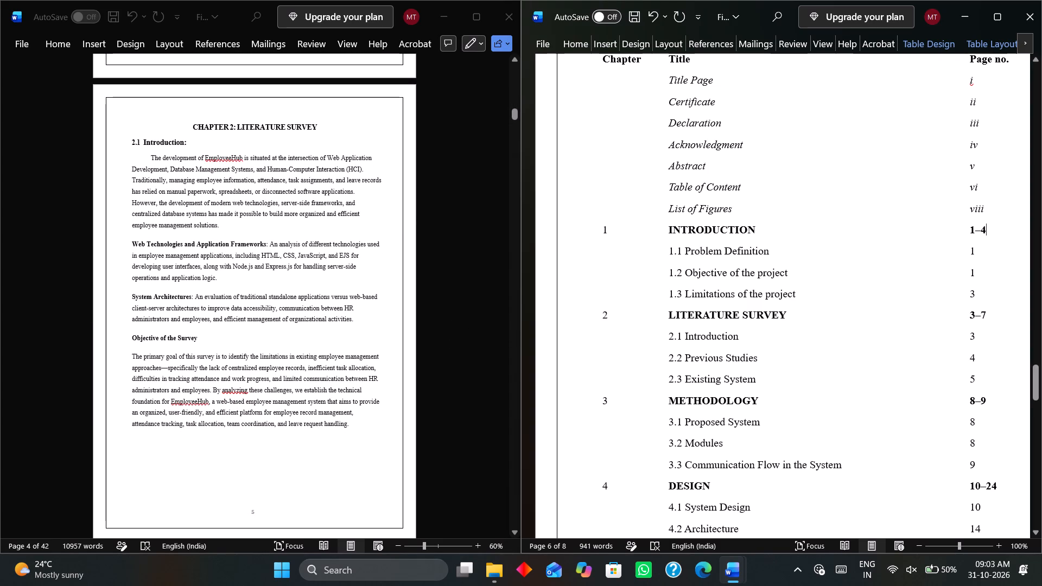
left_click_drag(982, 333, 982, 339)
key("BackSpace")
key("5")
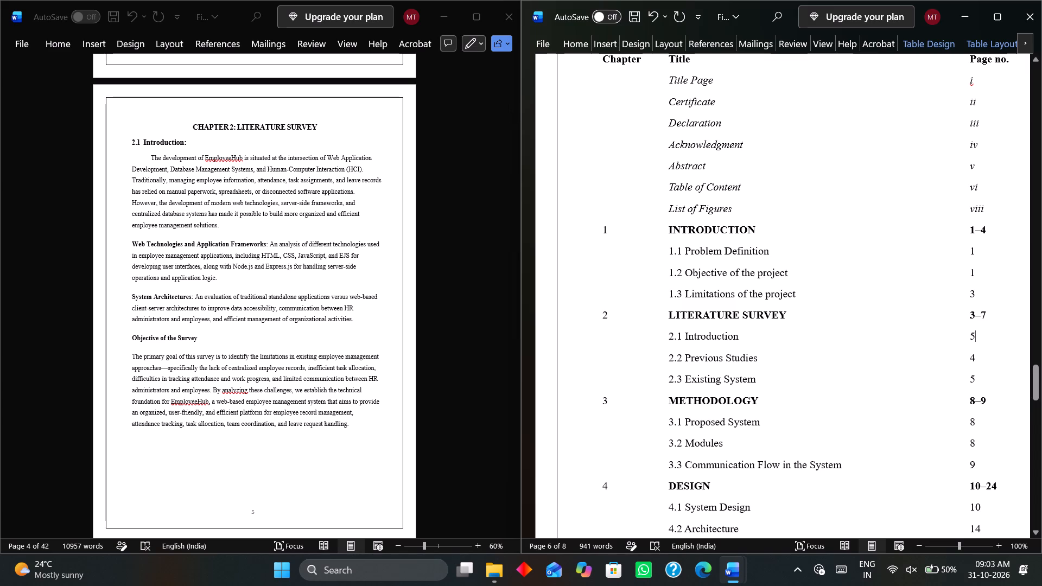
Set the starting page of the LITERATURE SURVEY range in the contents table to 5.
left_click(971, 316)
left_click(976, 318)
key("BackSpace")
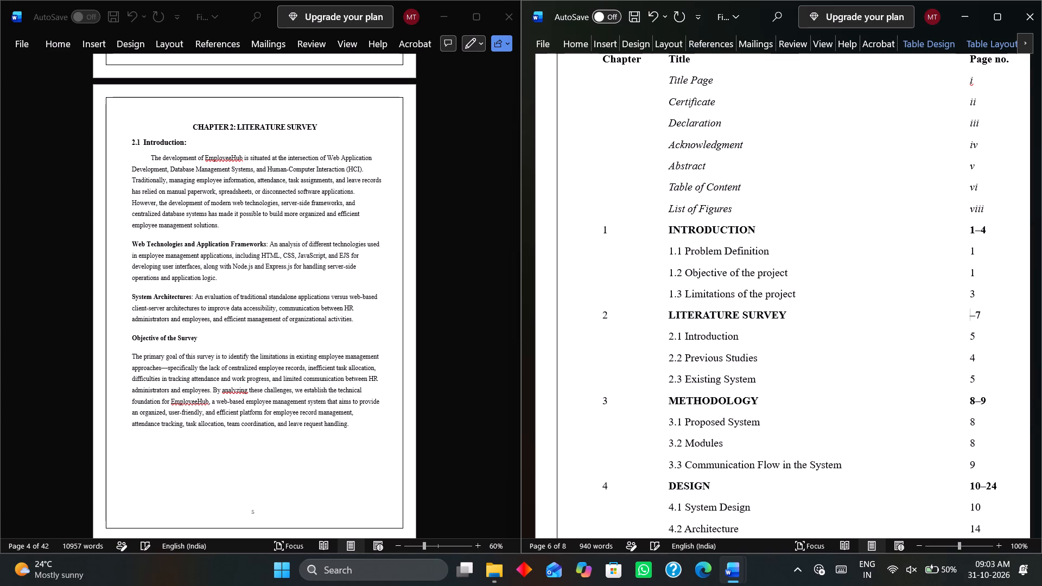
key("5")
Find section 2.2 Previous Studies in the chapter document and set its contents page number to 6.
scroll(319, 254, "down", 16)
scroll(321, 247, "down", 7)
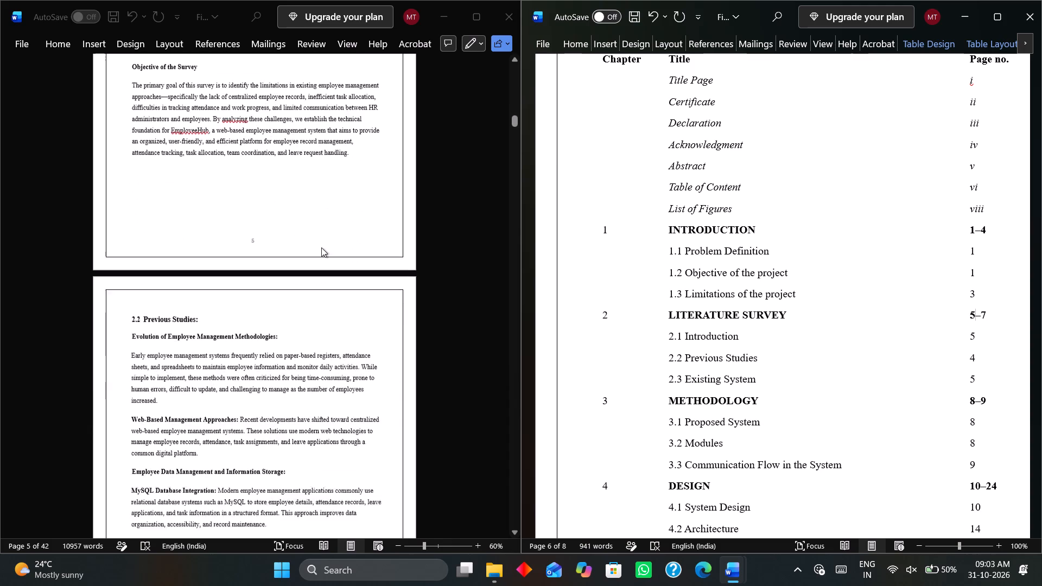
scroll(321, 247, "down", 15)
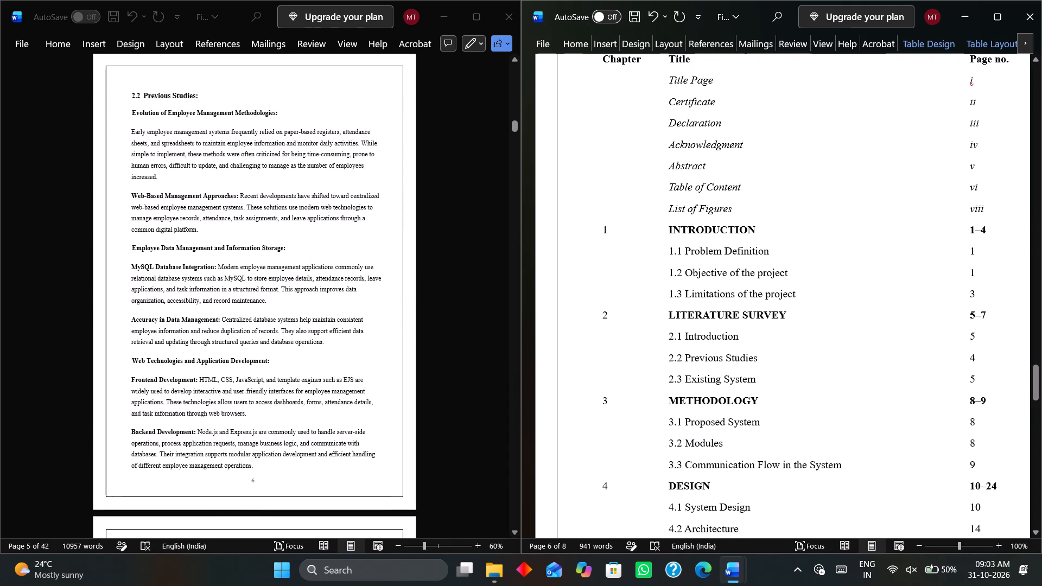
left_click(981, 356)
key("BackSpace")
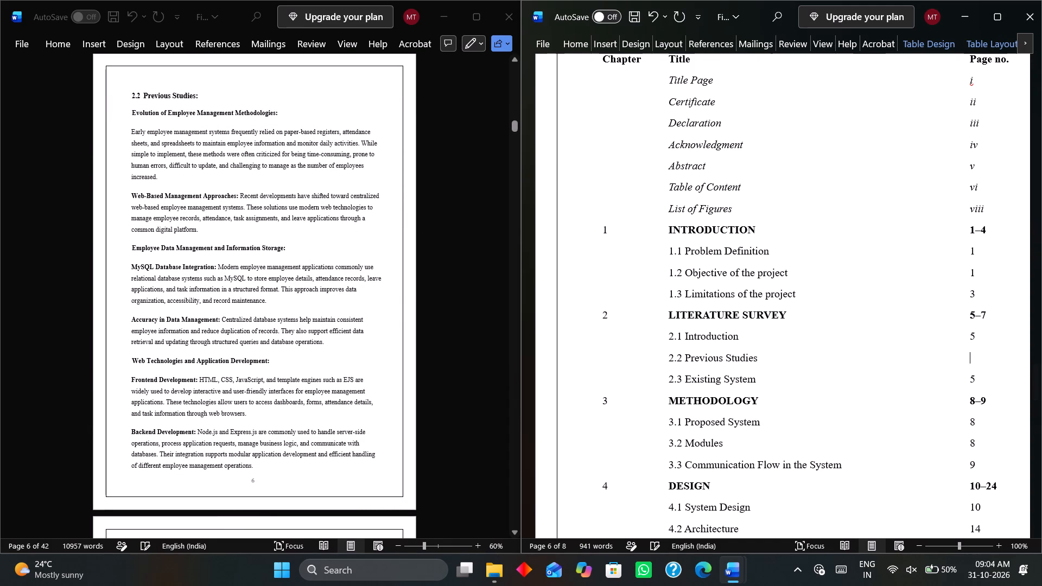
key("6")
Find section 2.3 Existing System in the chapter document and set its contents page number to 7.
scroll(334, 300, "down", 6)
scroll(338, 285, "down", 20)
scroll(338, 285, "down", 2)
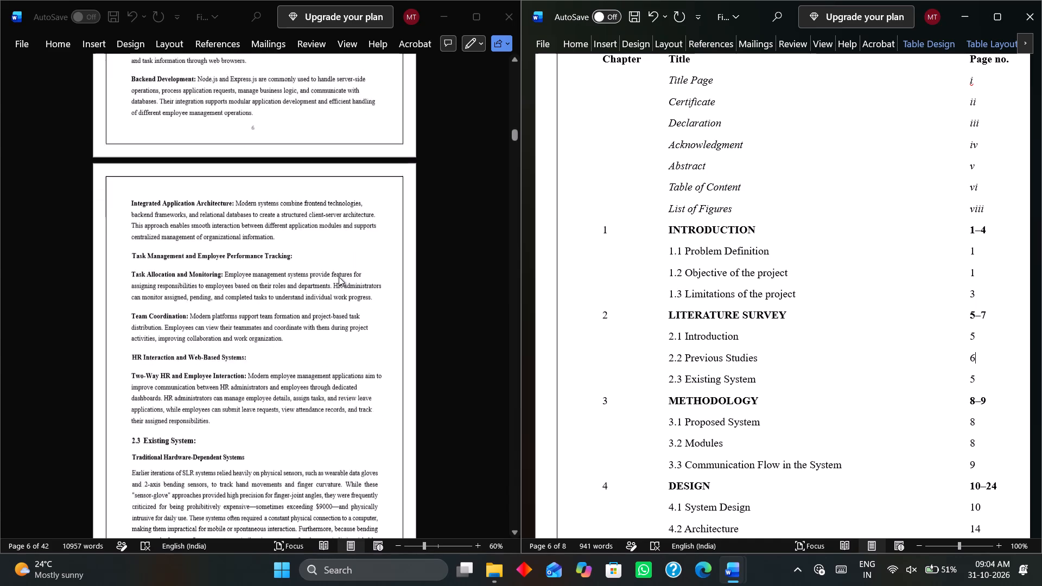
scroll(339, 277, "down", 11)
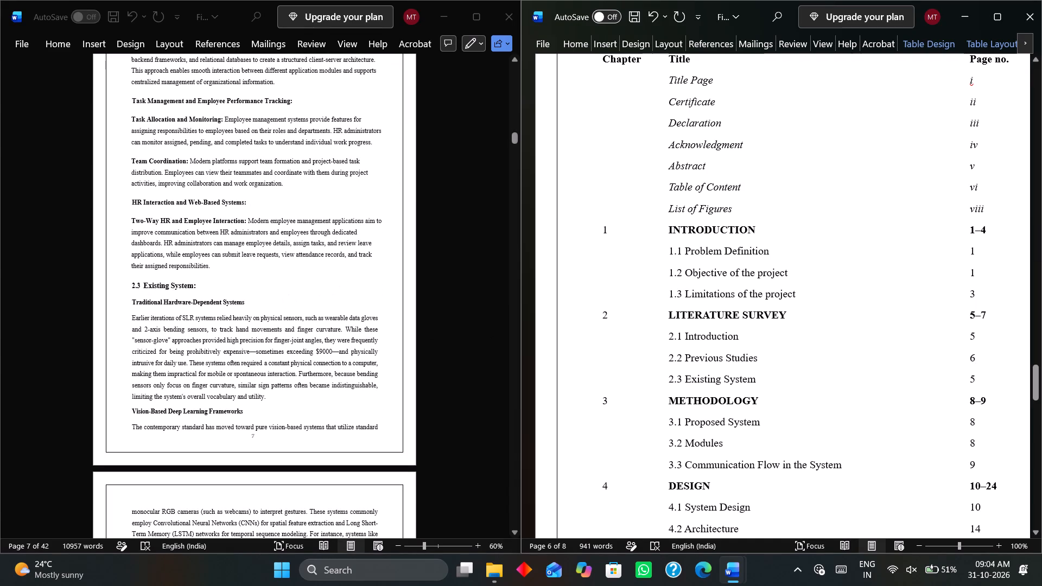
left_click(995, 381)
key("BackSpace")
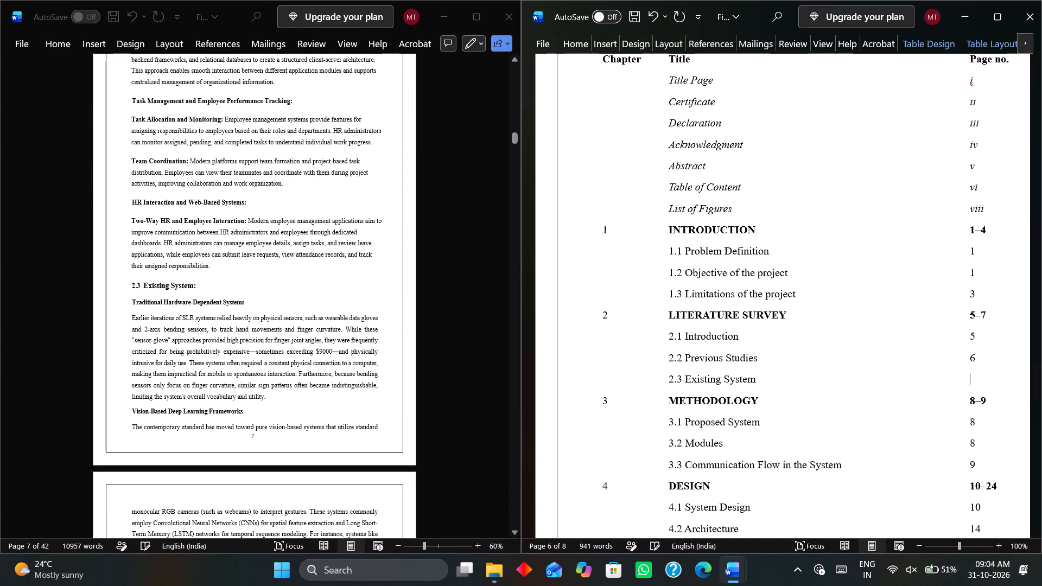
key("7")
Find Chapter 2's last page and set the ending page of the LITERATURE SURVEY range in the contents table to 8.
scroll(373, 251, "down", 19)
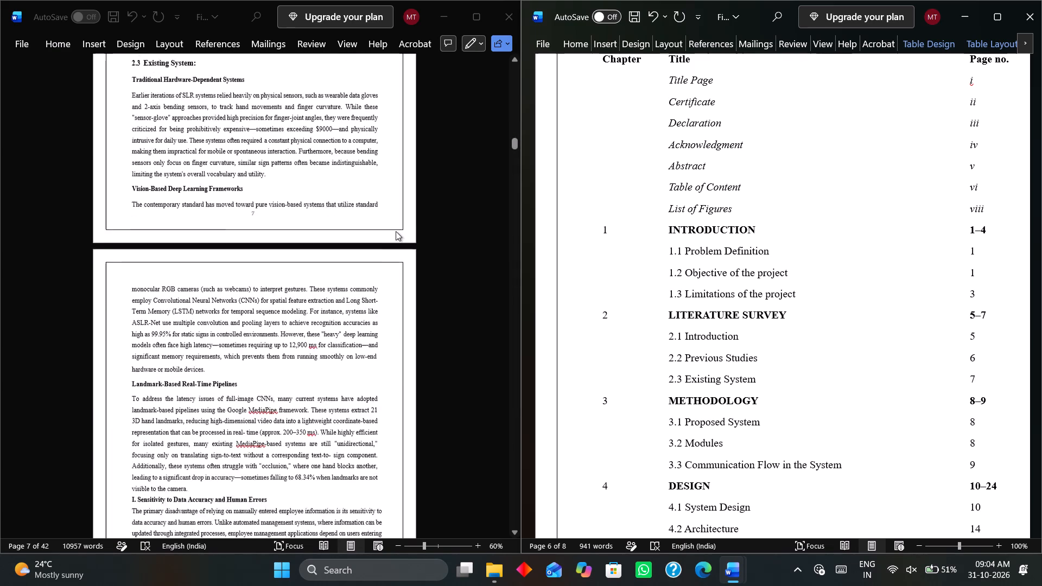
scroll(396, 231, "down", 20)
scroll(396, 231, "down", 2)
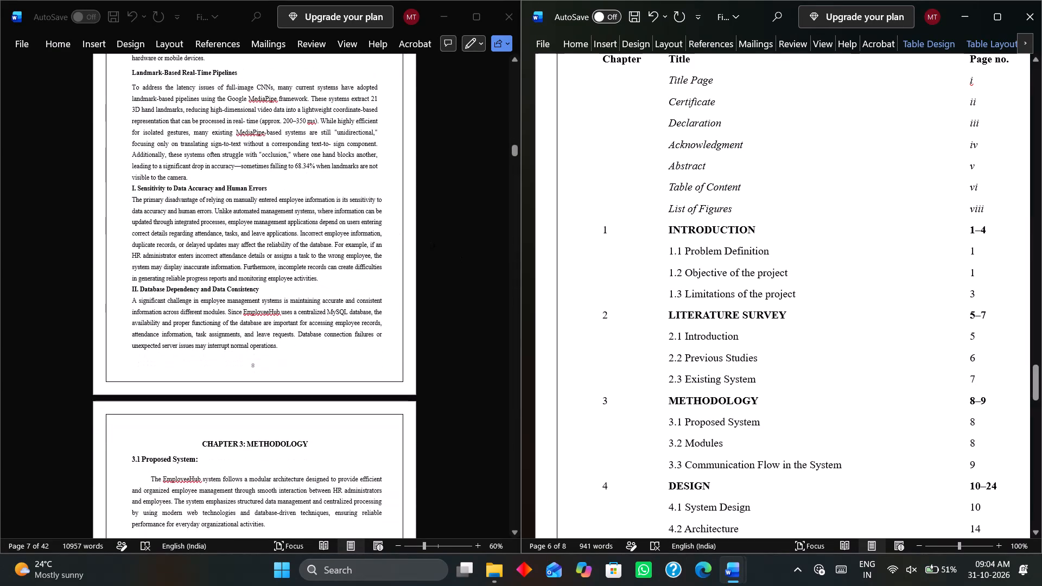
left_click(999, 324)
key("BackSpace")
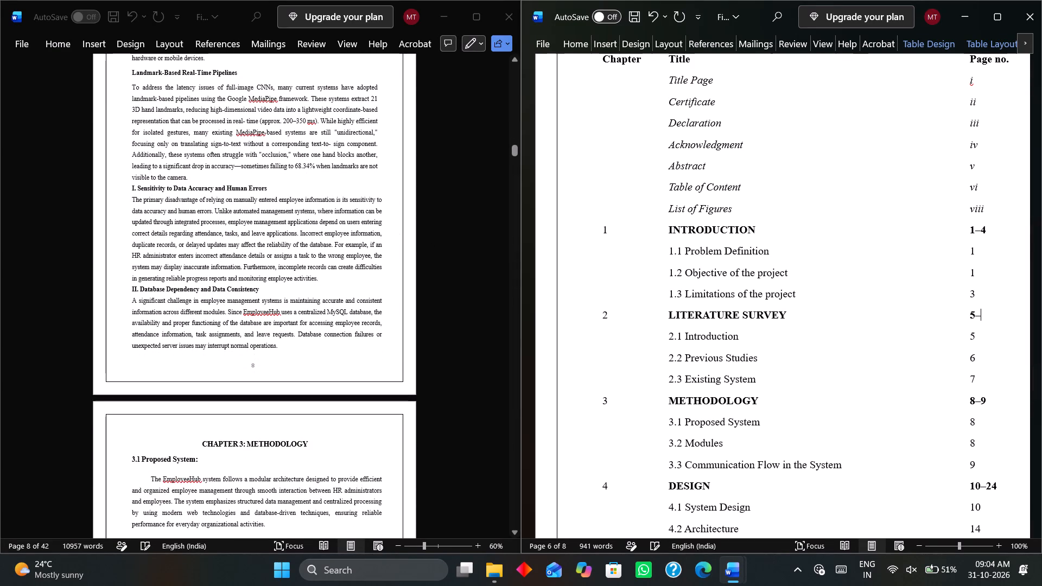
key("8")
Check the page where Chapter 3 begins and set the starting page of the METHODOLOGY range in the contents table to 9.
scroll(721, 291, "down", 6)
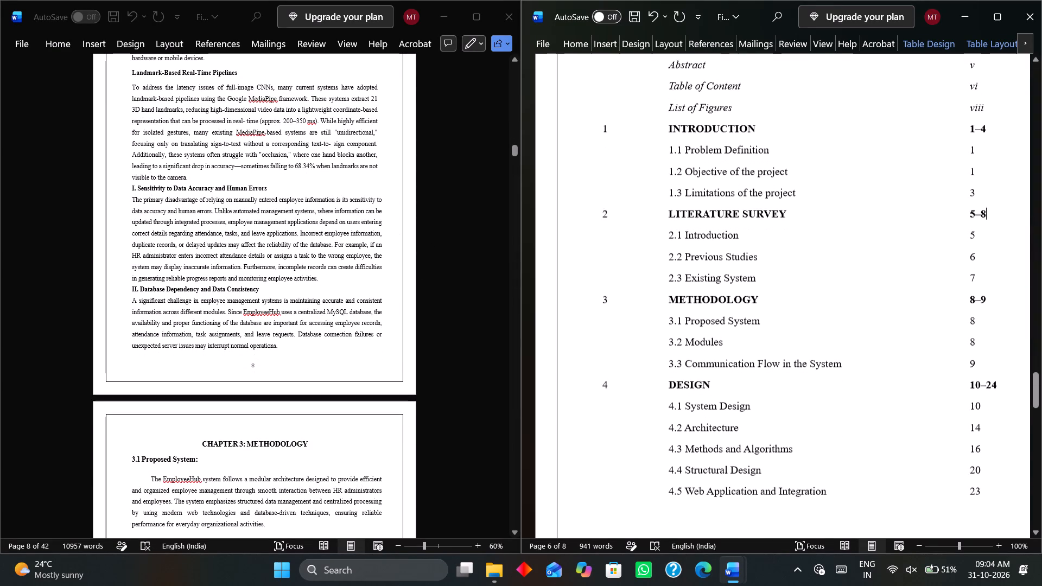
scroll(721, 291, "down", 4)
scroll(303, 227, "down", 10)
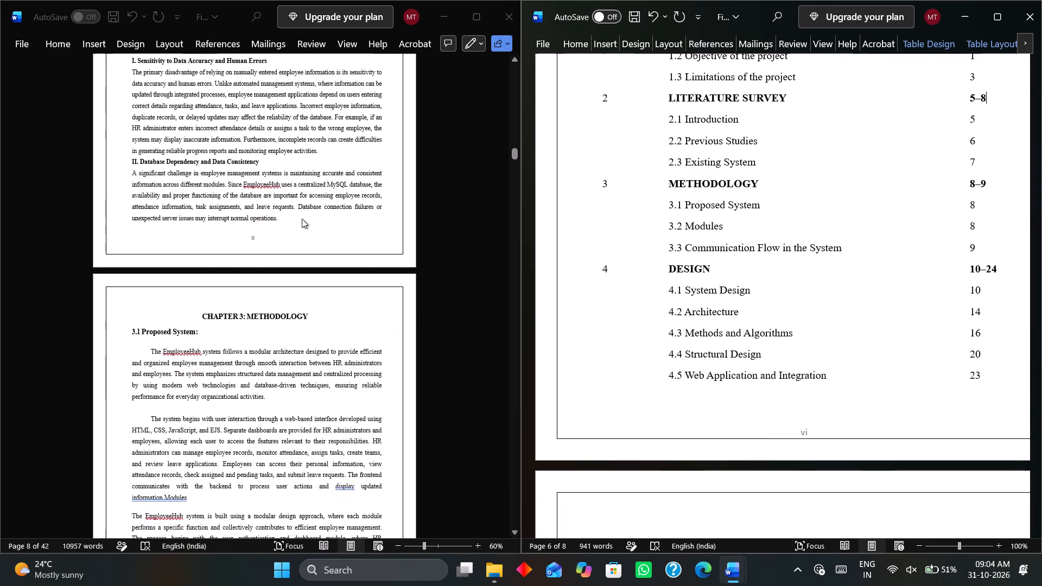
scroll(302, 219, "down", 4)
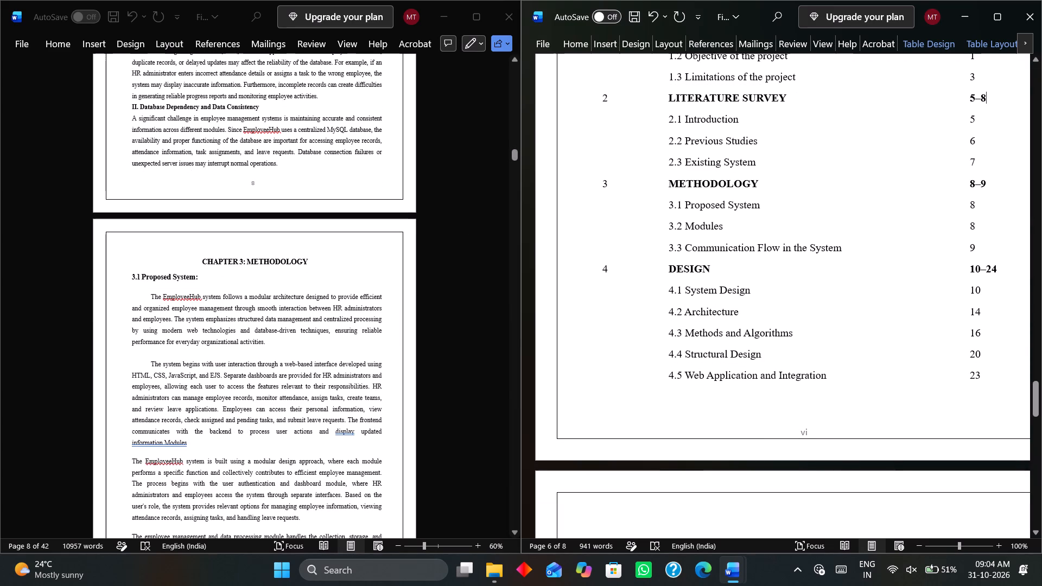
scroll(403, 230, "down", 10)
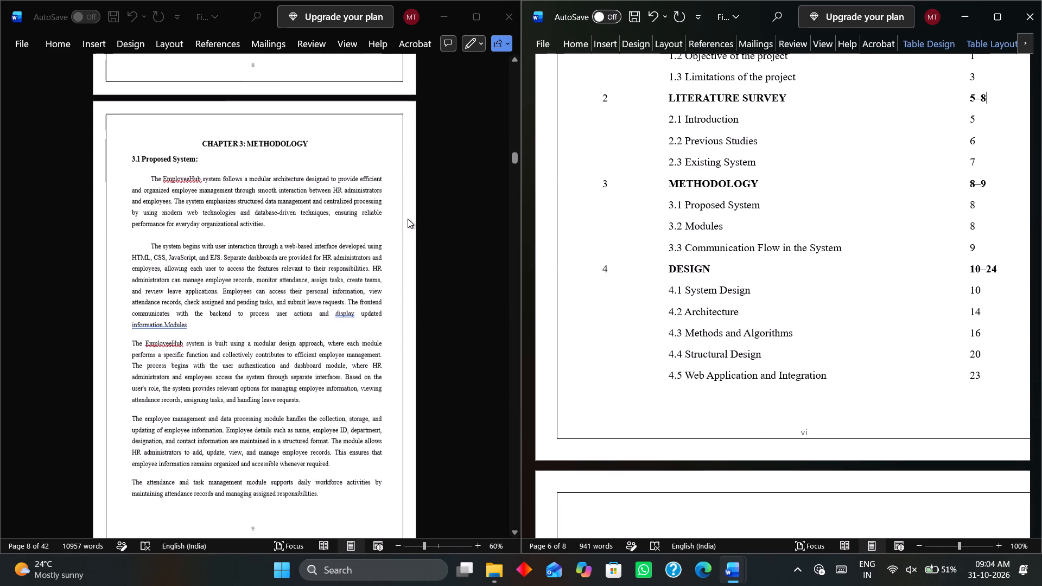
scroll(412, 215, "up", 3)
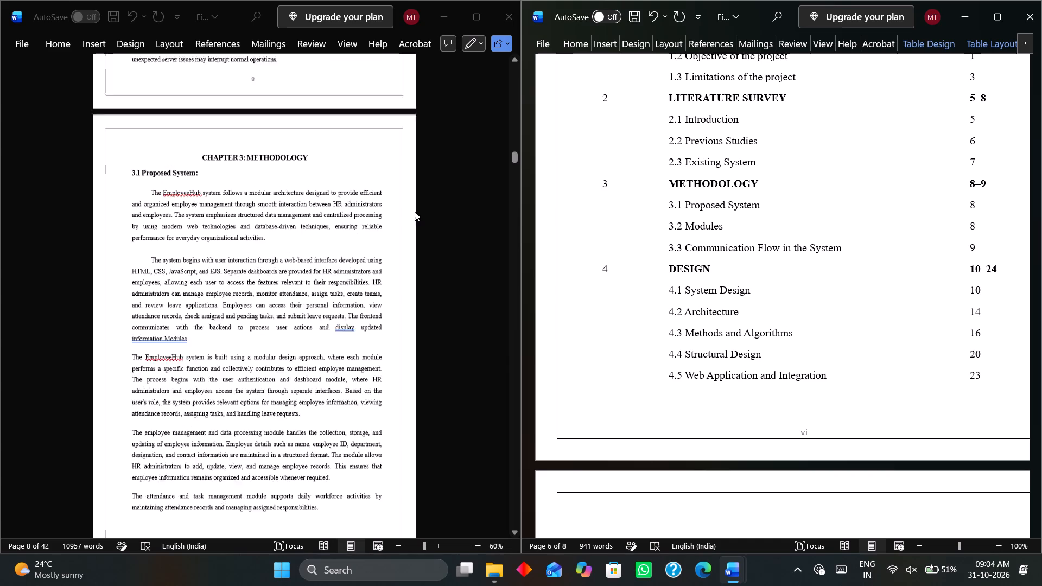
scroll(415, 212, "up", 2)
scroll(416, 212, "down", 3)
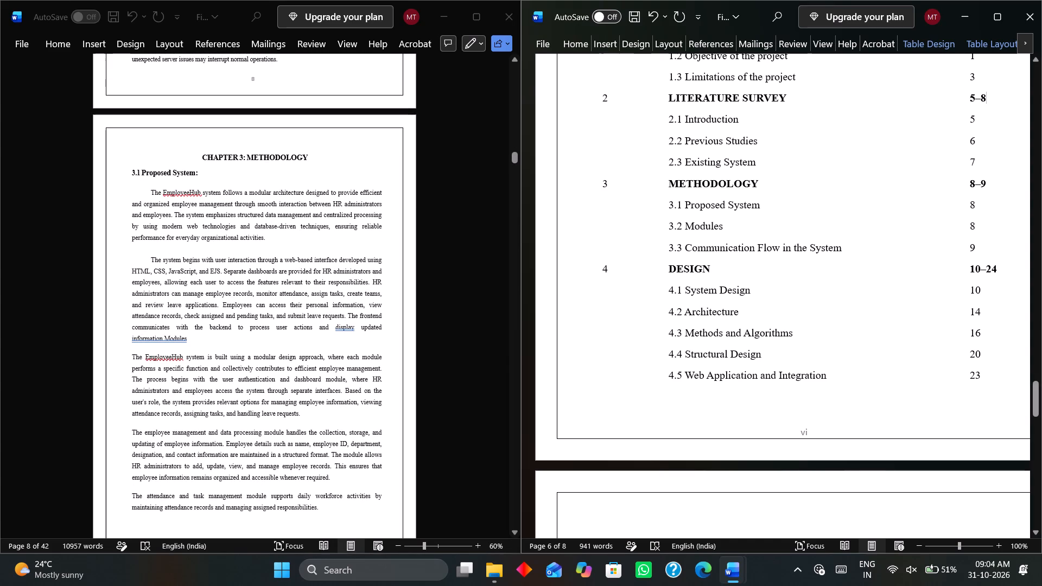
left_click(976, 185)
key("BackSpace")
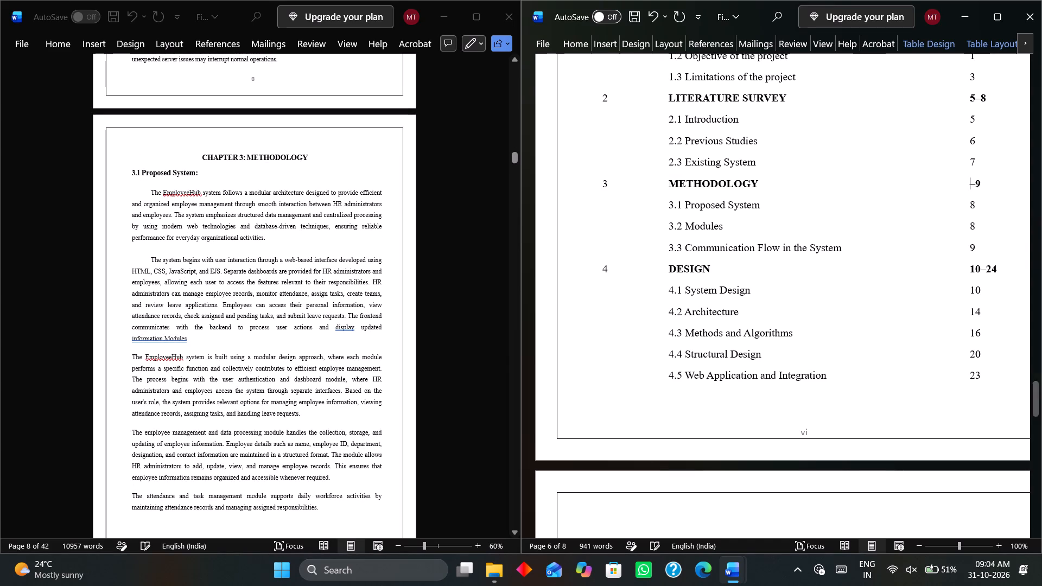
key("9")
Set the contents page number of 3.1 Proposed System to 9.
left_click(991, 214)
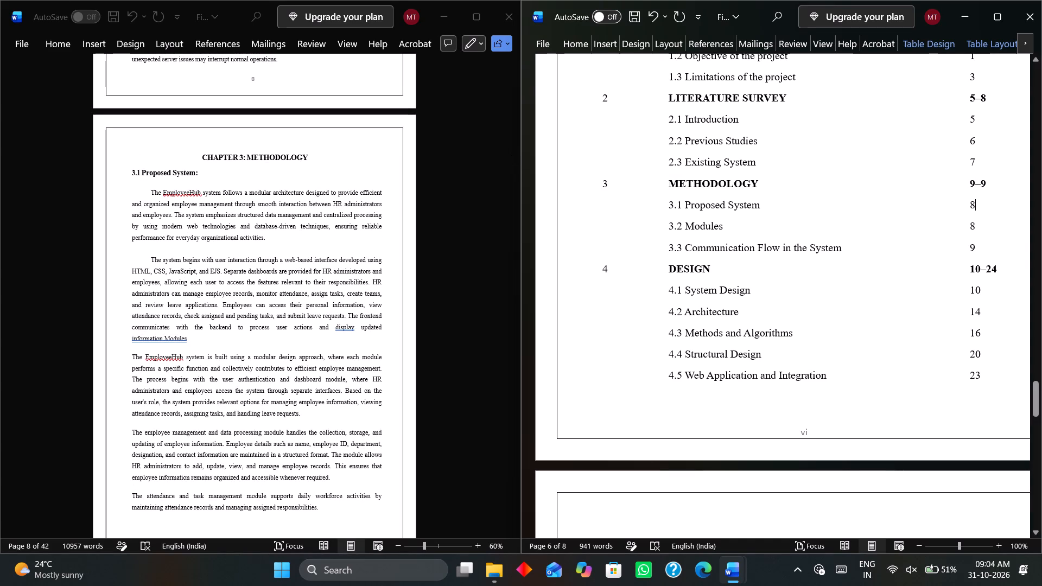
key("BackSpace")
key("9")
Insert a space in "EmployeeHub" in the first paragraph of 3.1 Proposed System so it reads "Employee Hub".
left_click(193, 192)
left_click(188, 190)
key("space")
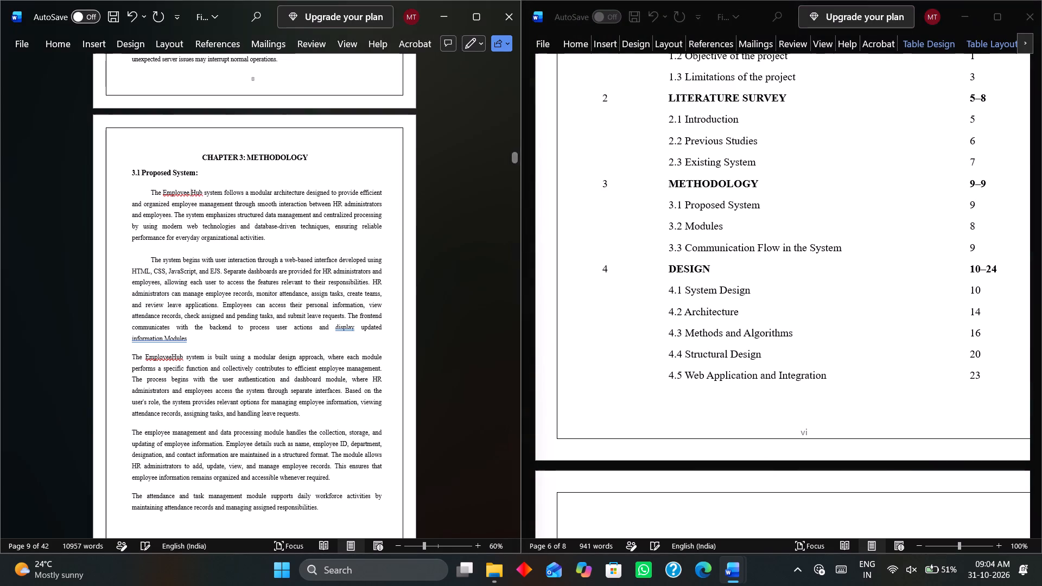
Look through the pages after 3.1 Proposed System in the chapter document for where Chapter 3's remaining sections start.
scroll(217, 202, "down", 19)
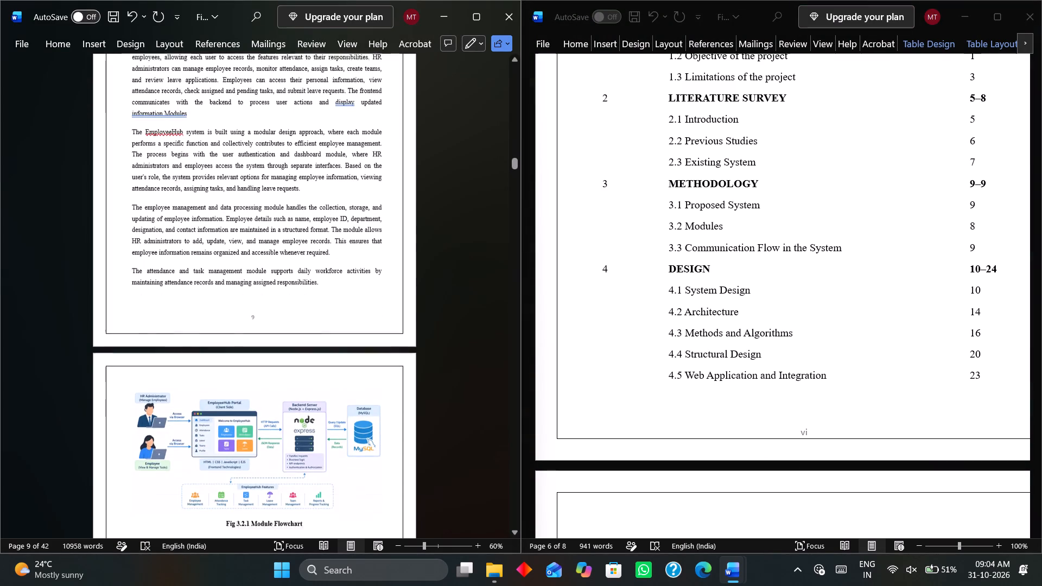
scroll(224, 212, "down", 3)
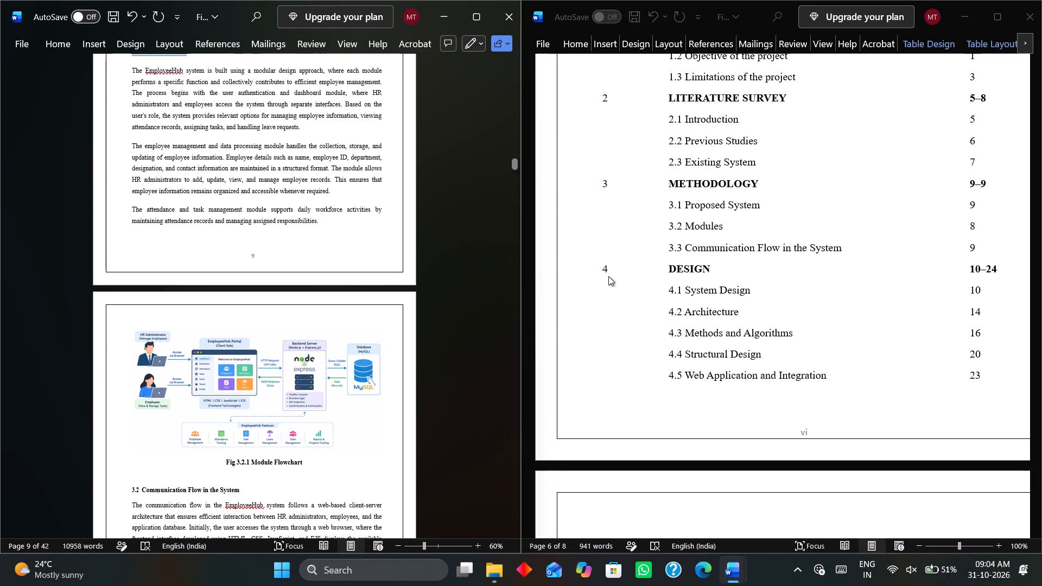
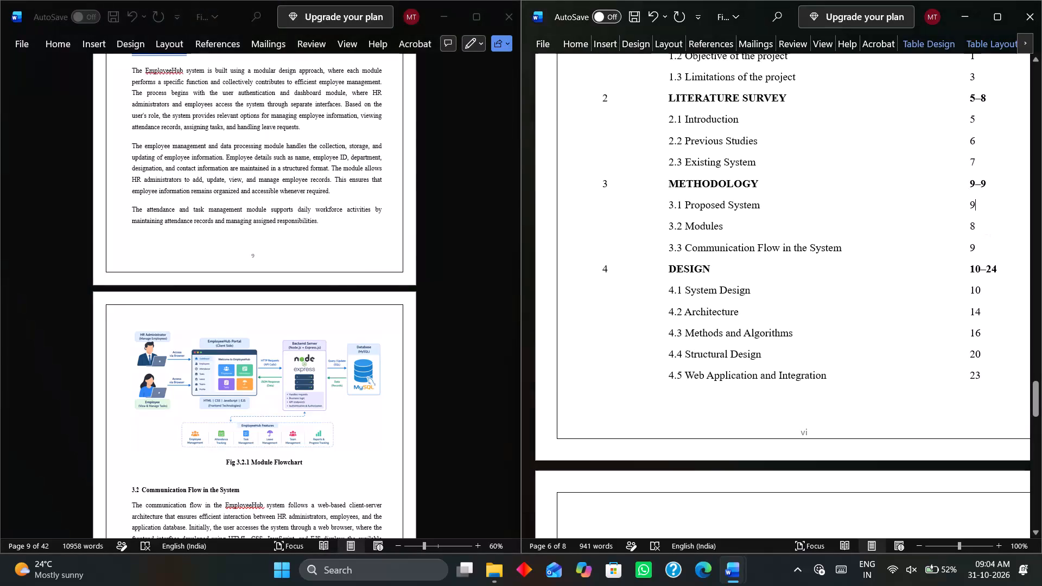
Set the contents page number of 3.2 Modules to 10.
left_click(984, 230)
key("BackSpace")
type("10")
Look through the remaining contents entries and the List of Figures in the front-matter document.
scroll(433, 251, "down", 7)
scroll(411, 296, "down", 3)
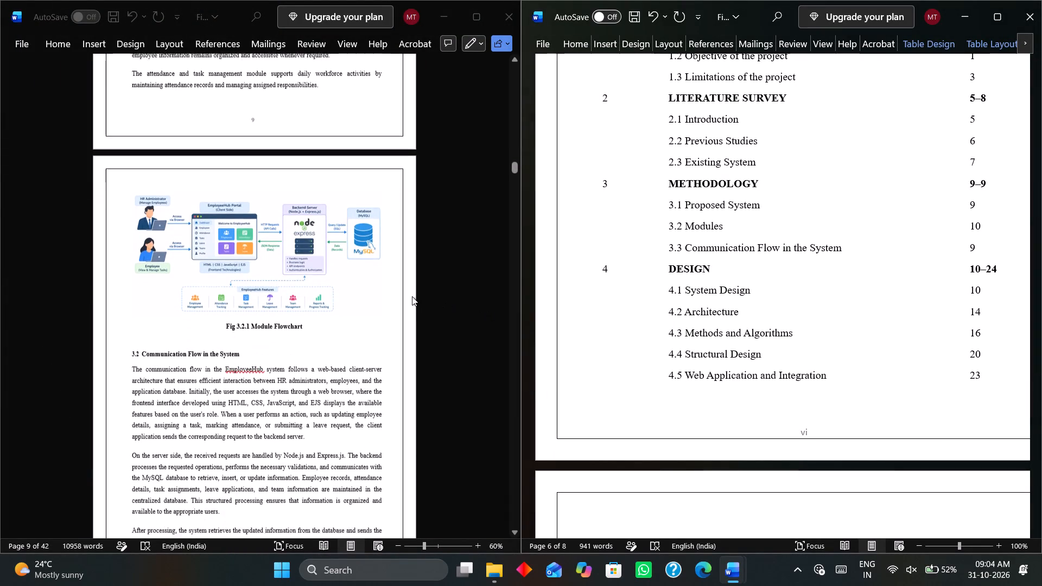
scroll(412, 296, "down", 3)
scroll(689, 321, "down", 14)
scroll(696, 326, "up", 1)
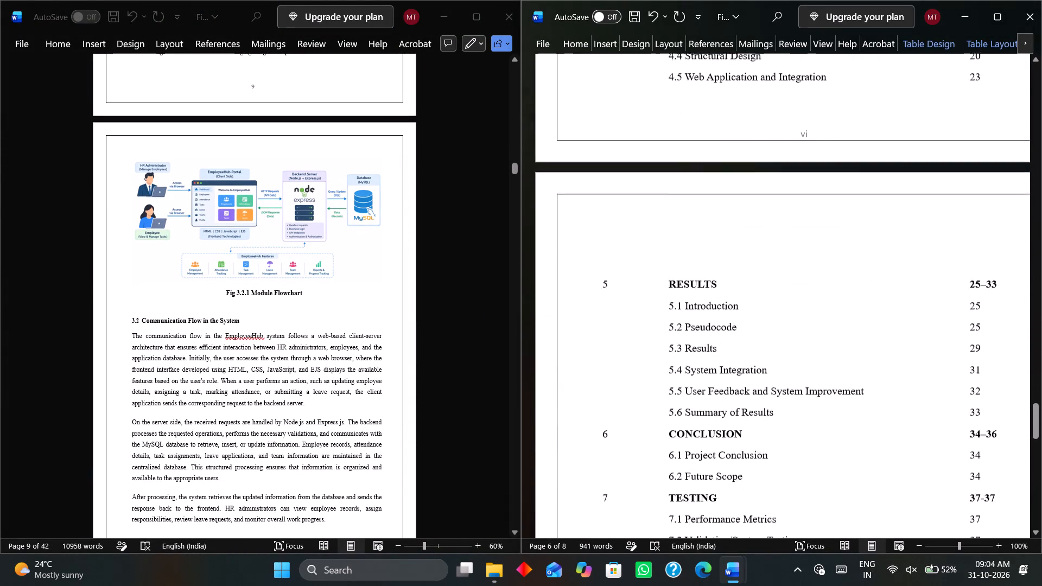
scroll(695, 321, "down", 12)
scroll(695, 321, "down", 20)
scroll(695, 321, "down", 3)
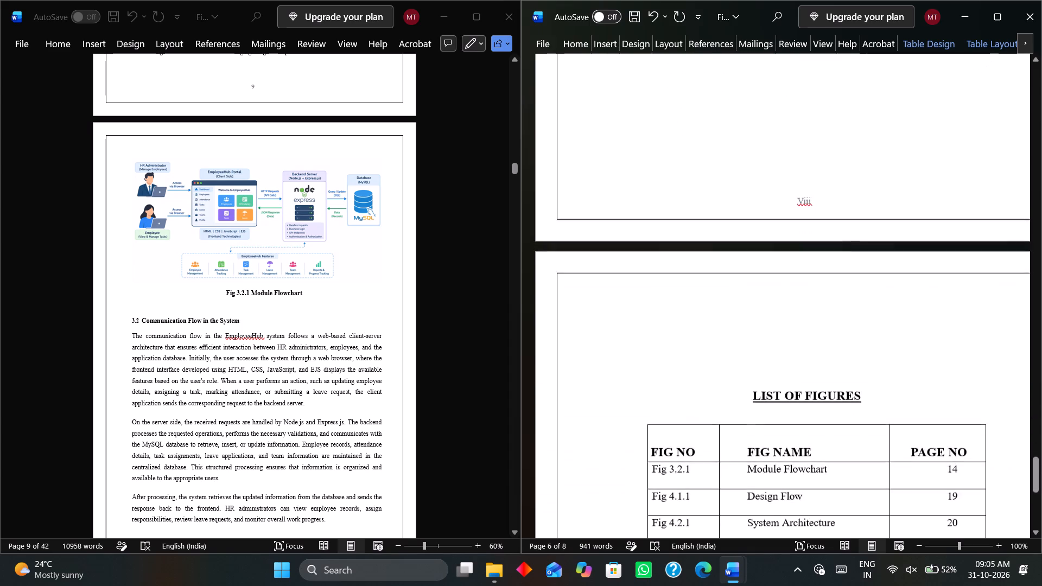
scroll(696, 321, "down", 12)
scroll(696, 321, "up", 18)
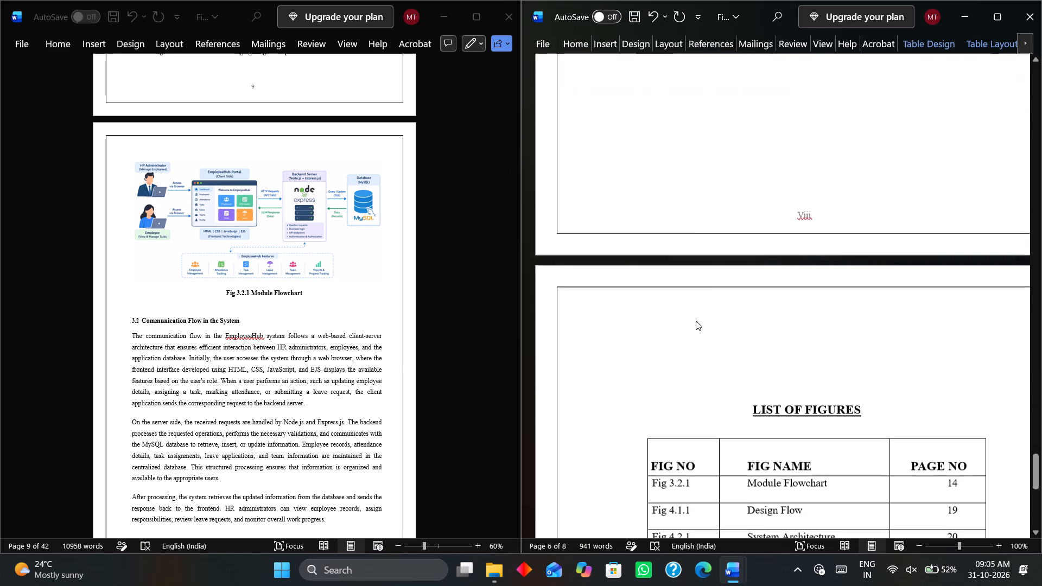
scroll(696, 321, "up", 20)
scroll(696, 321, "up", 12)
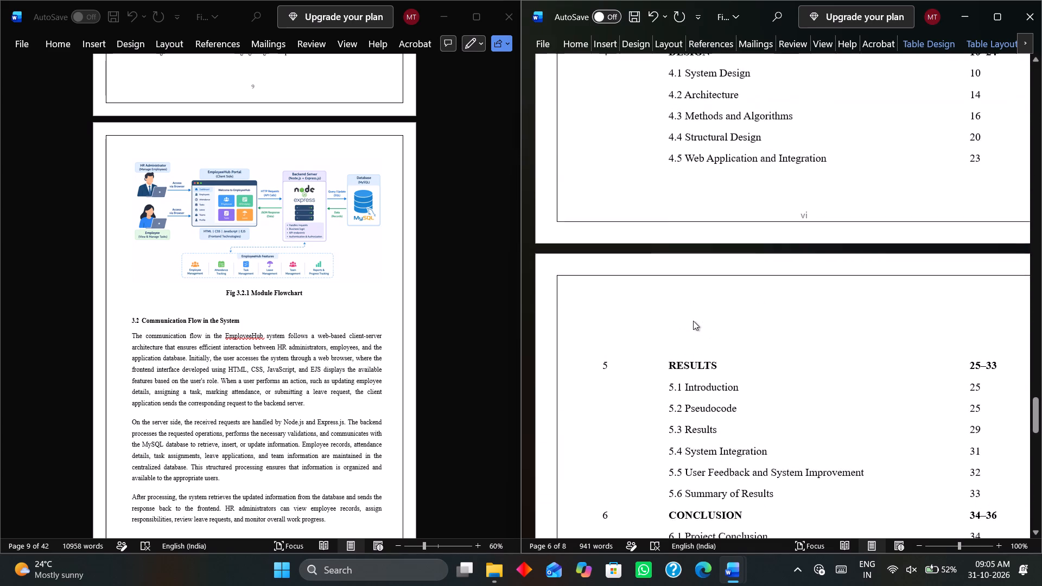
scroll(693, 321, "up", 8)
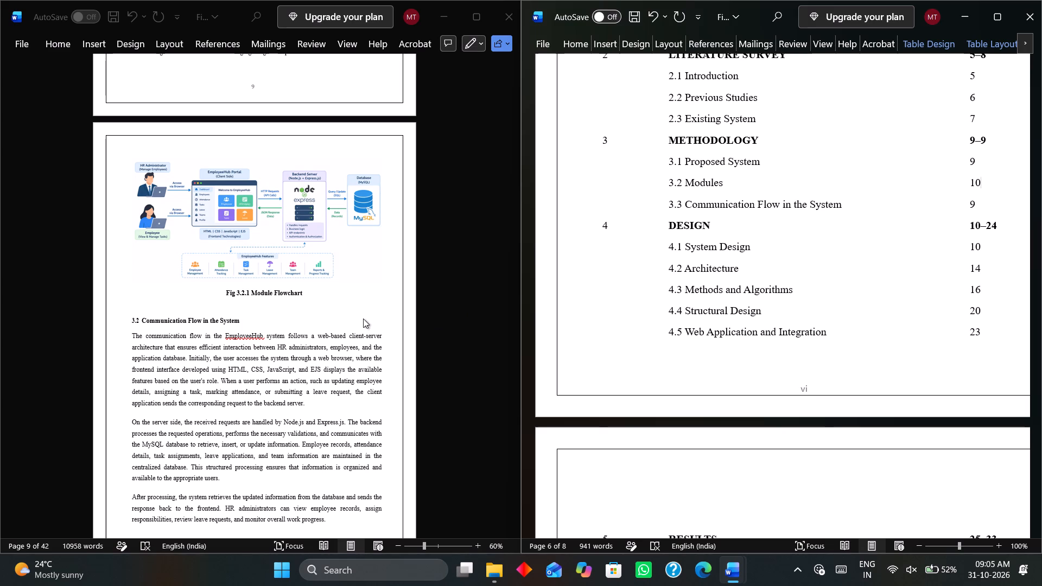
Examine the chapter document between the Modules text and Chapter 4 for the headings and page numbers of Chapter 3's sections.
scroll(363, 319, "down", 8)
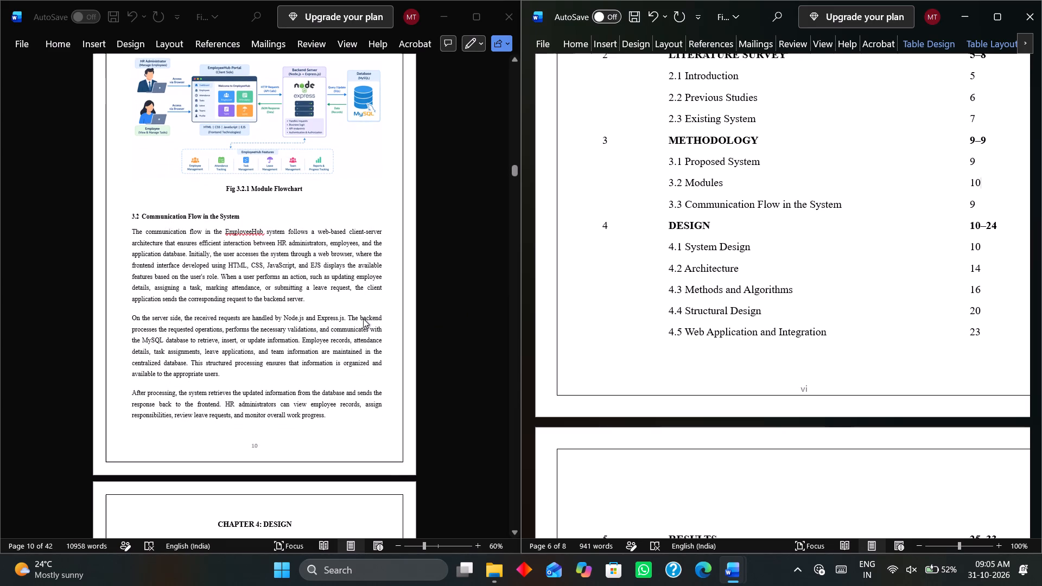
scroll(363, 319, "down", 7)
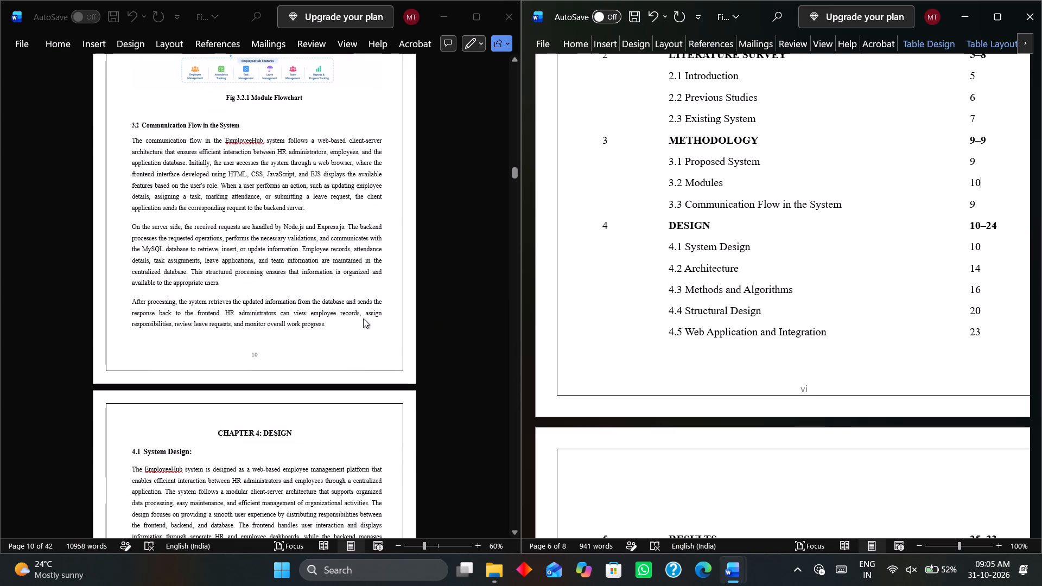
scroll(363, 319, "up", 3)
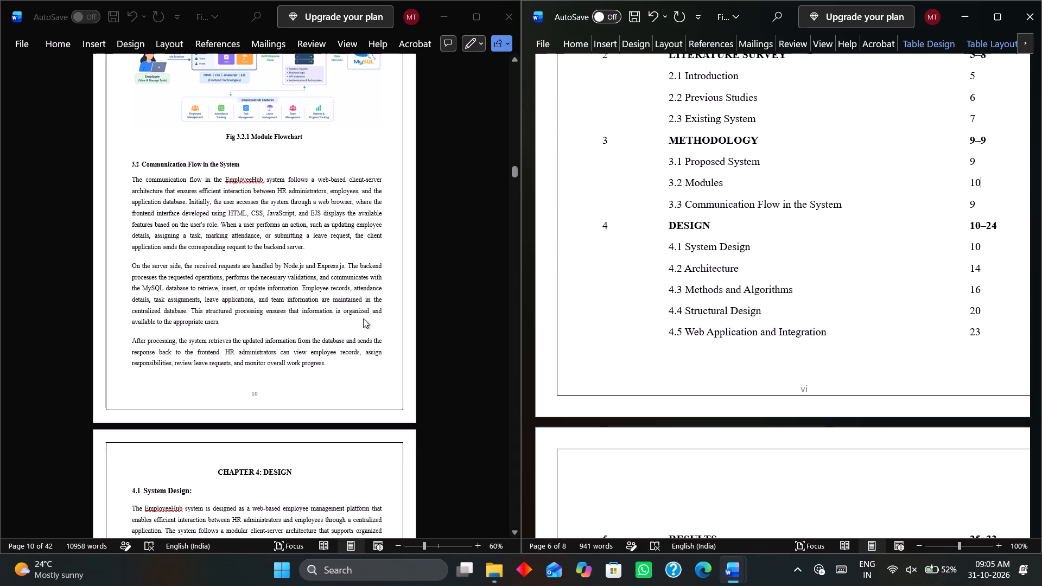
scroll(363, 319, "up", 3)
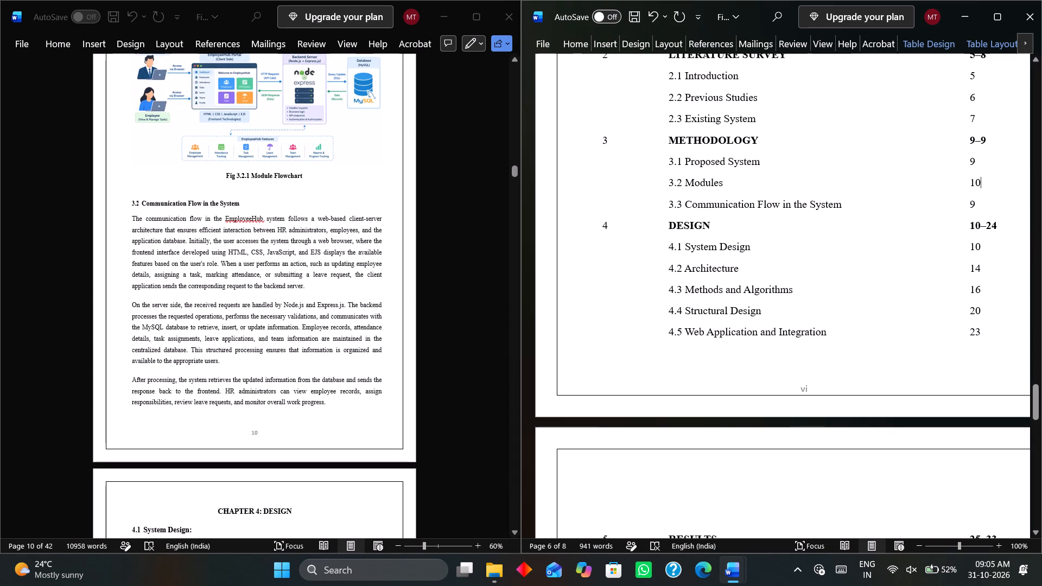
scroll(855, 201, "up", 1)
left_click_drag(855, 201, 849, 205)
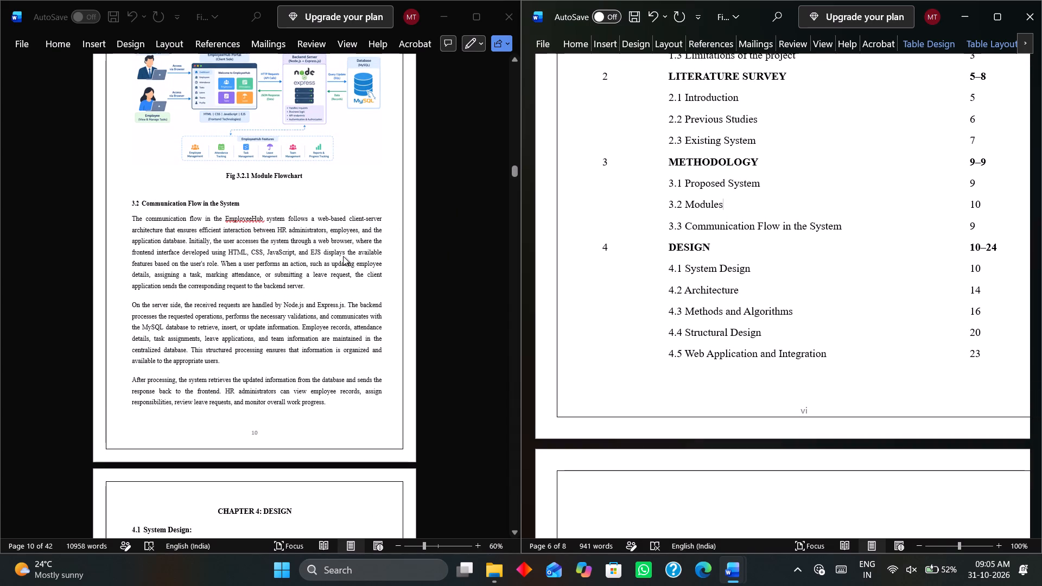
scroll(343, 256, "up", 19)
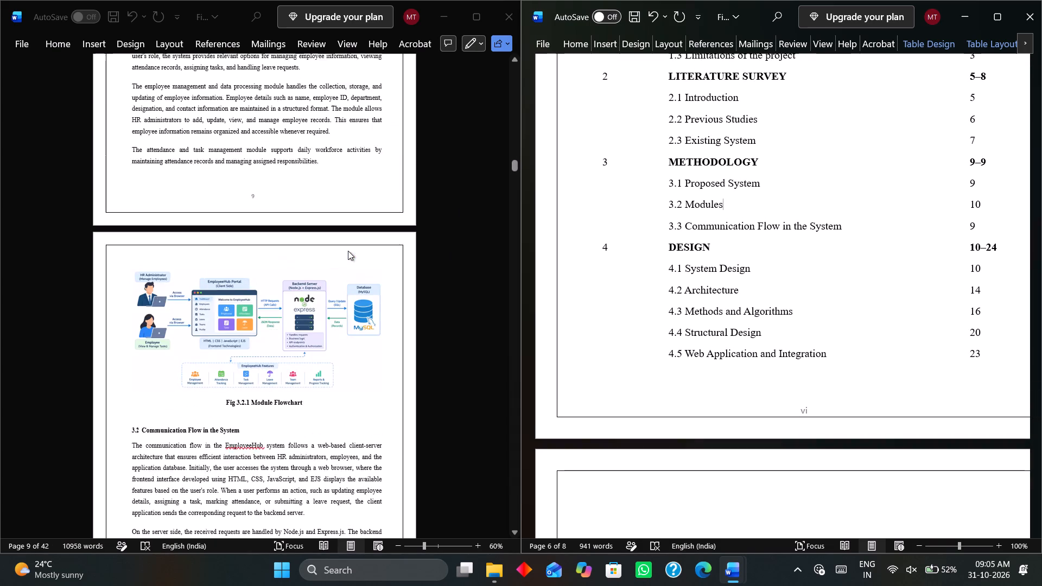
scroll(348, 251, "up", 20)
scroll(348, 249, "down", 2)
scroll(348, 249, "down", 20)
scroll(348, 249, "down", 20)
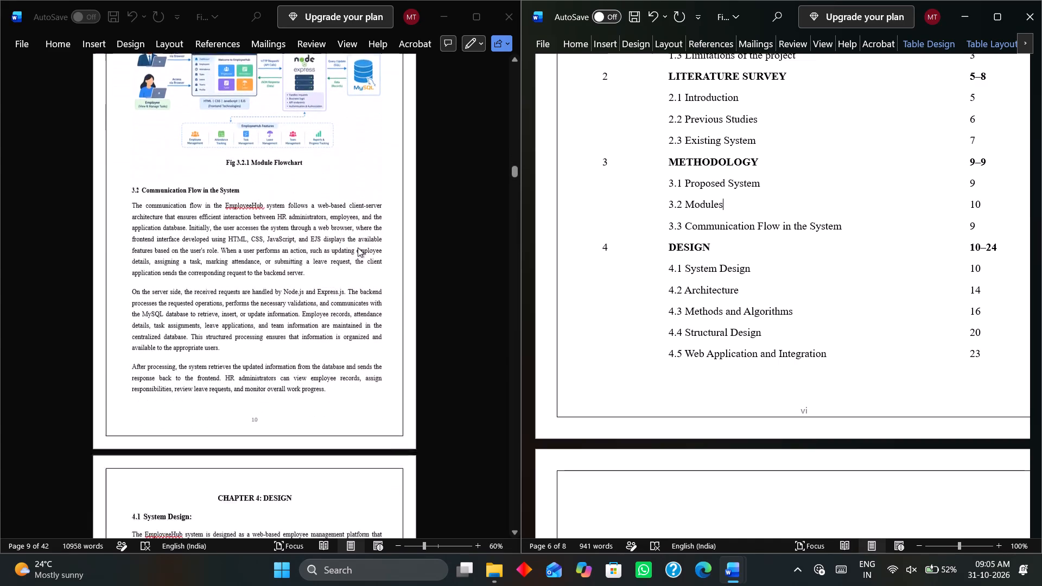
scroll(358, 247, "down", 17)
Copy the entry "3.3 Communication Flow in the System" from the contents table.
scroll(707, 284, "down", 7)
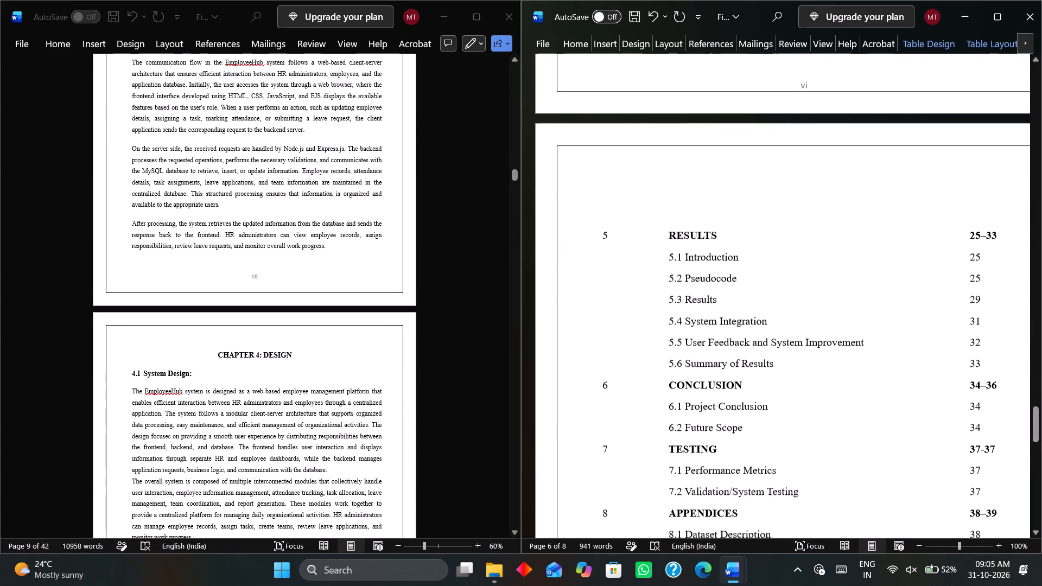
scroll(707, 284, "down", 20)
scroll(707, 284, "down", 16)
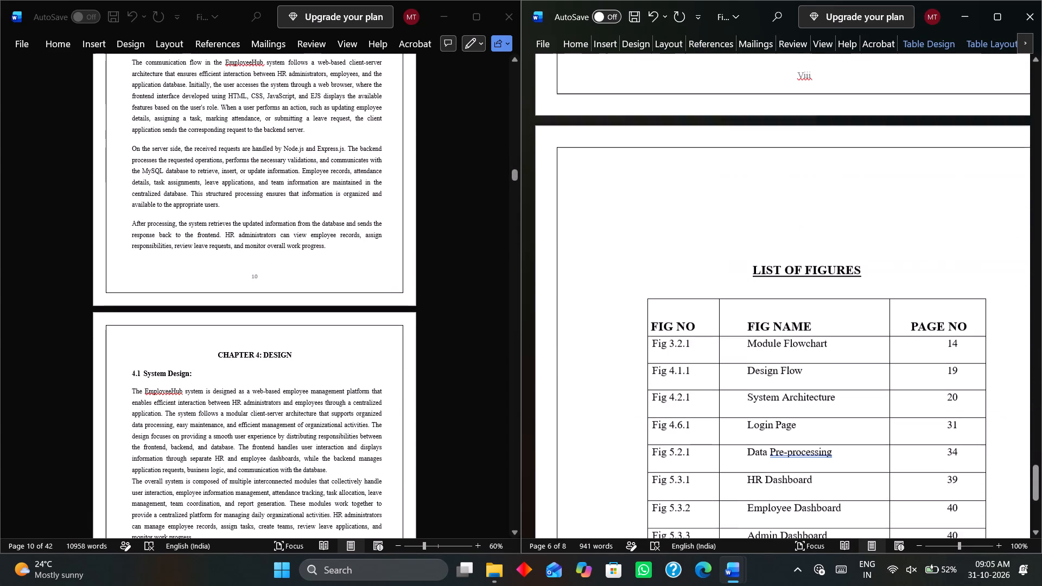
scroll(702, 285, "up", 16)
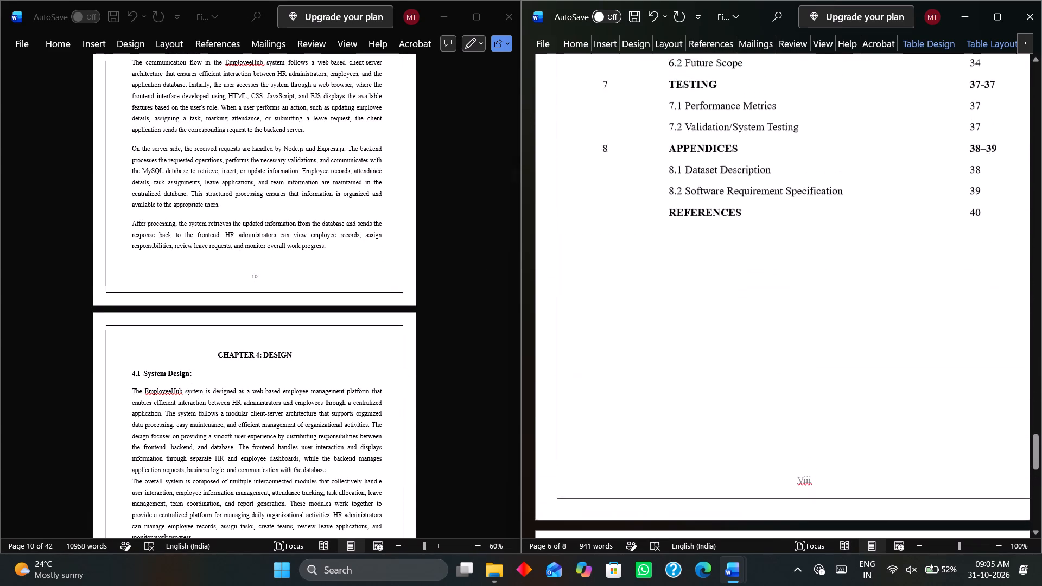
scroll(701, 285, "up", 16)
scroll(703, 284, "up", 8)
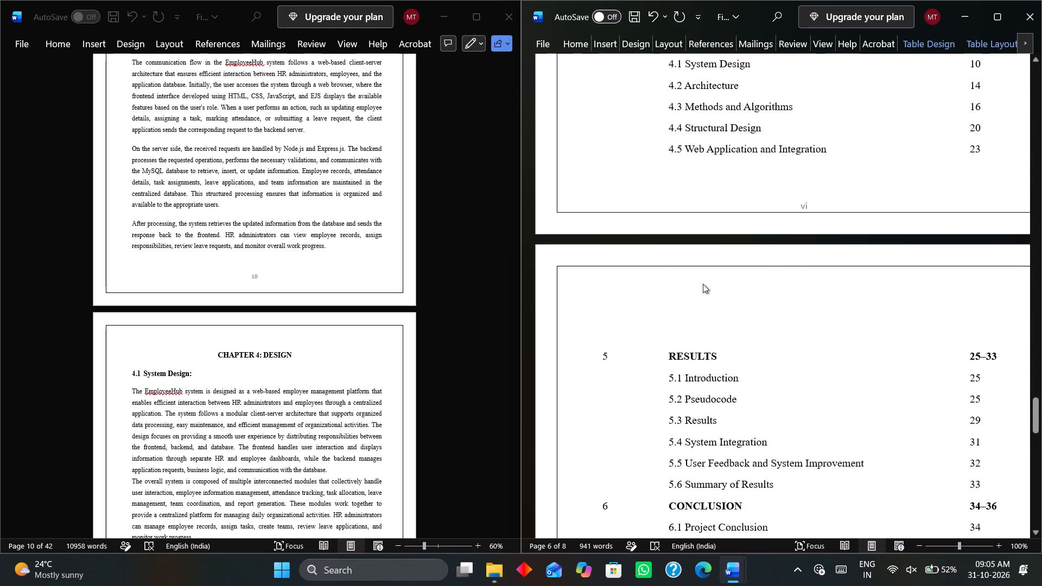
scroll(703, 284, "up", 11)
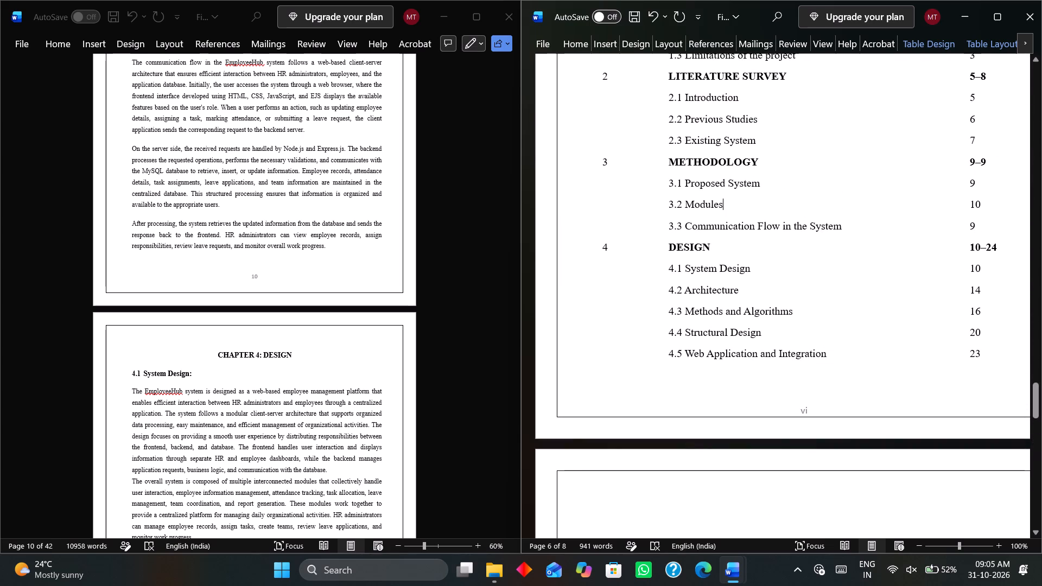
left_click_drag(848, 228, 665, 225)
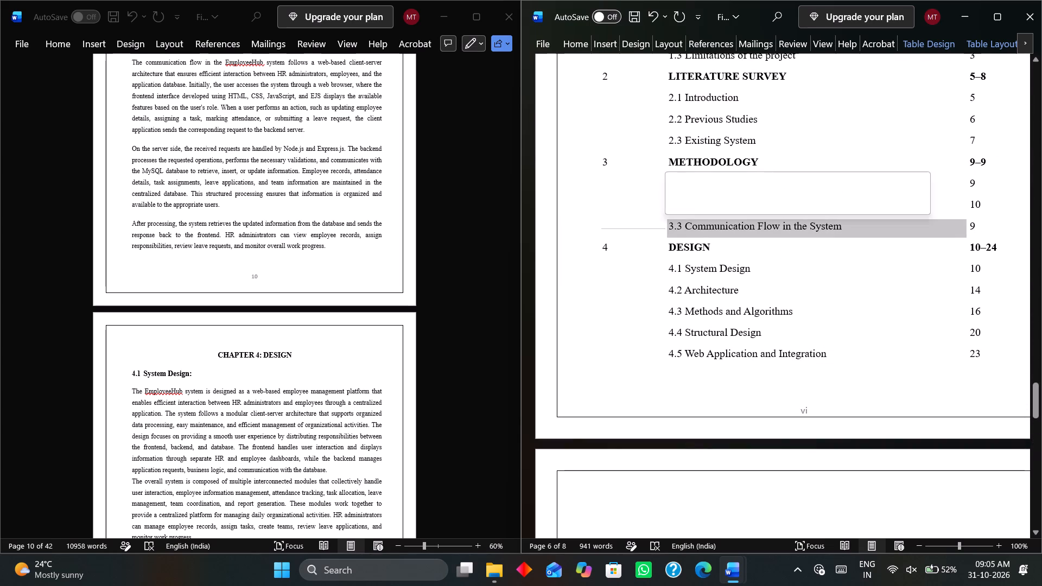
left_click(665, 225)
left_click(665, 225)
left_click(669, 223)
left_click(669, 223)
left_click_drag(669, 223, 826, 230)
key("ctrl+c")
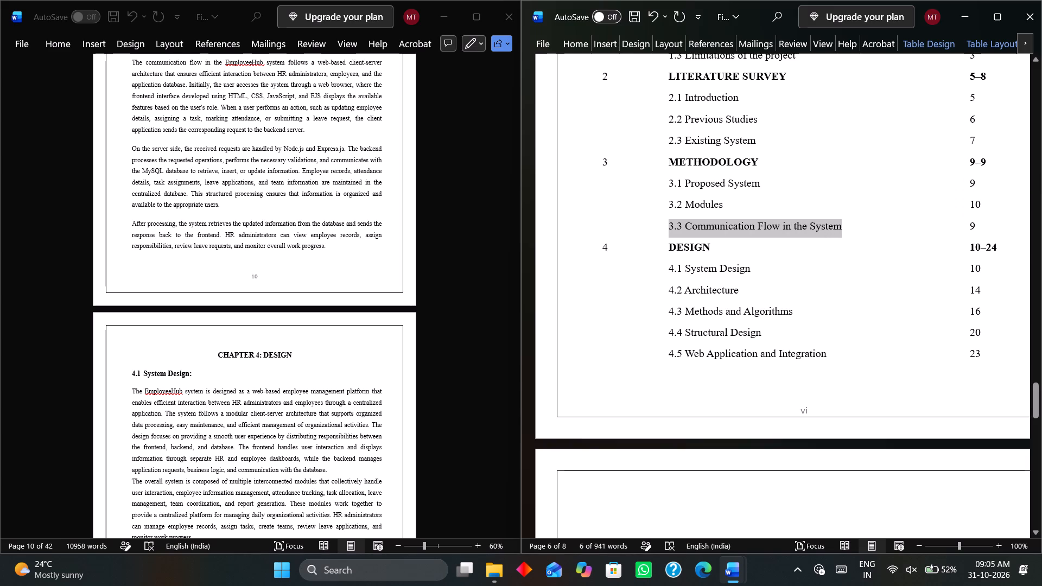
Paste the copied 3.3 heading text as a new paragraph after the first paragraph of 3.2 Communication Flow in the System in the chapter document.
scroll(204, 228, "up", 6)
left_click(308, 216)
left_click(311, 212)
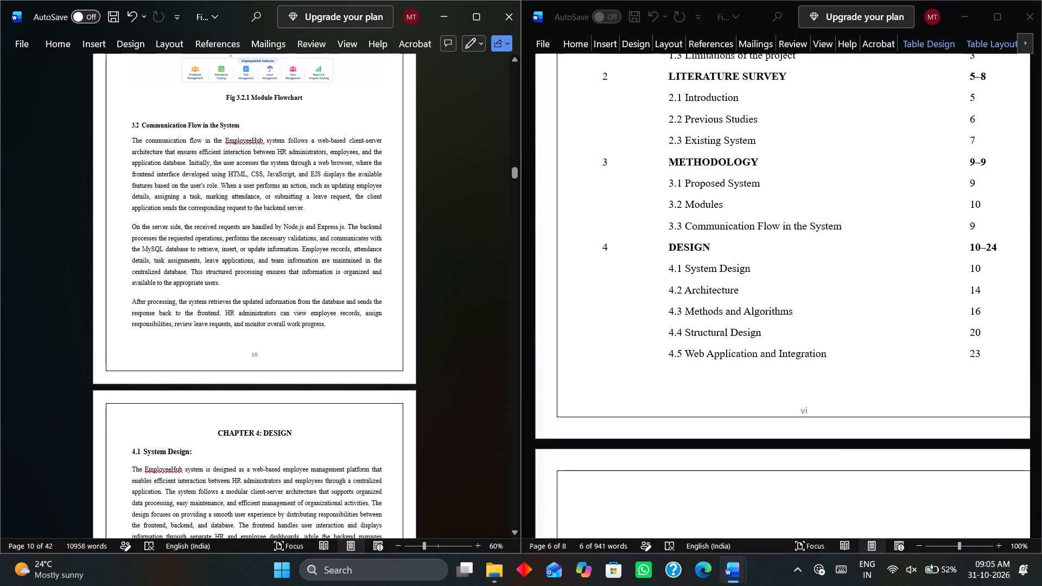
left_click_drag(331, 327, 285, 309)
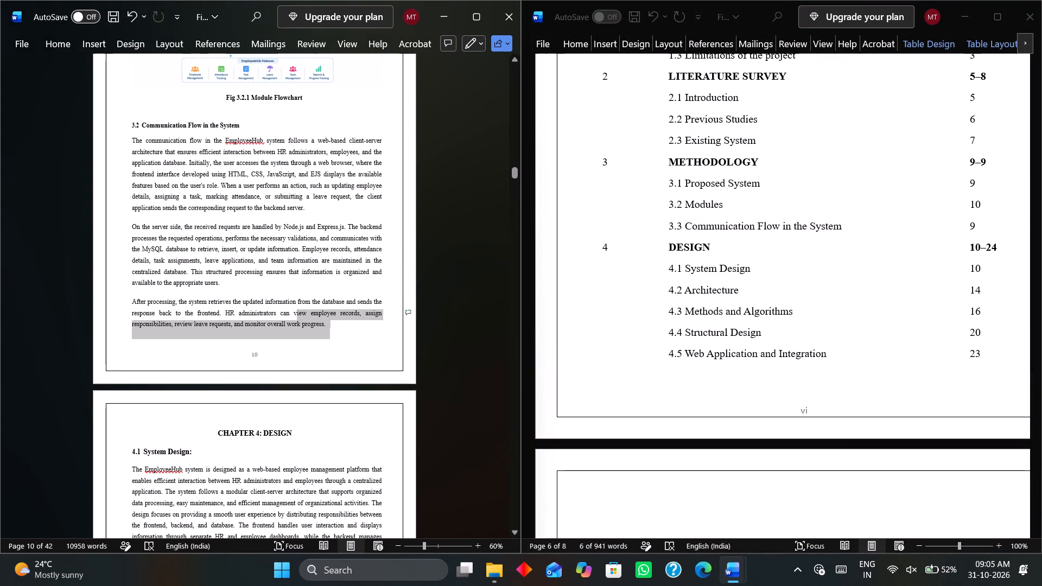
left_click_drag(285, 309, 161, 308)
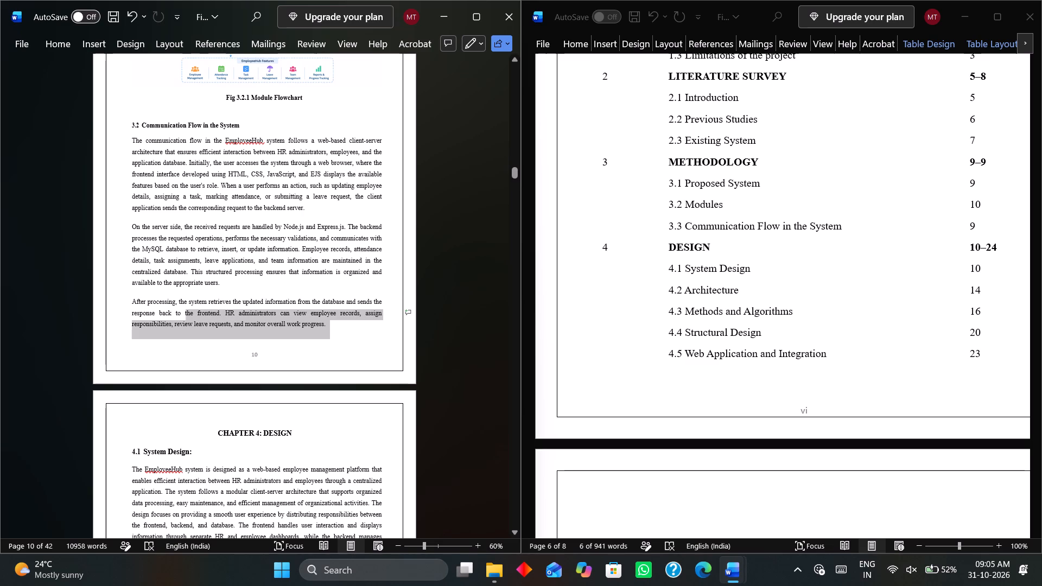
left_click_drag(161, 308, 145, 307)
left_click(358, 345)
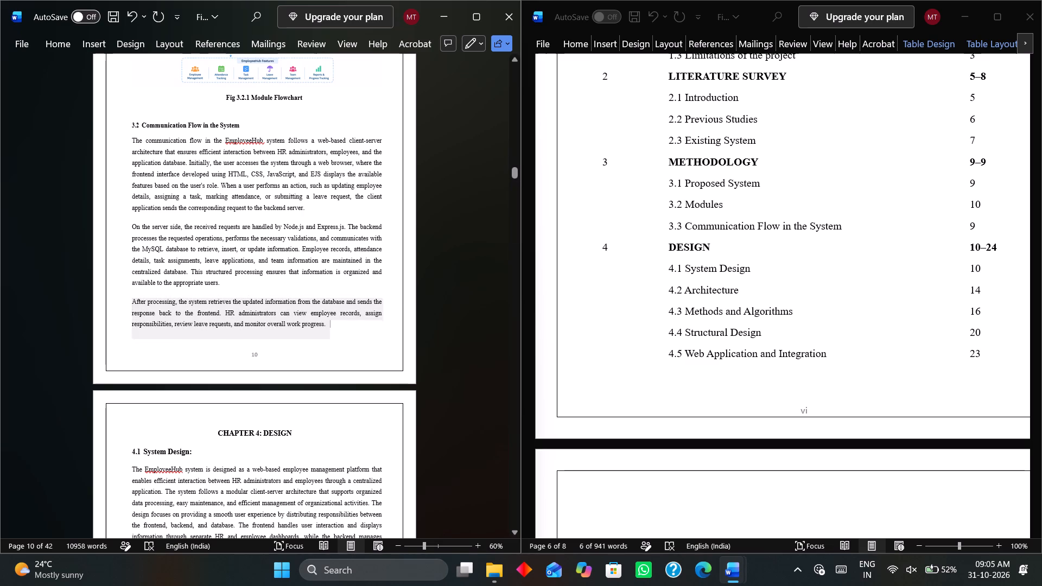
left_click(325, 214)
left_click(322, 219)
key("Return")
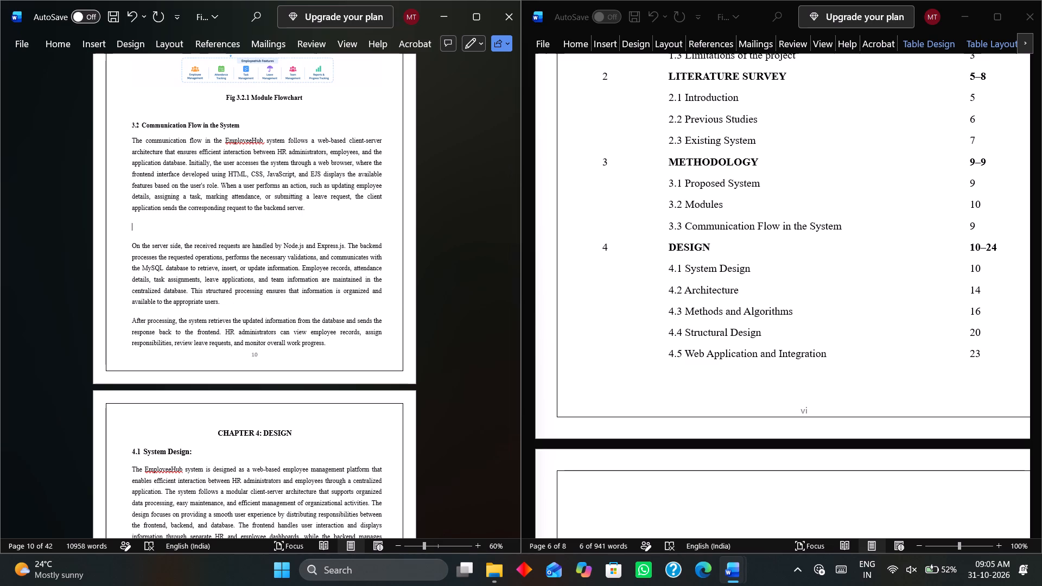
key("ctrl+v")
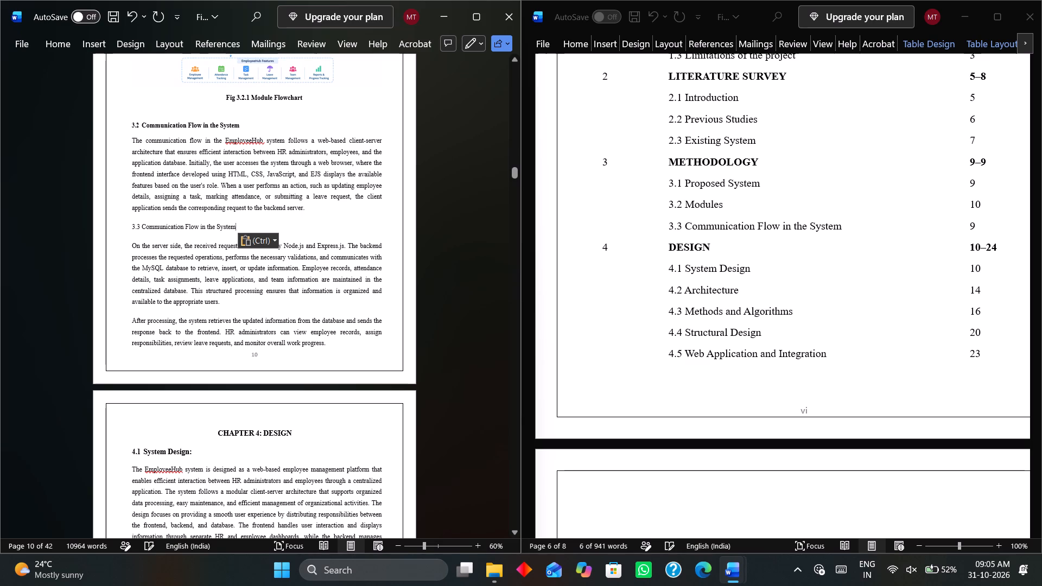
Make the pasted heading "3.3 Communication Flow in the System" bold in the chapter document.
left_click_drag(249, 222, 155, 235)
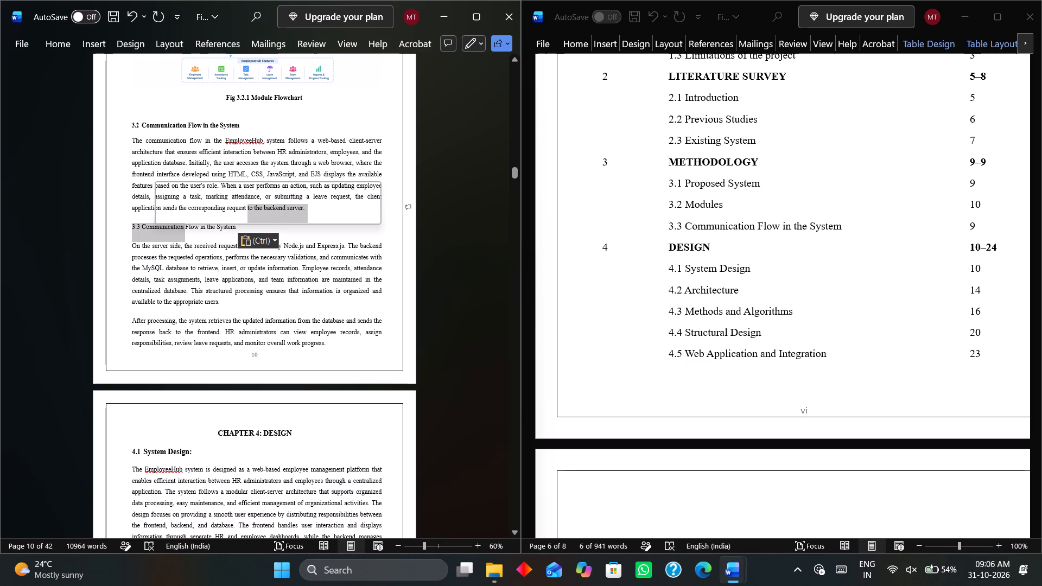
left_click_drag(296, 243, 309, 243)
left_click(480, 20)
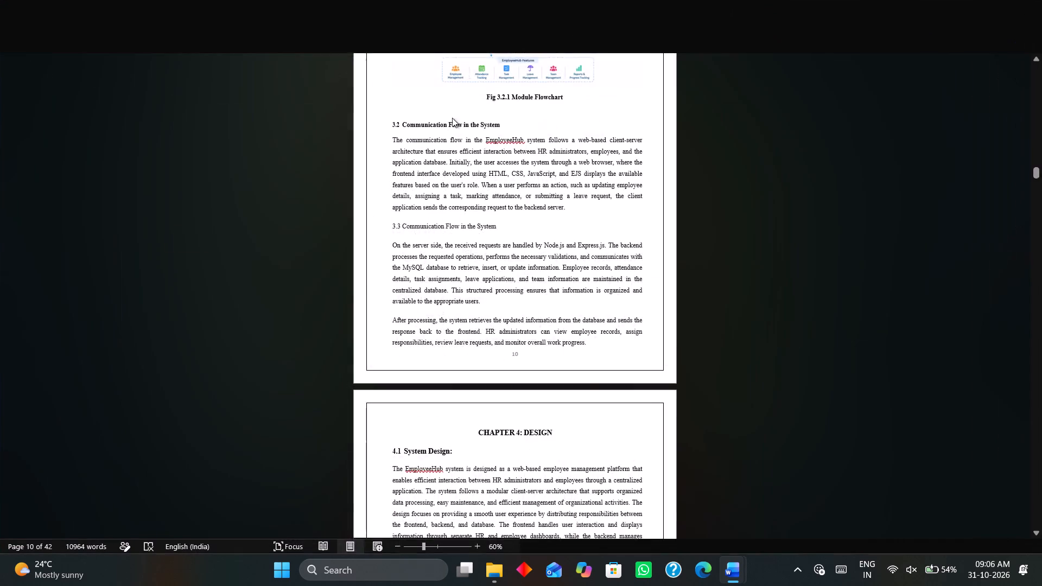
scroll(503, 244, "up", 3, "ctrl")
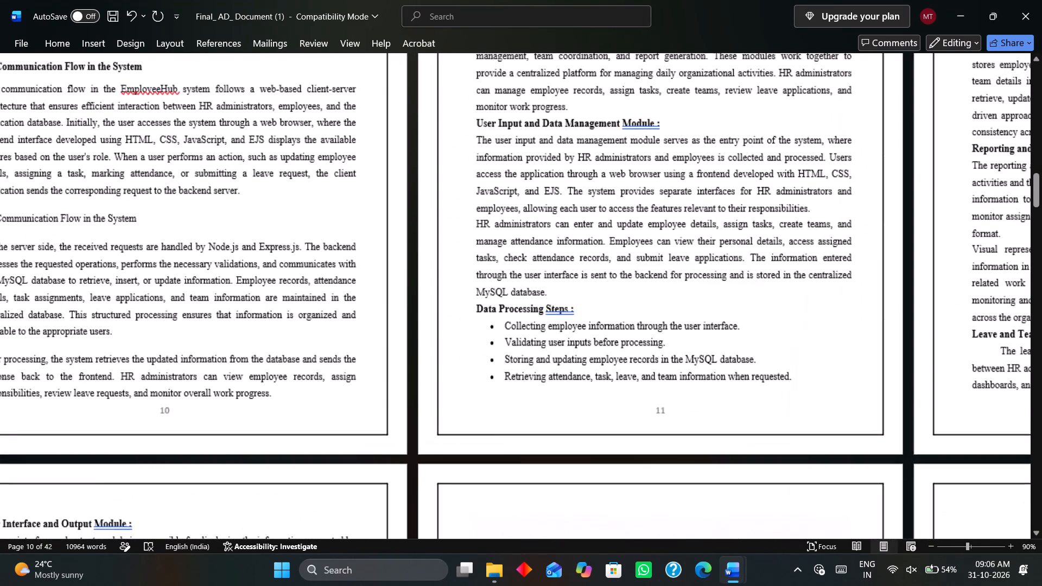
scroll(539, 298, "up", 2)
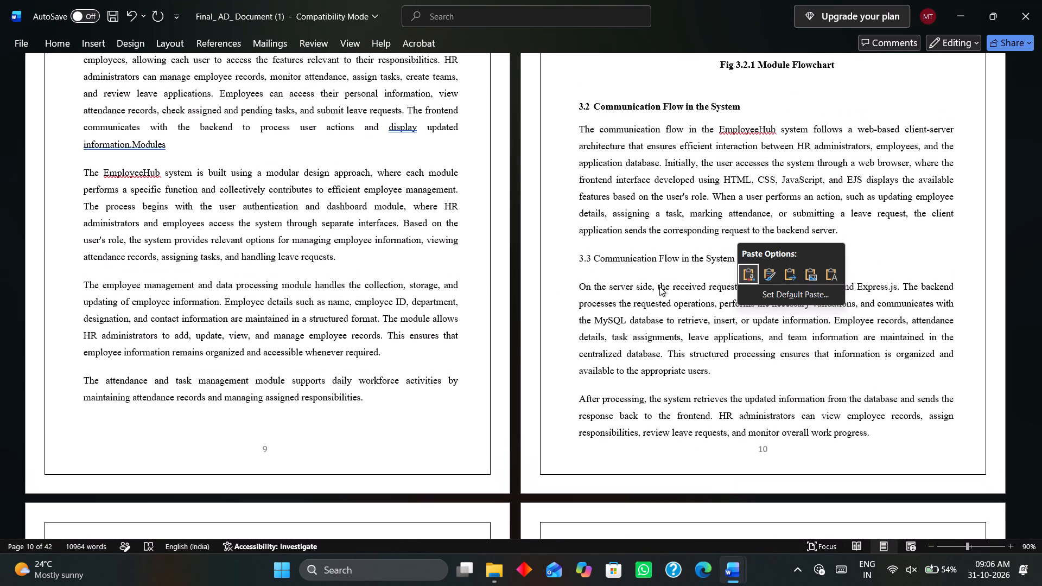
left_click(613, 335)
scroll(613, 335, "up", 2, "ctrl")
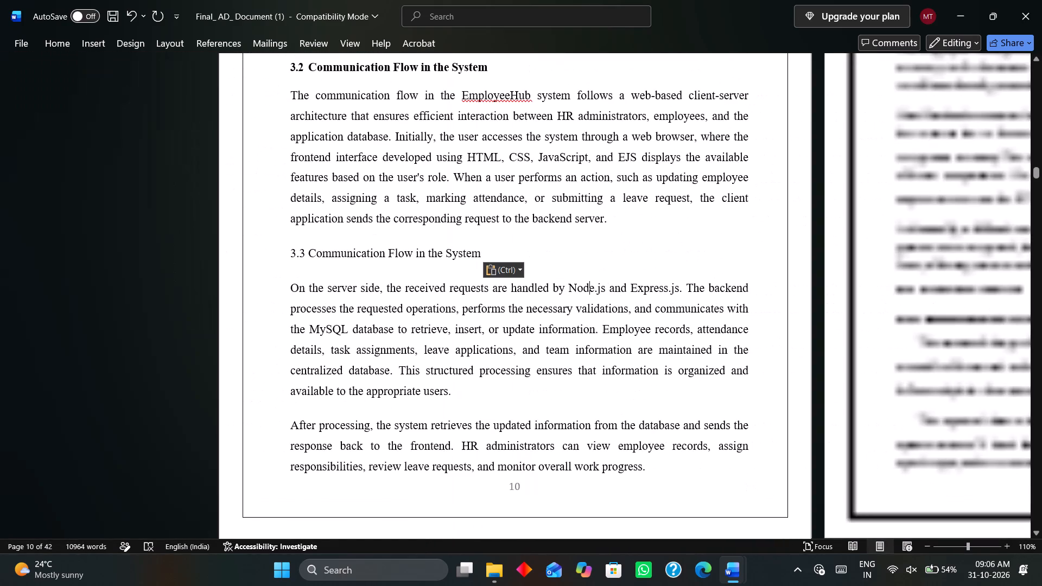
left_click(534, 250)
left_click_drag(530, 249, 352, 250)
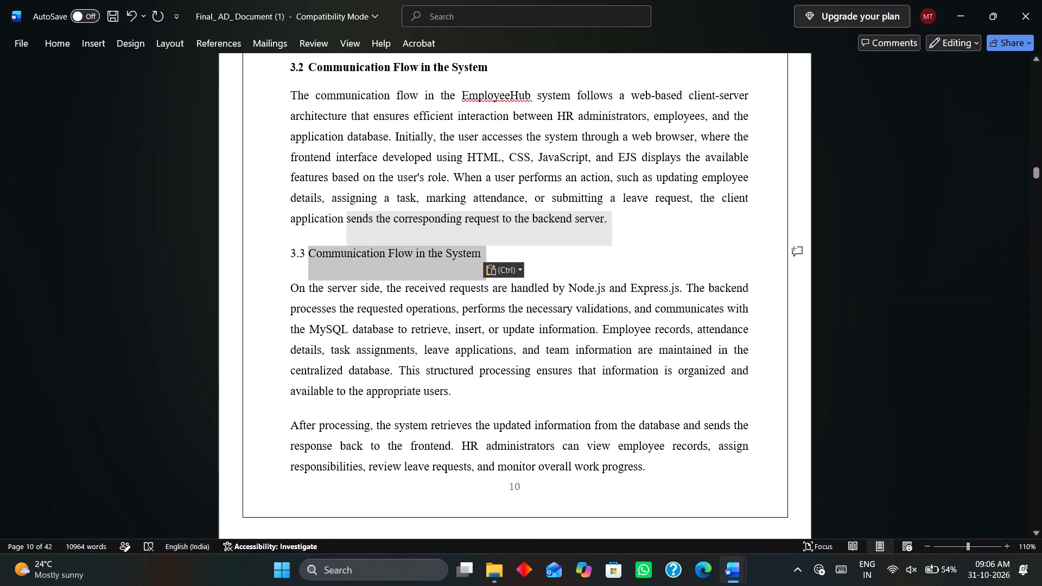
left_click_drag(352, 250, 288, 258)
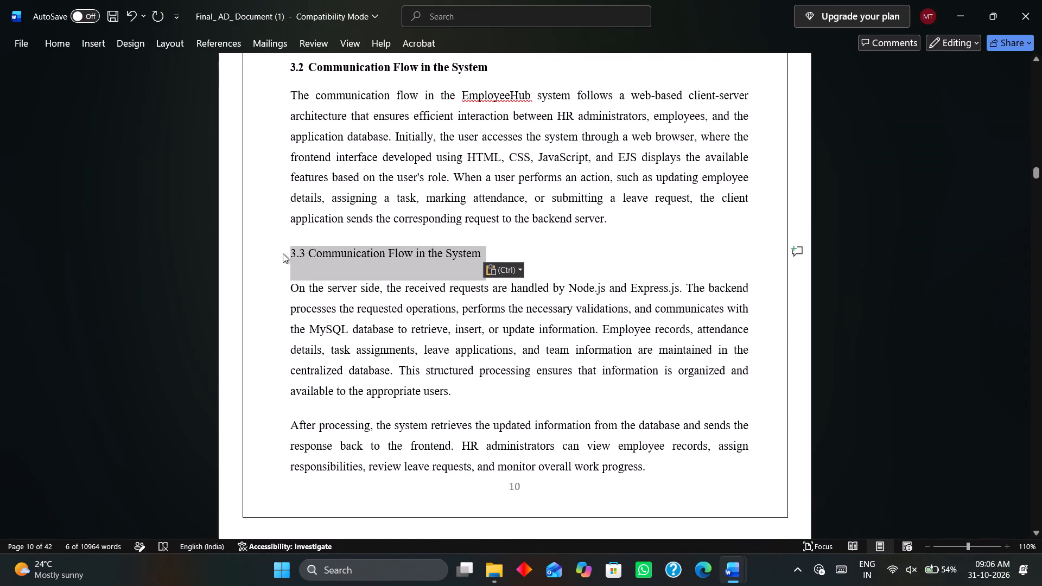
key("ctrl+b")
Compare the font and paragraph formatting of the 3.2 and 3.3 headings, then return to viewing both documents side by side.
scroll(355, 304, "up", 2)
left_click(375, 120)
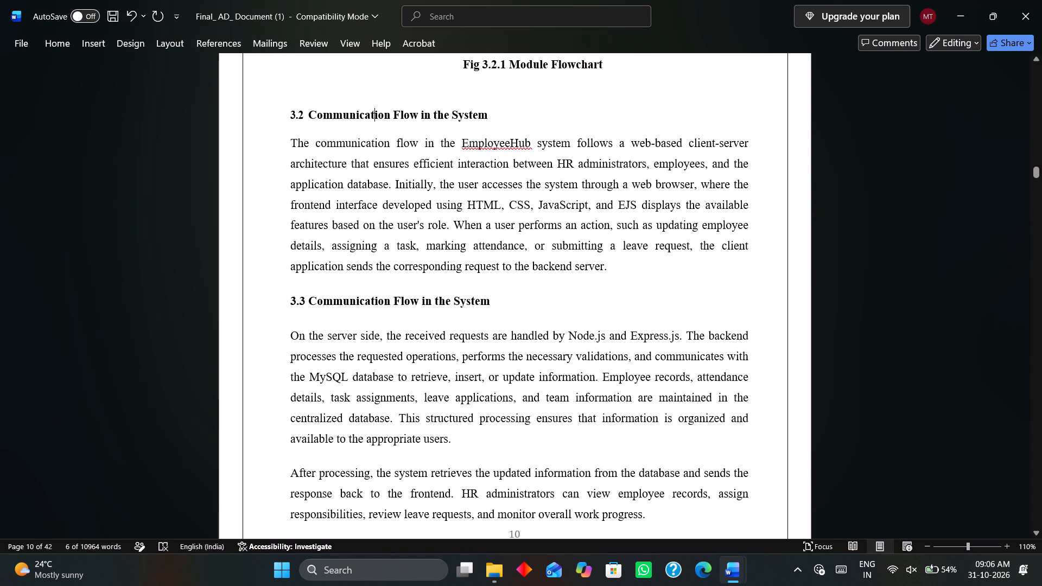
left_click(53, 41)
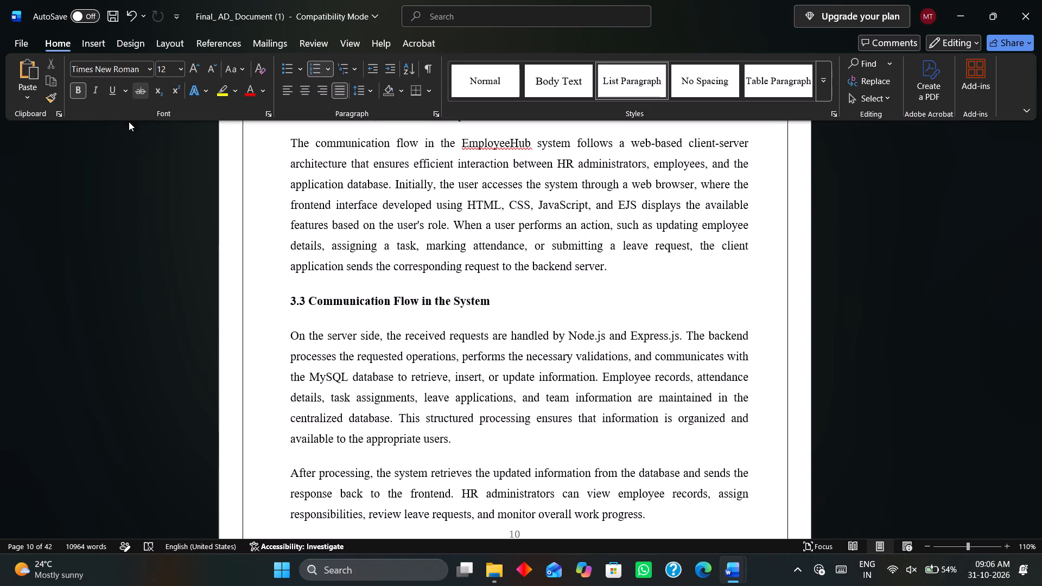
left_click(1029, 114)
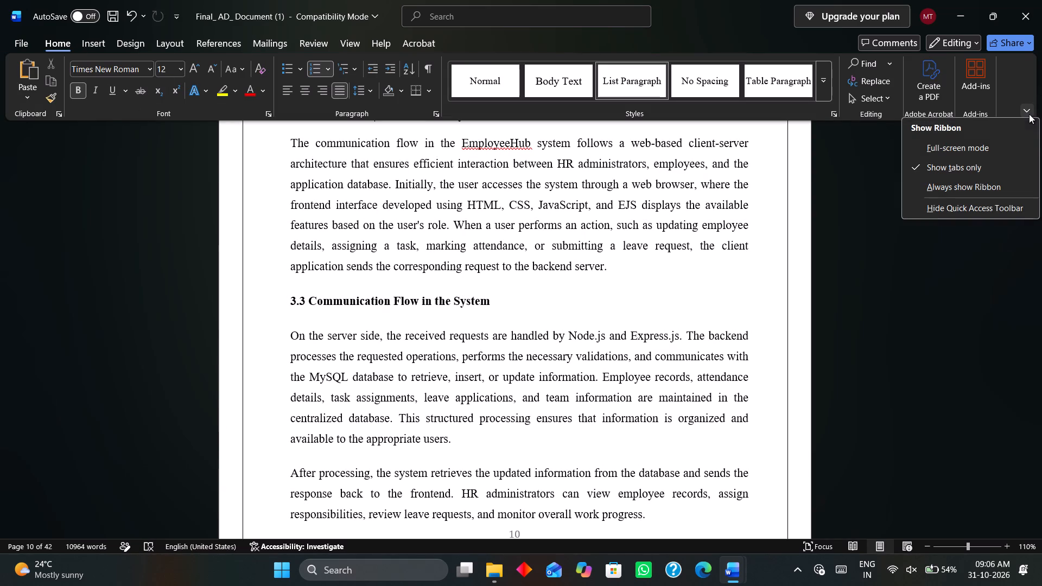
left_click(981, 186)
scroll(634, 207, "up", 1)
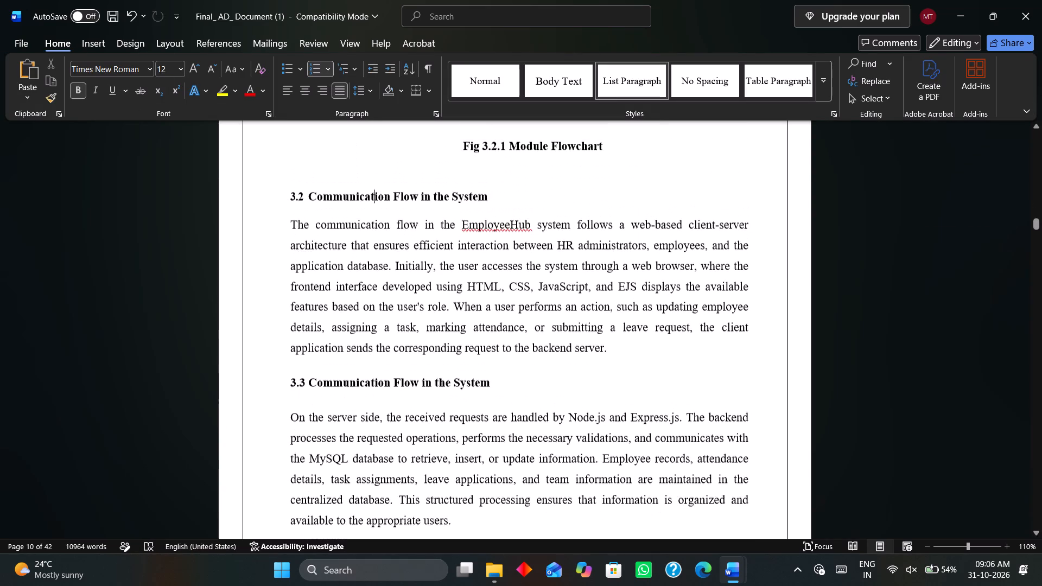
left_click(390, 207)
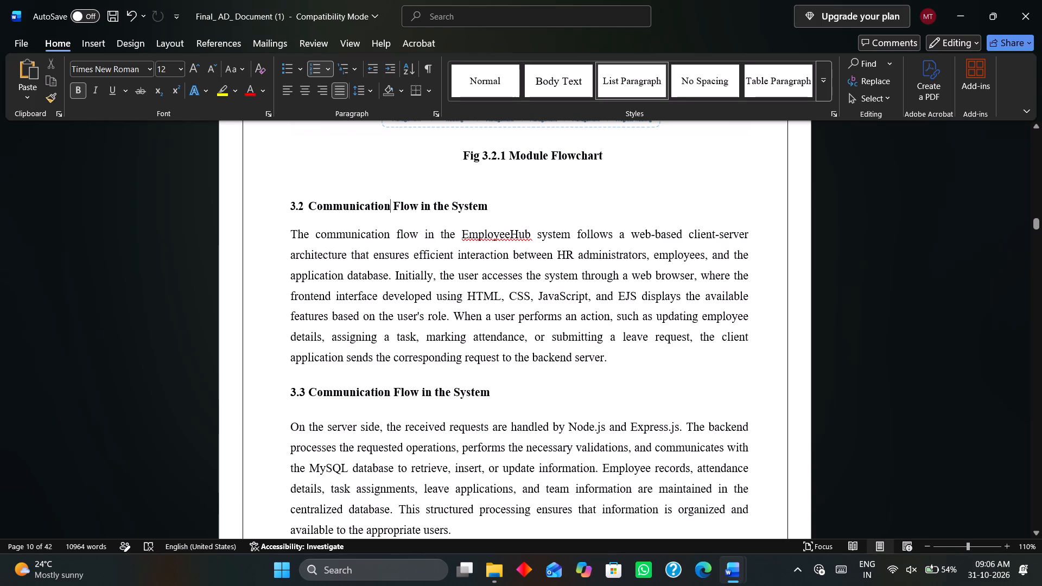
left_click(398, 398)
left_click(428, 202)
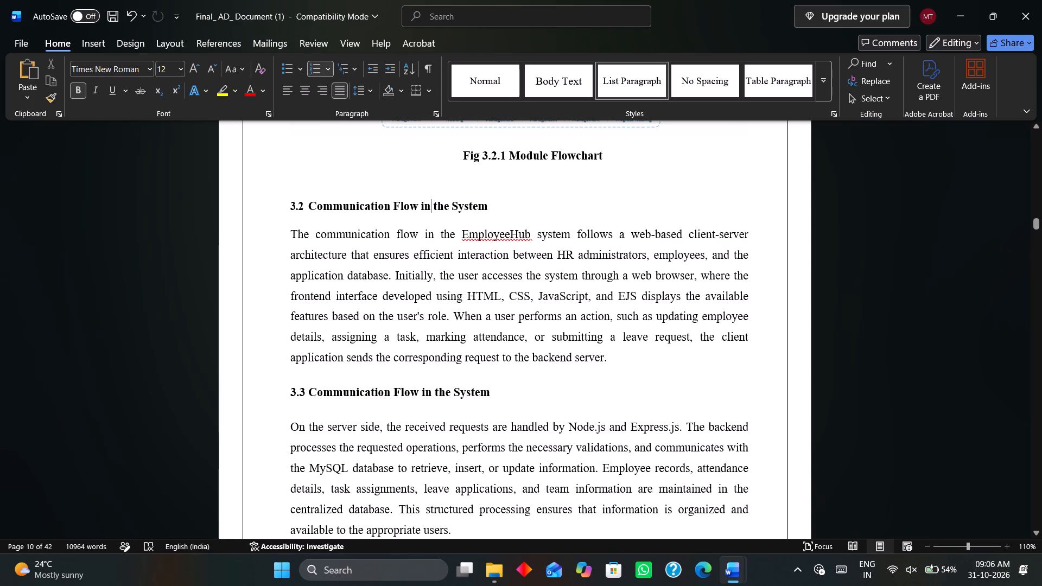
left_click(403, 400)
left_click(1027, 109)
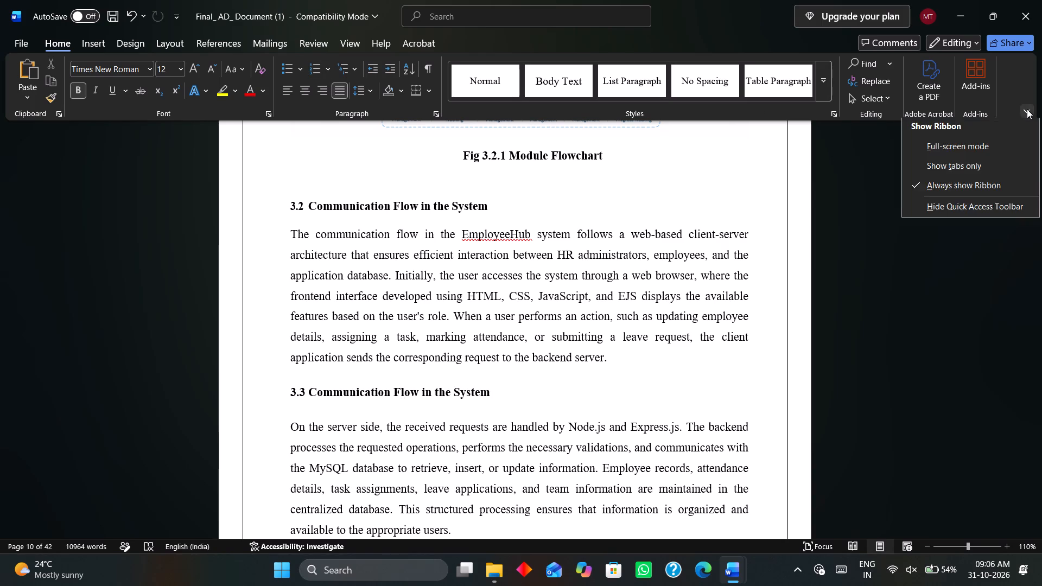
left_click(1027, 109)
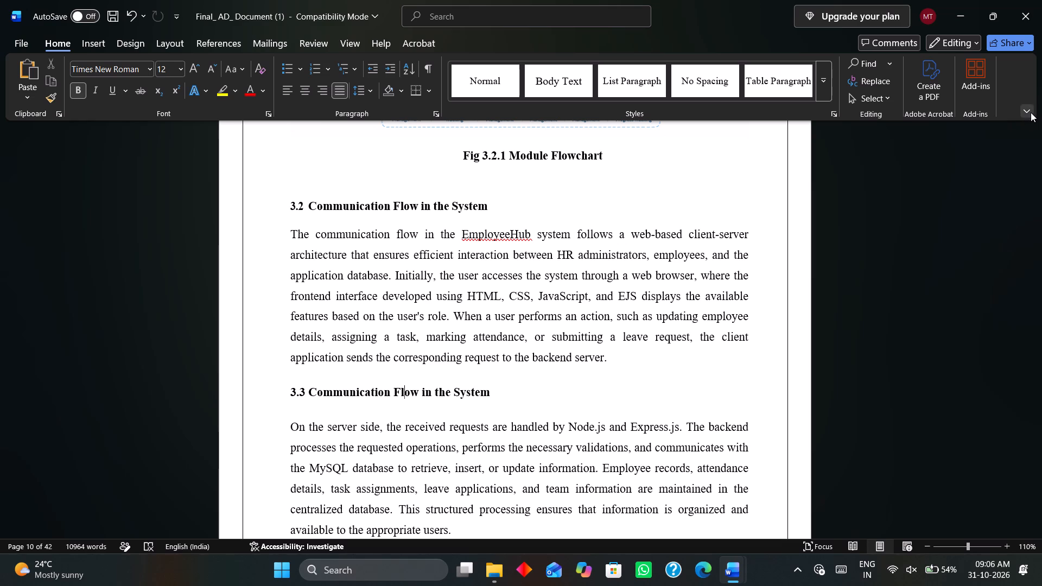
left_click(1031, 112)
left_click(997, 162)
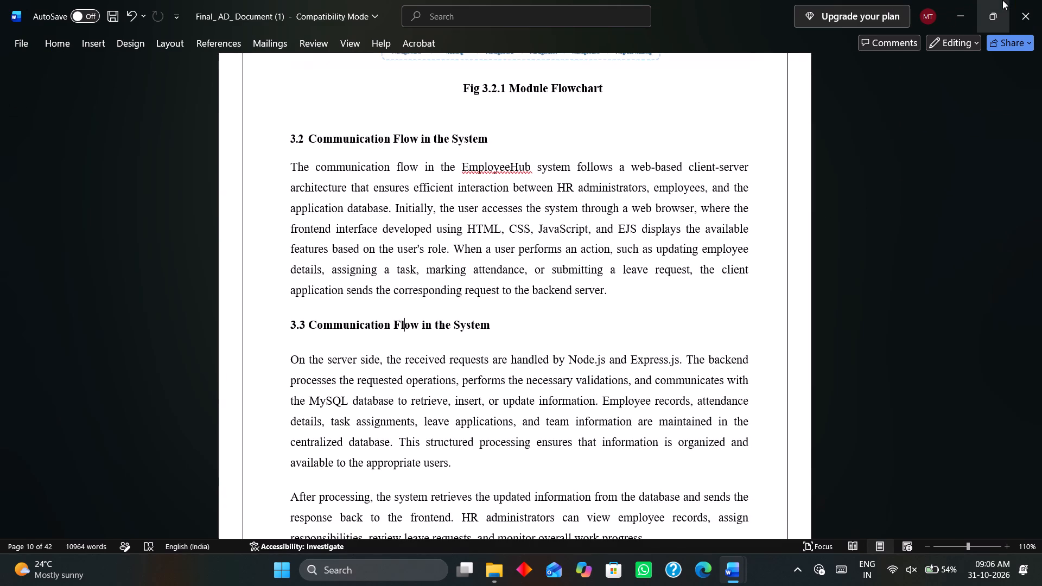
left_click(928, 58)
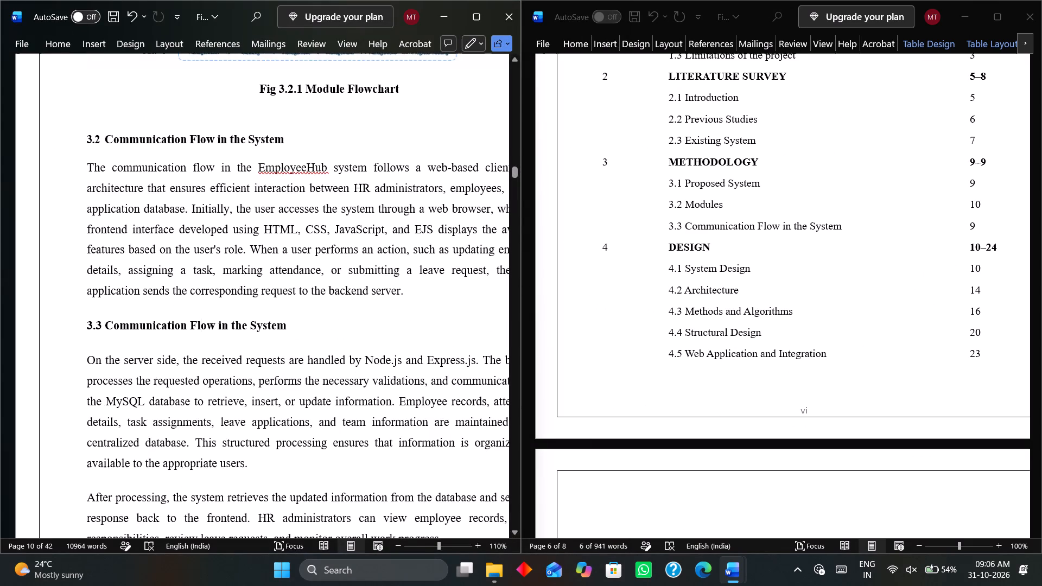
In the contents table, set the page of 3.3 Communication Flow in the System to 10 and the METHODOLOGY range to 9–10.
scroll(326, 322, "down", 5, "ctrl")
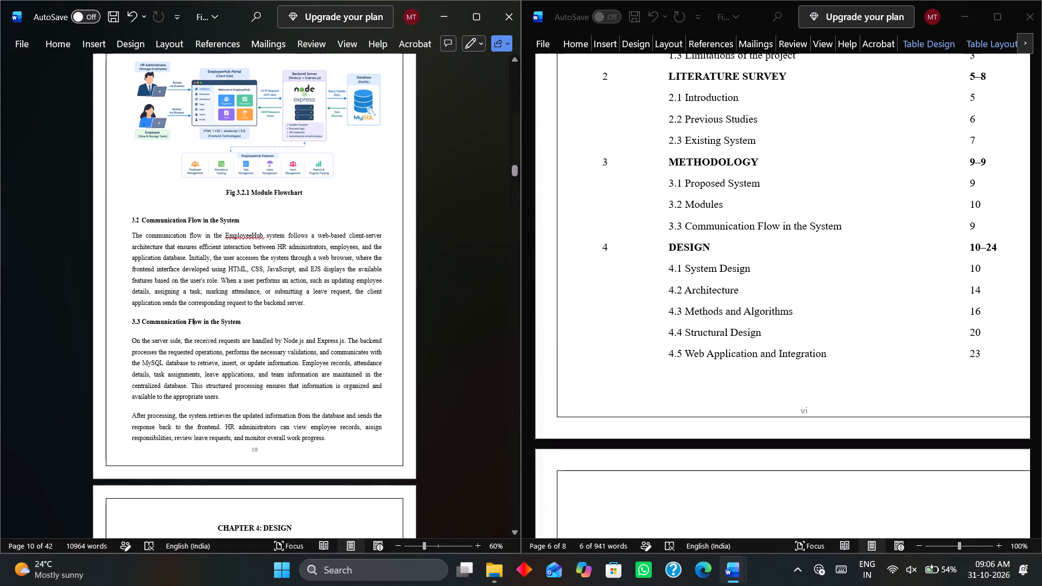
left_click(994, 220)
left_click(981, 224)
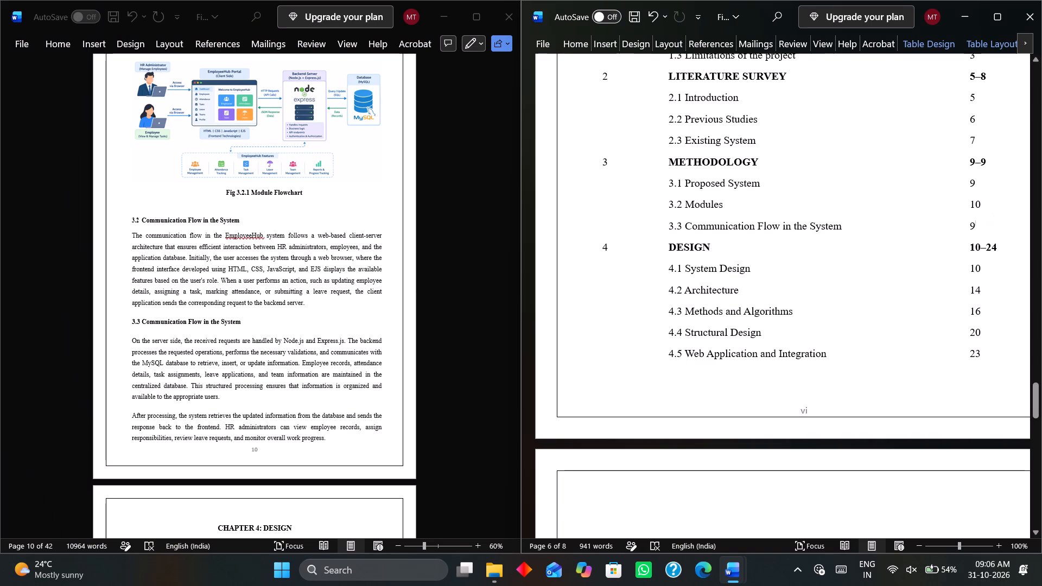
key("BackSpace")
type("10")
left_click(995, 159)
key("BackSpace")
type("10")
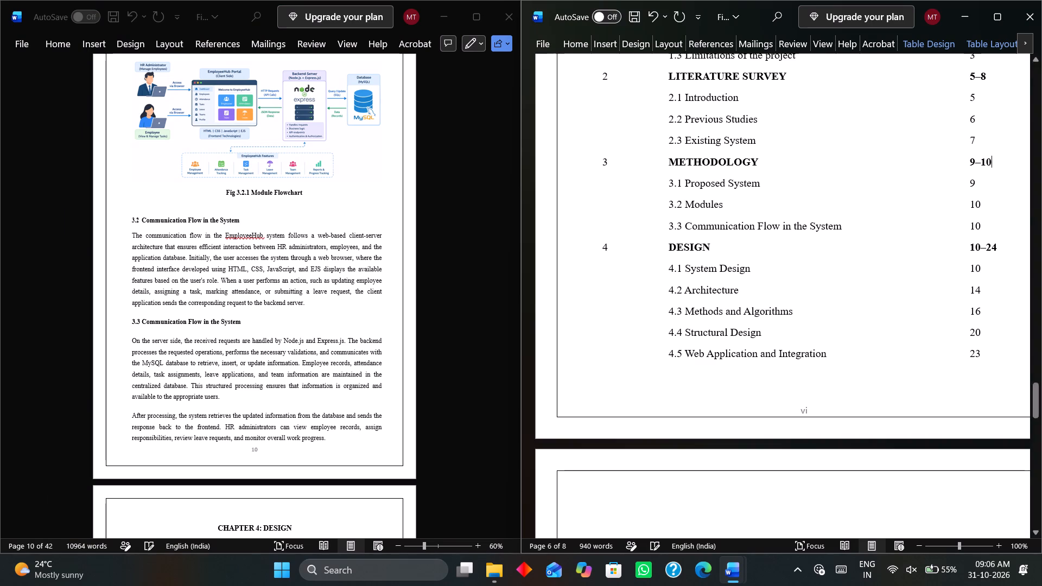
In the contents table, set the start of the DESIGN page range to 11 and the page of 4.1 System Design to 11.
scroll(208, 202, "down", 14)
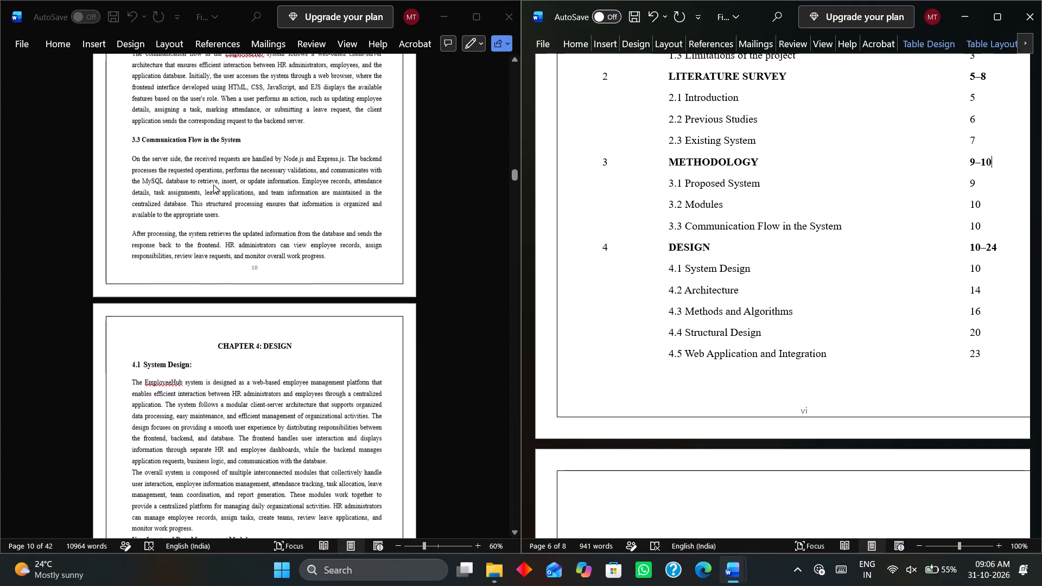
scroll(213, 184, "down", 19)
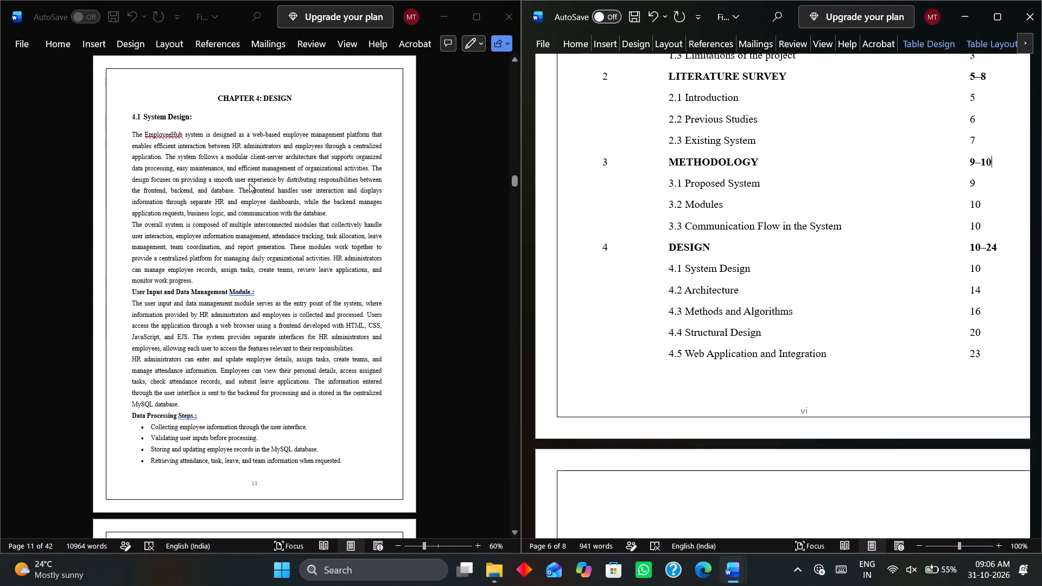
left_click(981, 248)
key("BackSpace")
key("1")
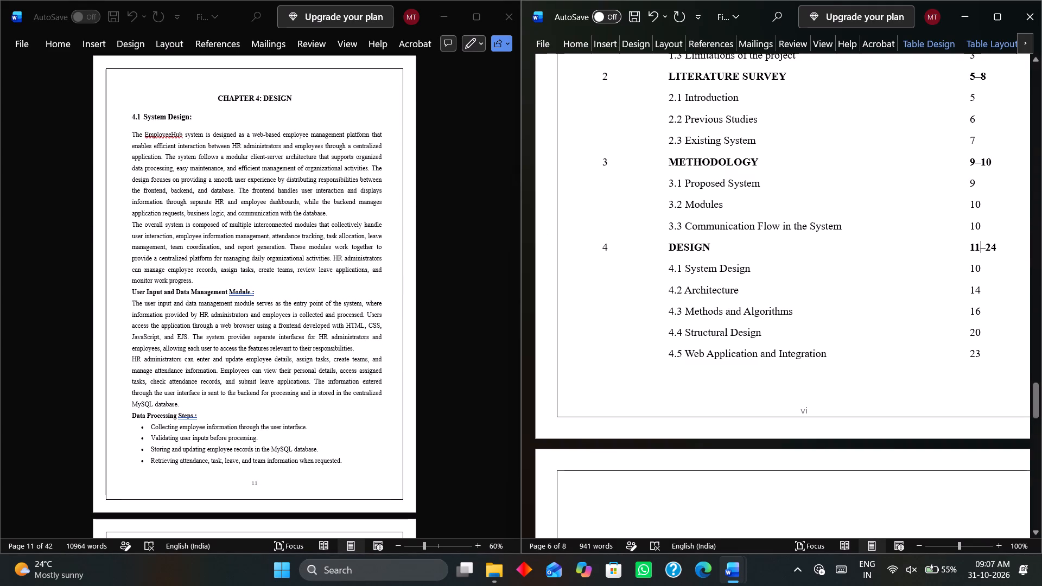
left_click(979, 272)
key("BackSpace")
key("1")
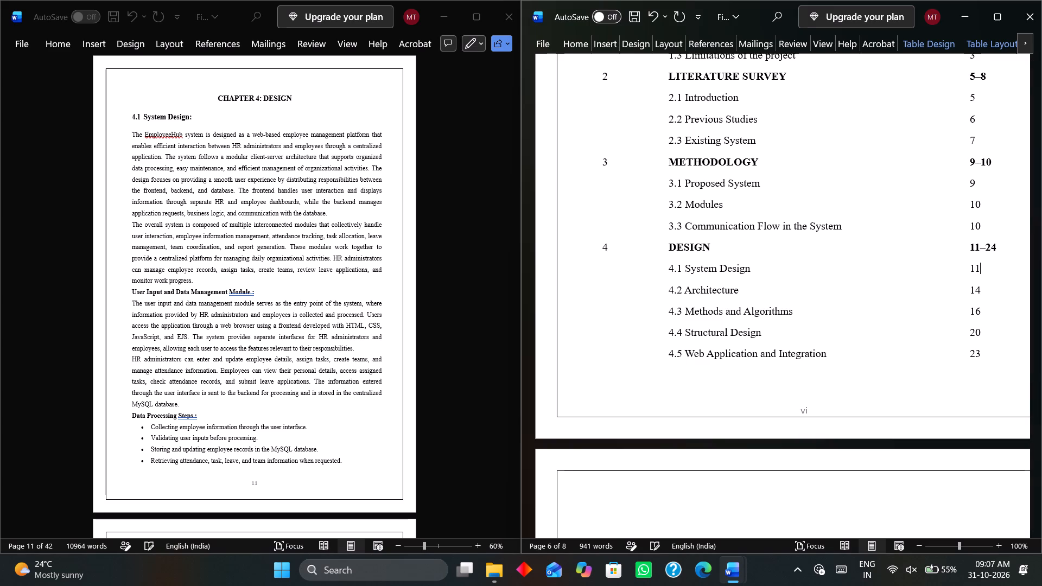
Check the page on which 4.2 Architecture starts in the chapter document against its contents table entry.
scroll(398, 230, "down", 20)
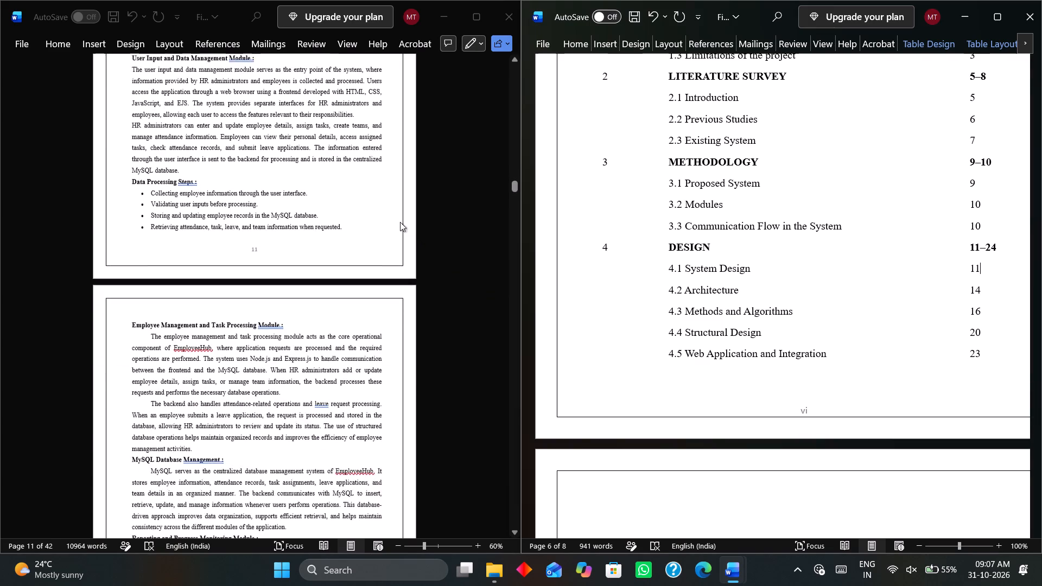
scroll(400, 222, "down", 11)
scroll(400, 221, "down", 15)
scroll(358, 234, "down", 6)
scroll(358, 234, "up", 1)
scroll(361, 226, "down", 12)
scroll(363, 224, "down", 20)
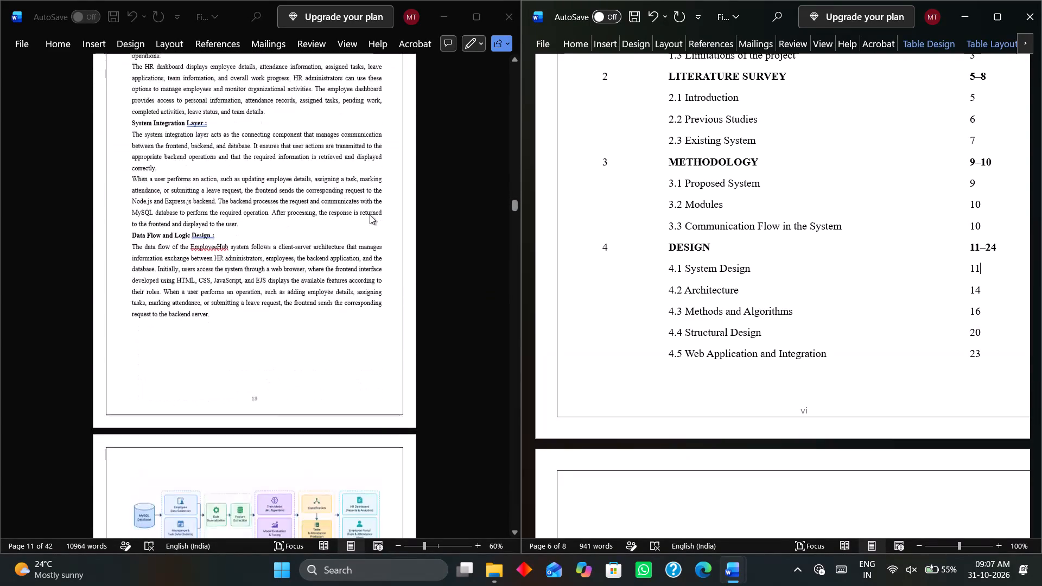
scroll(371, 214, "down", 12)
scroll(372, 212, "down", 10)
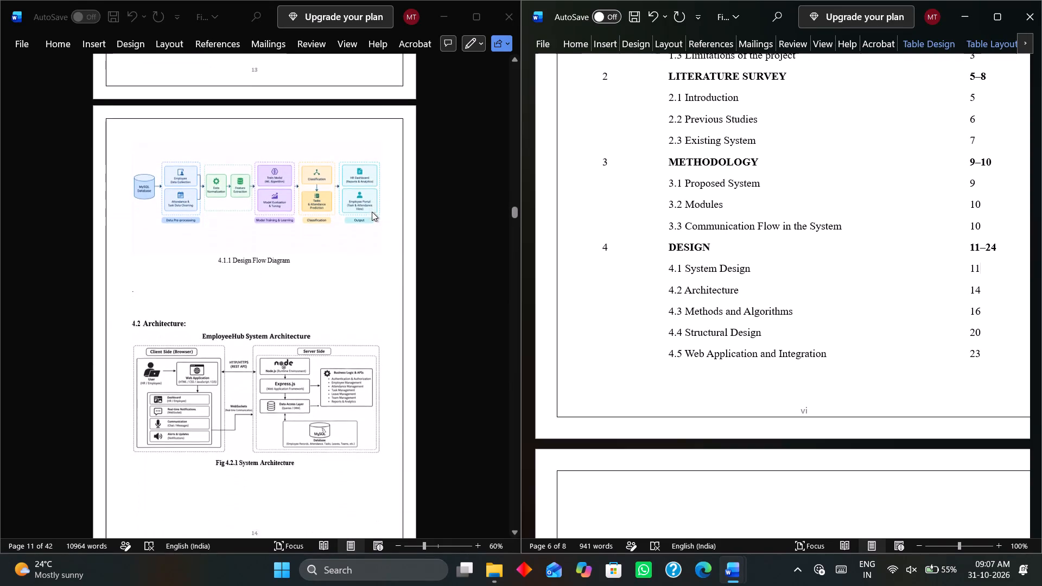
scroll(372, 212, "down", 4)
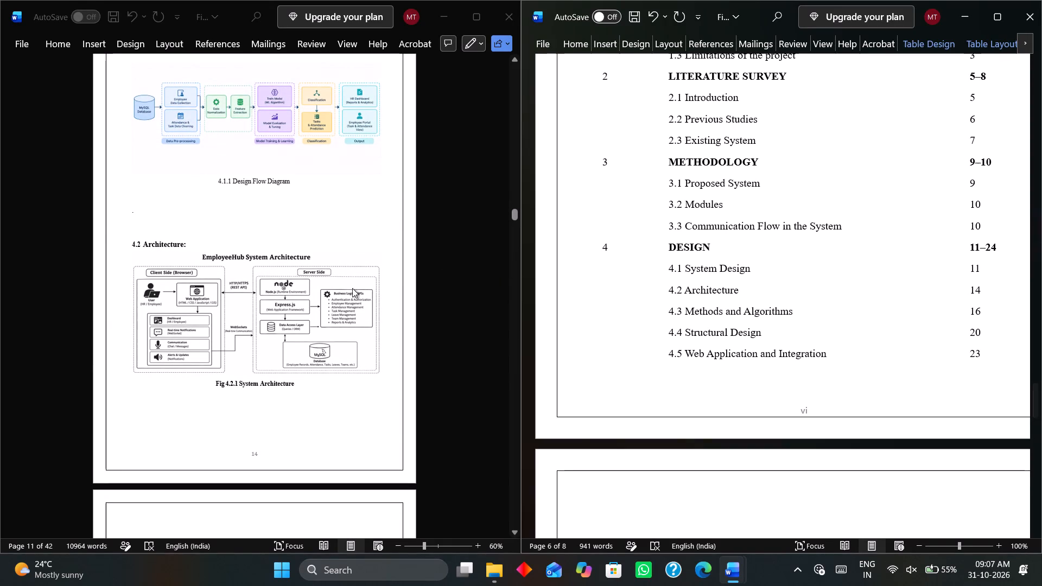
Check the page on which 4.3 Methods and Algorithms starts in the chapter document against its contents table entry.
scroll(352, 287, "down", 13)
scroll(342, 288, "down", 15)
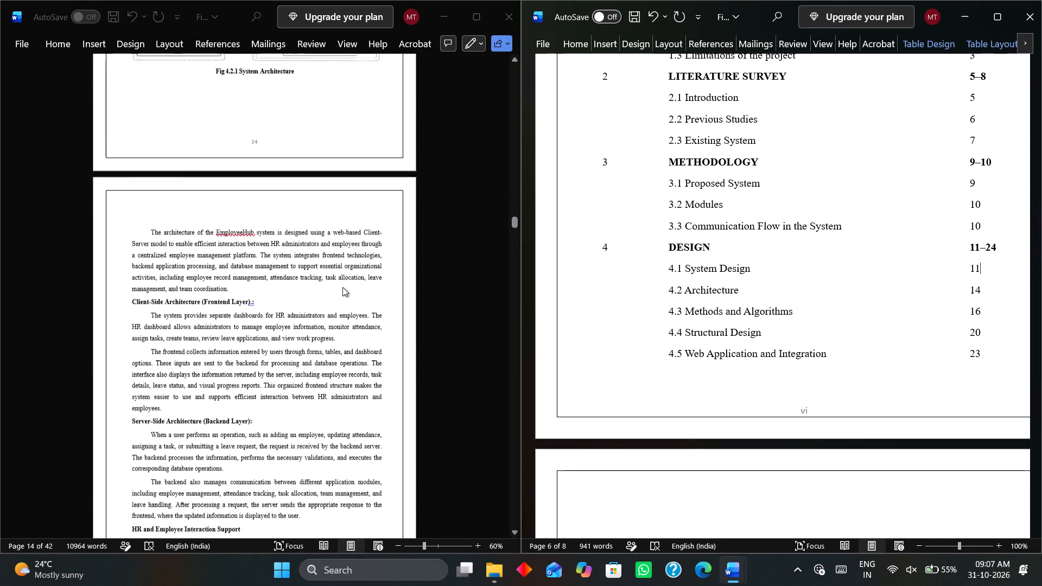
scroll(342, 287, "down", 12)
scroll(348, 283, "down", 16)
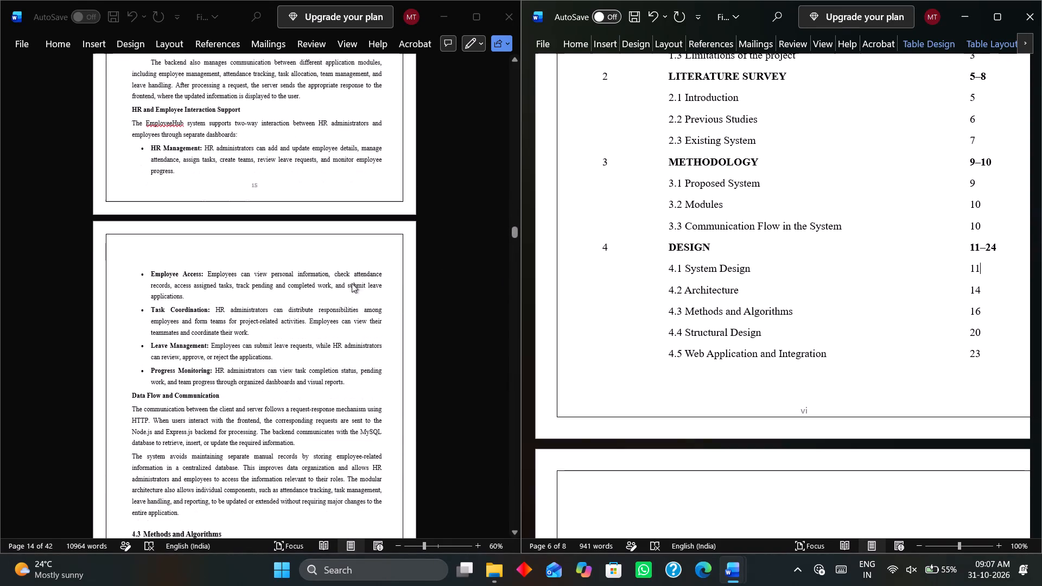
scroll(352, 283, "down", 14)
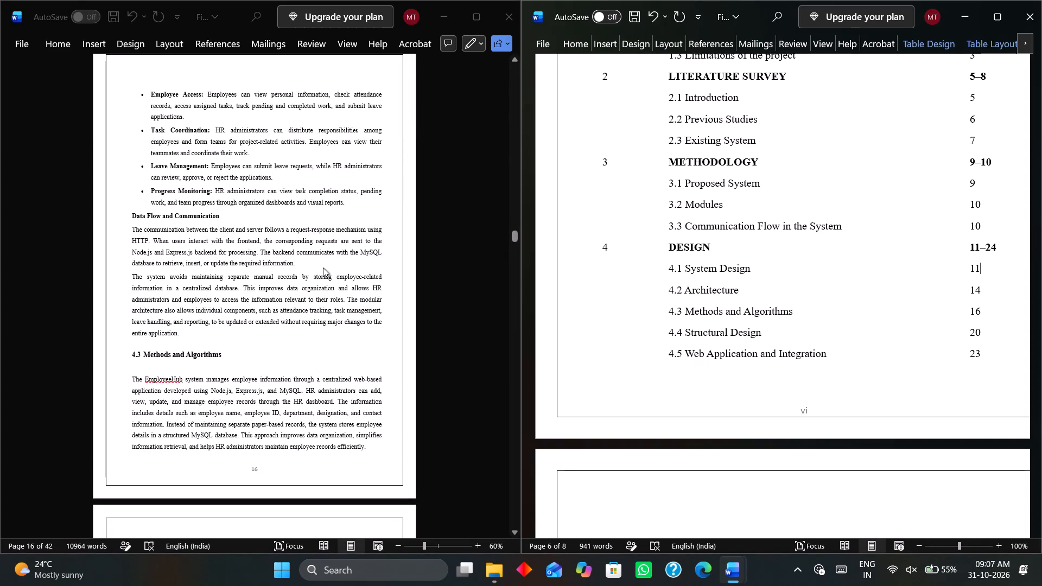
Check the page on which 4.4 Structural Design starts in the chapter document against its contents table entry.
scroll(323, 267, "down", 16)
scroll(323, 266, "down", 20)
scroll(323, 266, "down", 1)
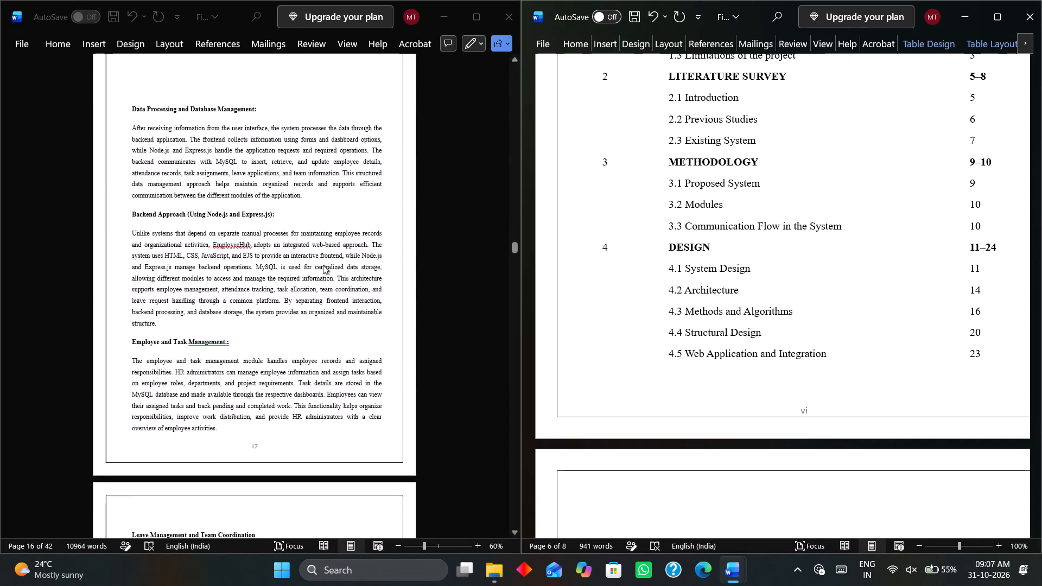
scroll(323, 265, "down", 20)
scroll(323, 265, "down", 16)
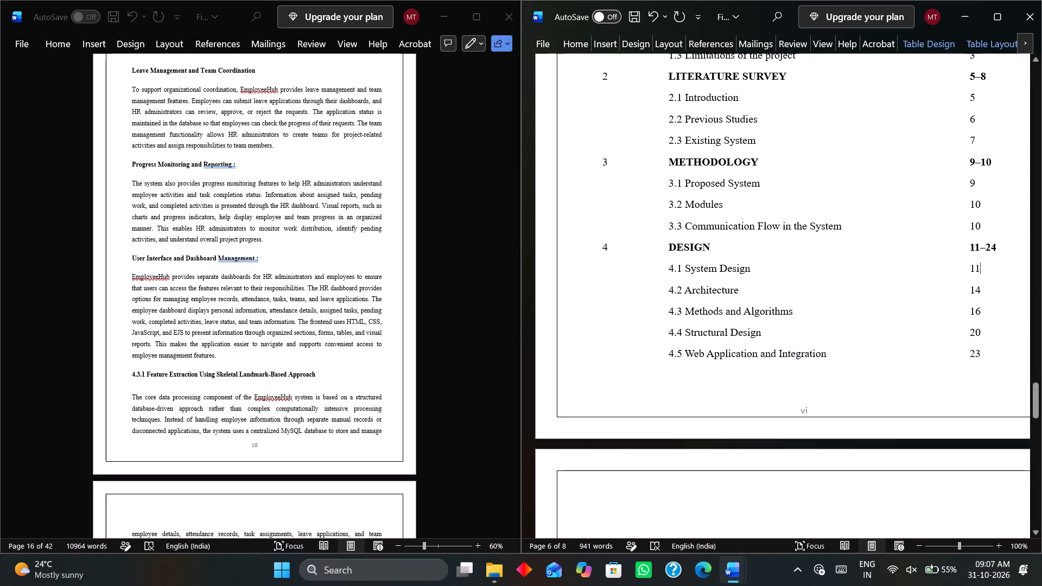
scroll(222, 231, "down", 8)
scroll(277, 236, "down", 20)
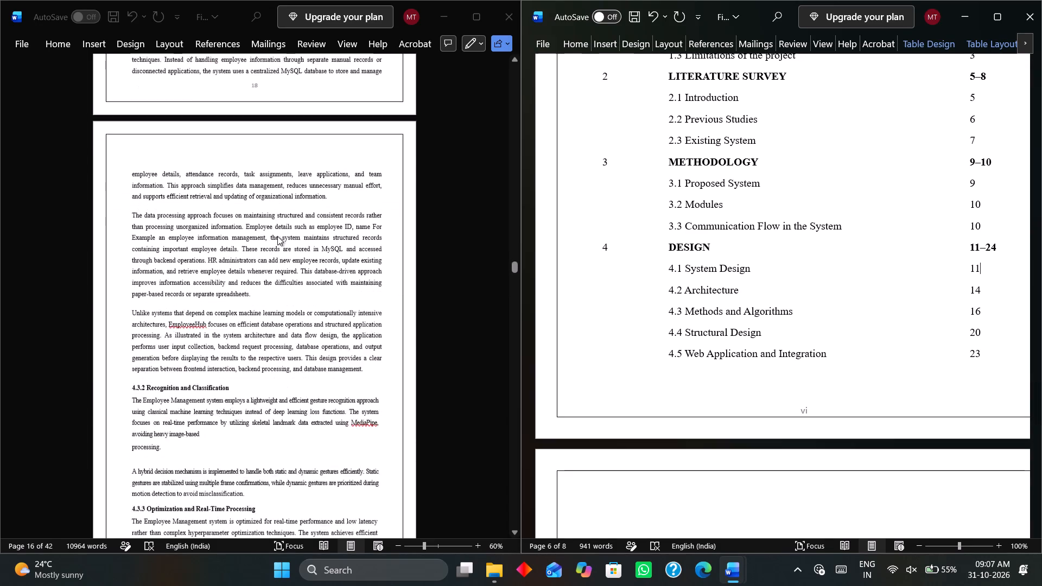
scroll(277, 236, "down", 19)
scroll(277, 234, "down", 6)
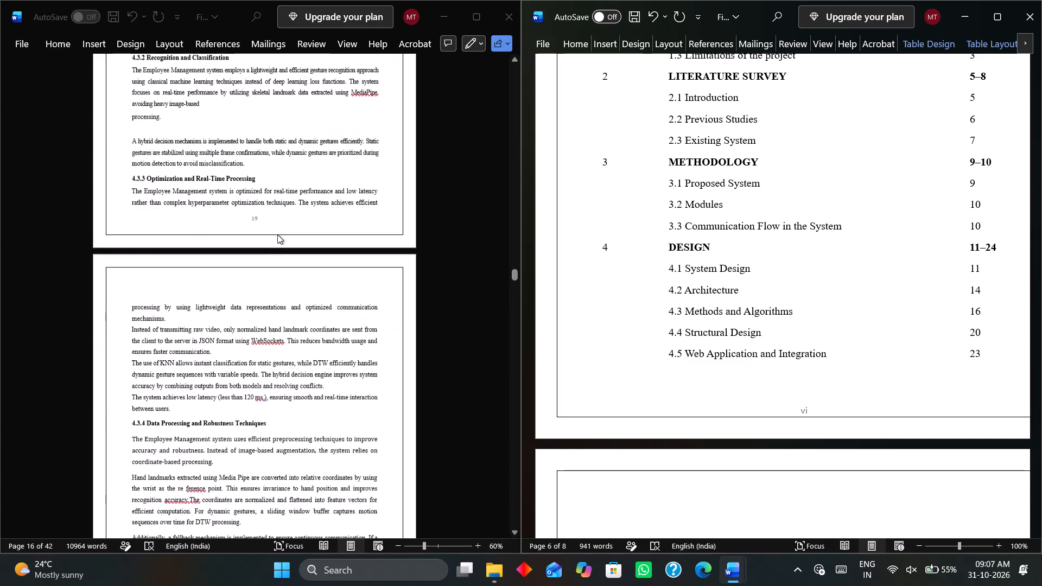
scroll(277, 234, "down", 13)
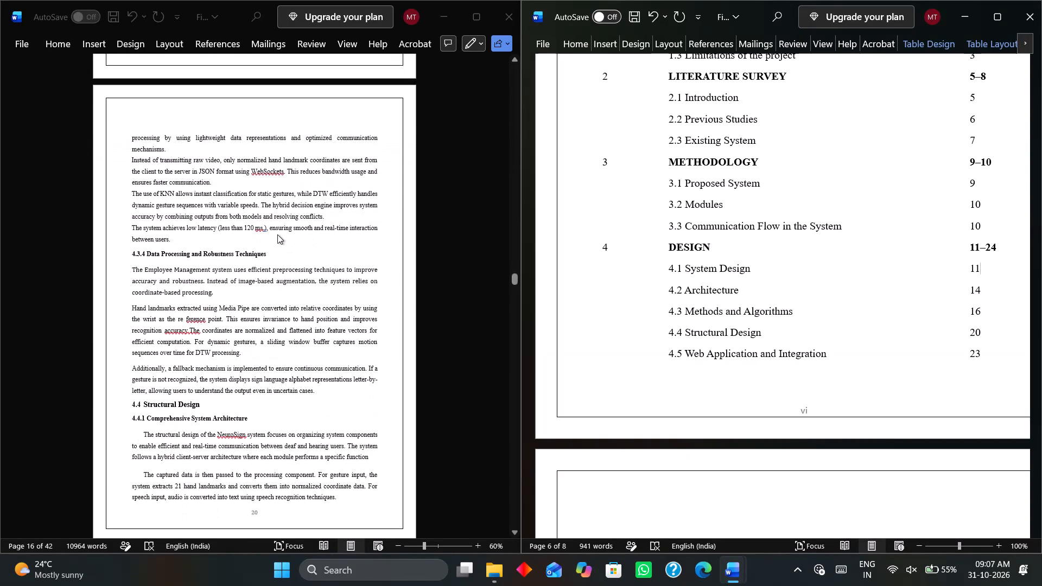
scroll(278, 234, "down", 5)
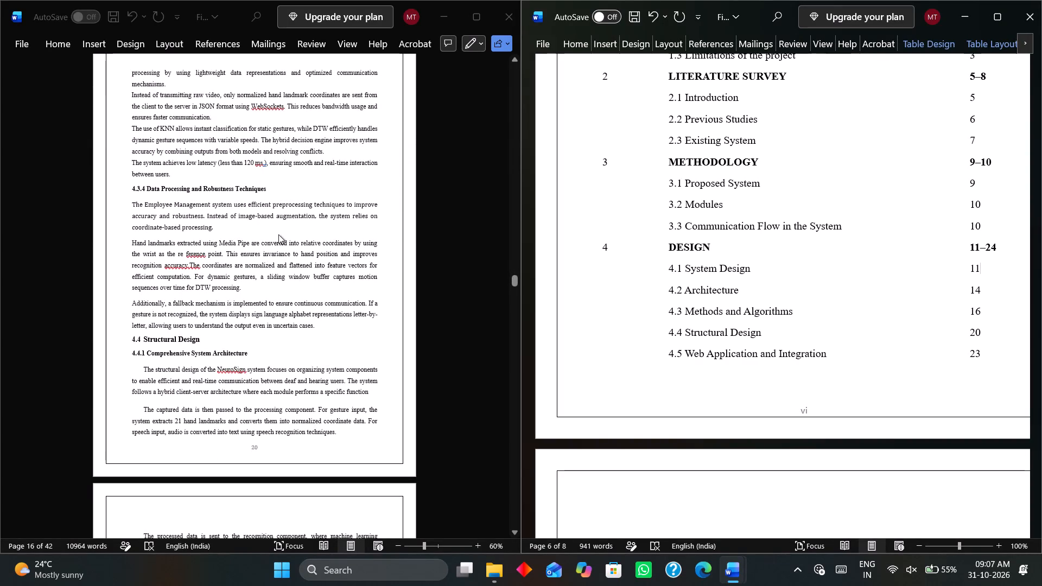
Find section 4.5 in the chapter document and set the contents table page of 4.5 Web Application and Integration to 22.
scroll(278, 234, "down", 15)
scroll(279, 229, "down", 15)
scroll(279, 229, "up", 2)
scroll(279, 229, "down", 4)
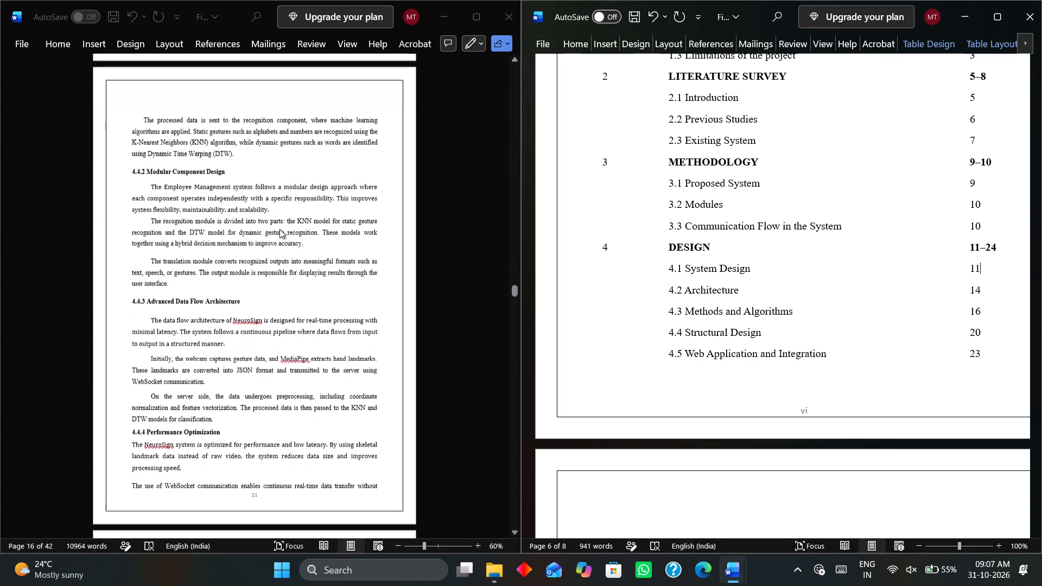
scroll(279, 229, "down", 20)
scroll(279, 229, "down", 10)
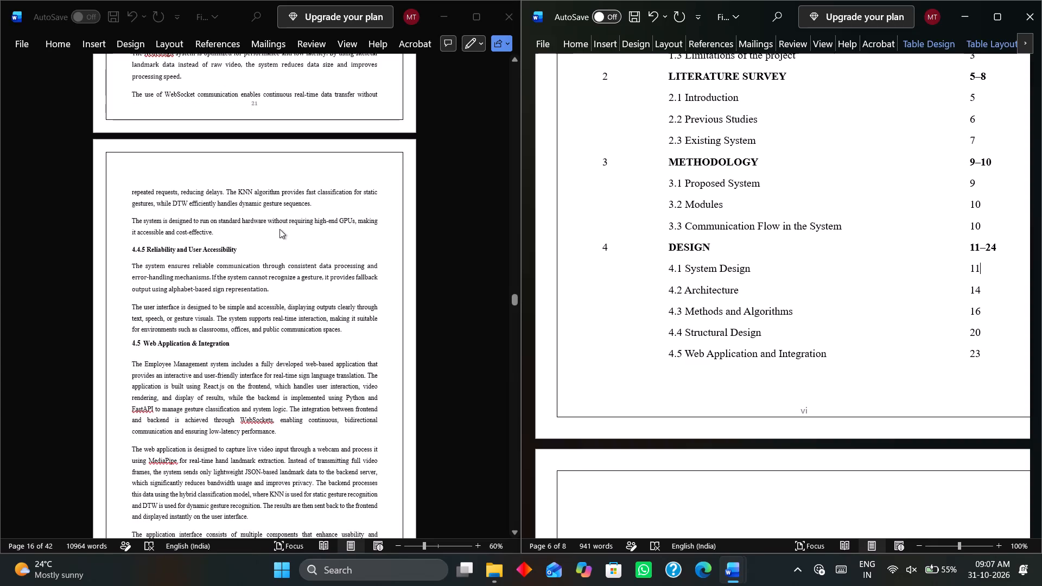
scroll(279, 229, "down", 5)
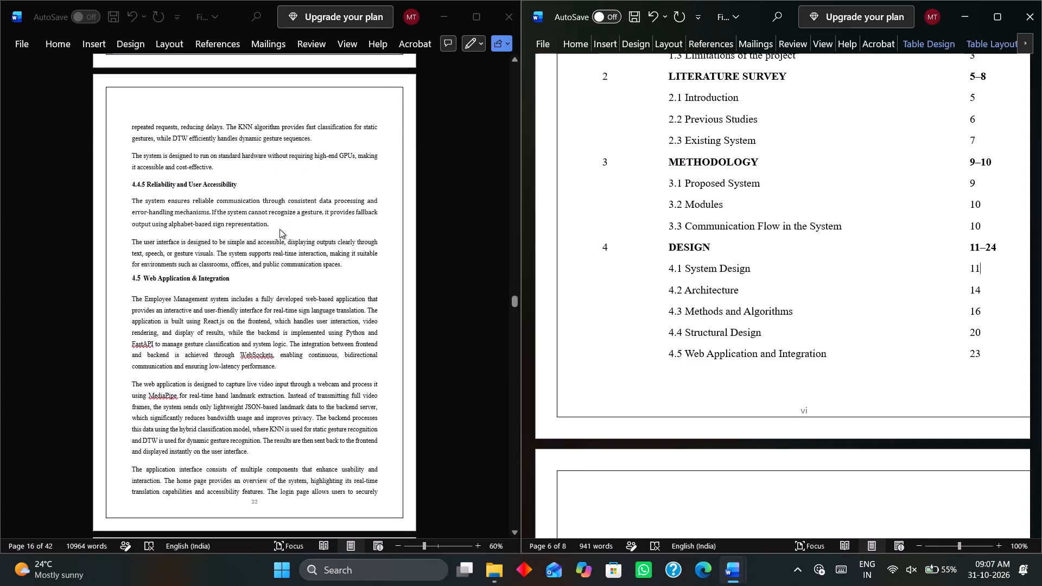
left_click(988, 352)
key("BackSpace")
key("2")
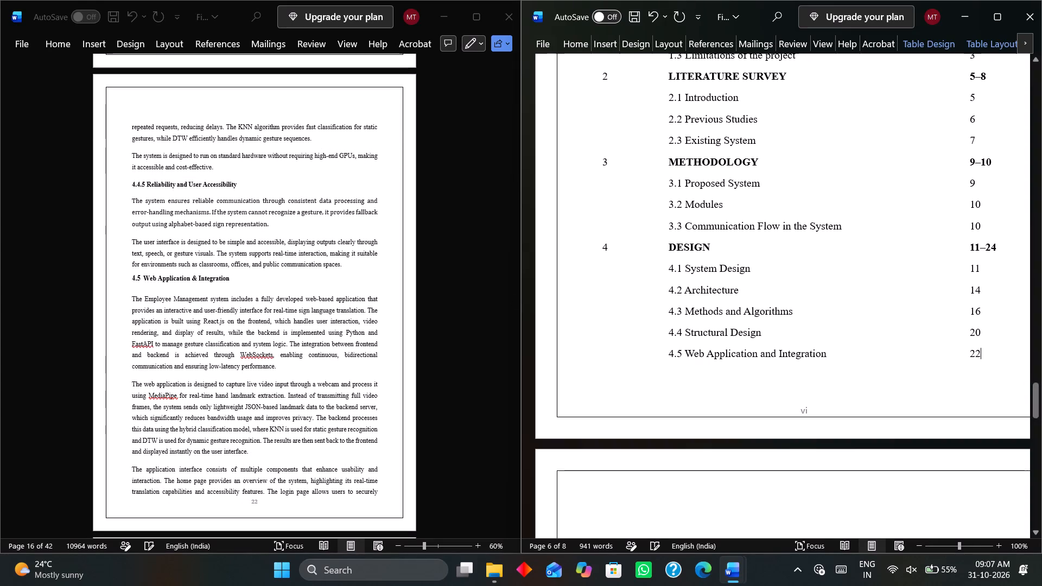
Find where Chapter 4 ends in the chapter document and set the DESIGN page range in the contents table to 11–23.
scroll(676, 288, "down", 6)
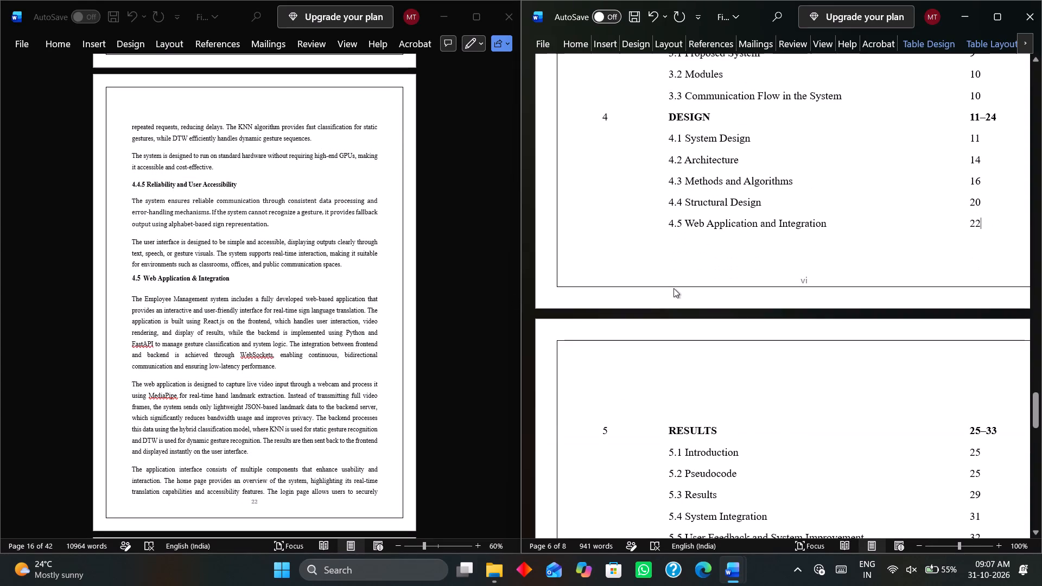
scroll(378, 245, "down", 10)
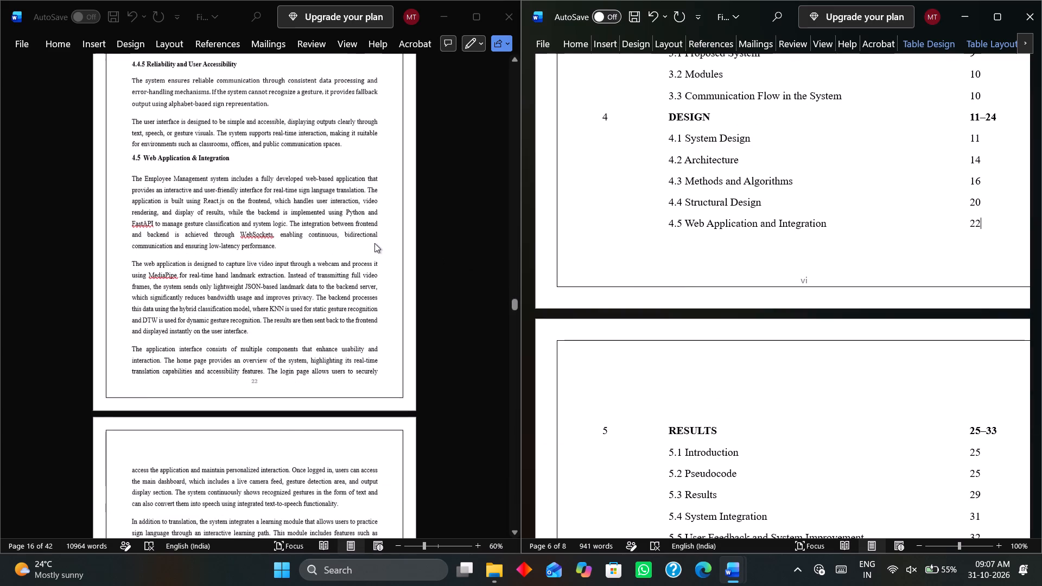
scroll(374, 243, "down", 18)
scroll(376, 241, "down", 16)
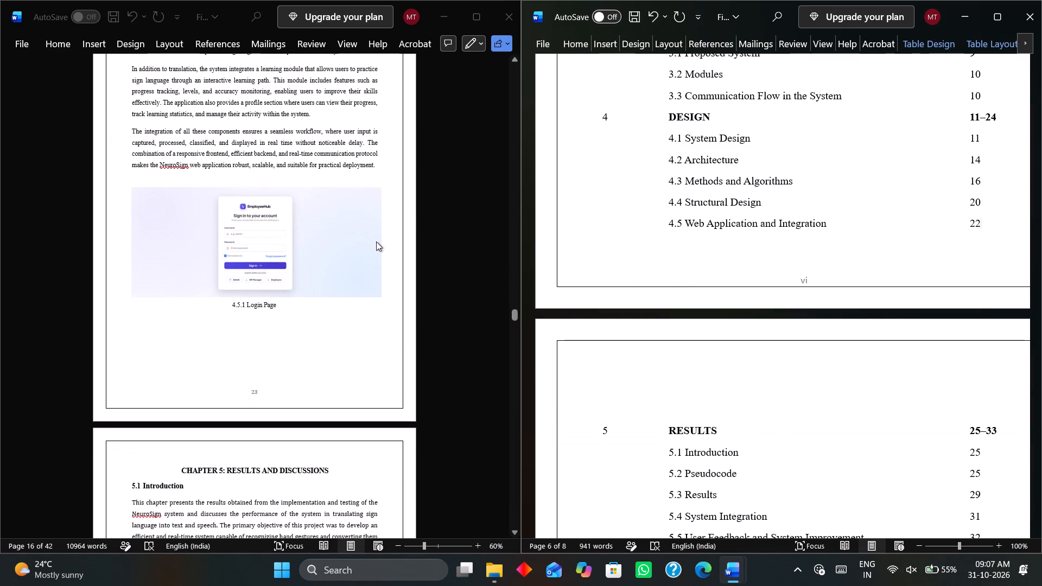
left_click(1003, 118)
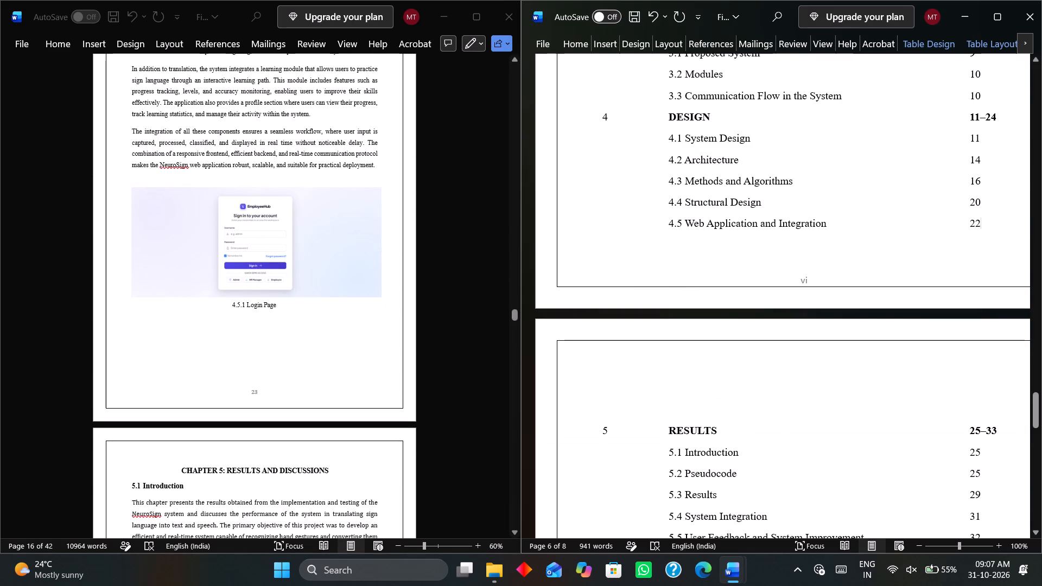
key("BackSpace")
key("3")
In the contents table, set the start of the RESULTS page range to 24 and the page of 5.1 Introduction to 24.
scroll(801, 230, "down", 4)
scroll(294, 281, "down", 20)
scroll(282, 263, "down", 5)
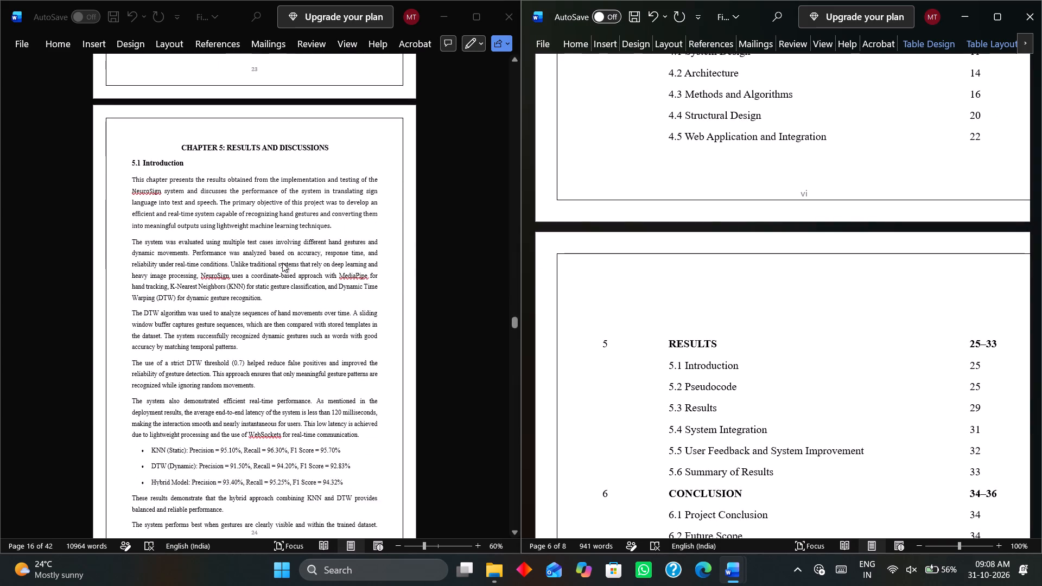
scroll(282, 263, "down", 4)
scroll(282, 263, "up", 1)
scroll(775, 268, "down", 2)
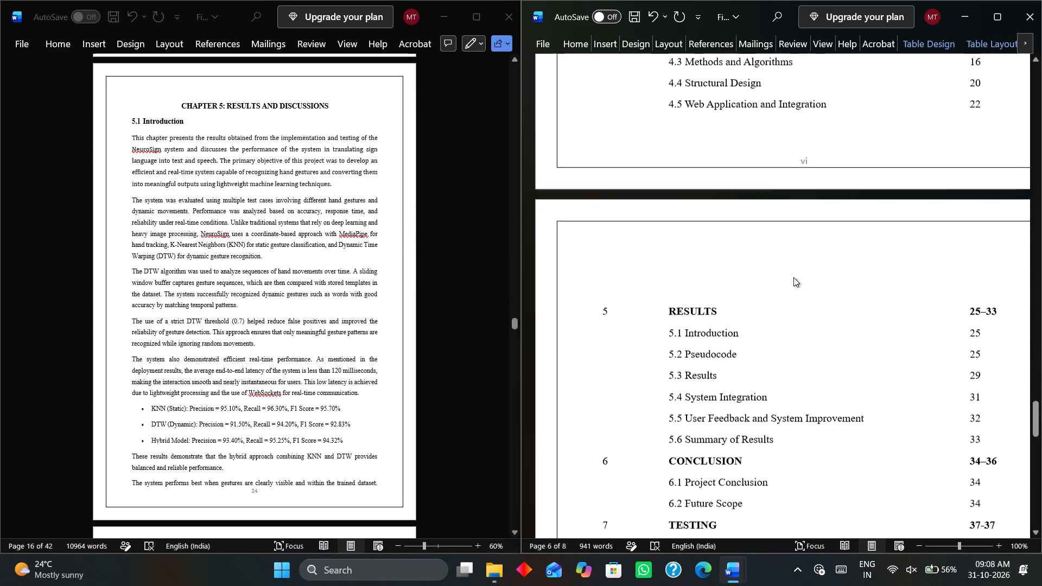
scroll(793, 277, "down", 2)
left_click(978, 256)
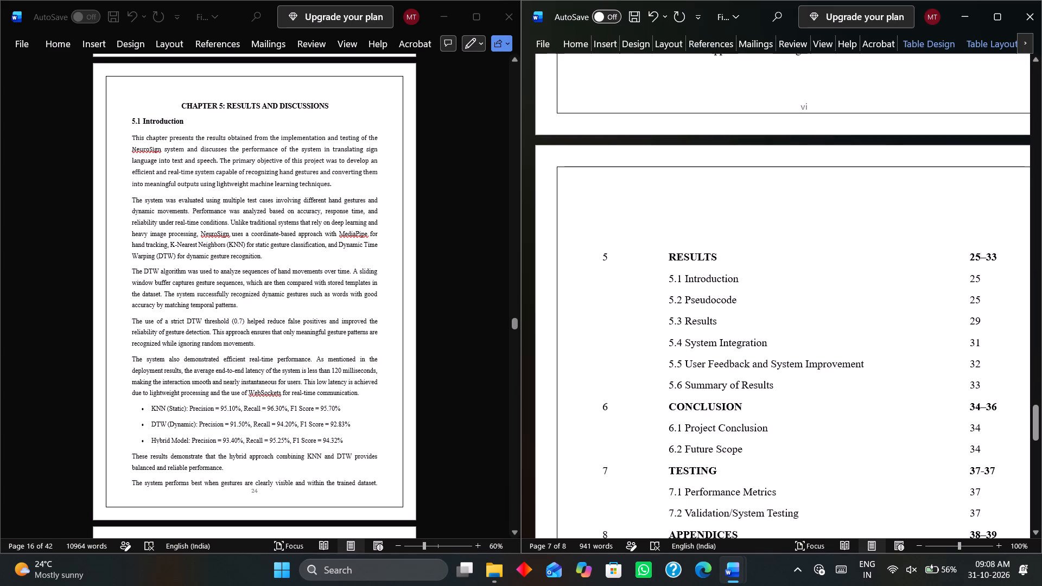
scroll(1041, 512, "down", 1)
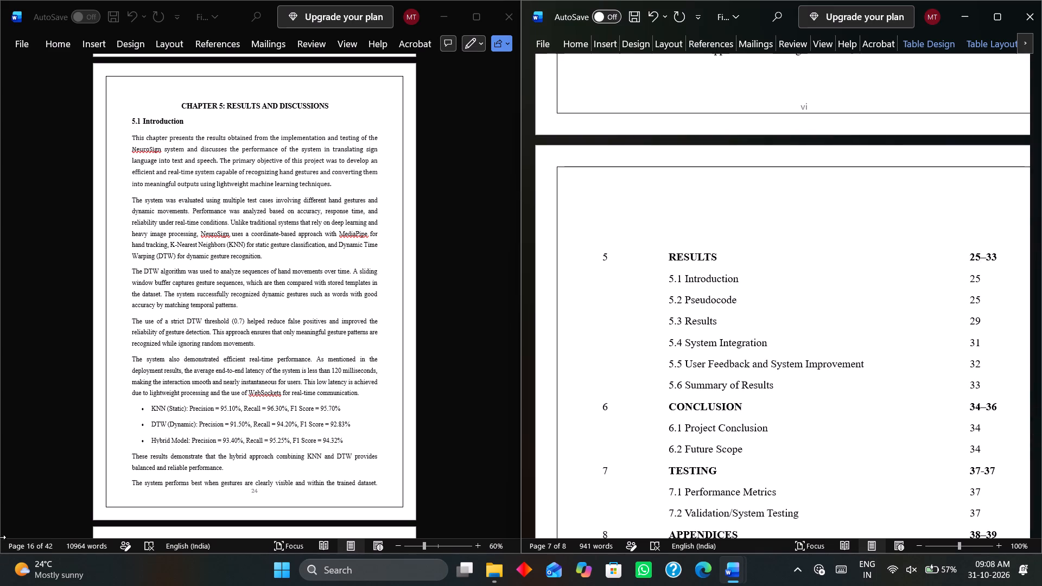
key("BackSpace")
key("4")
left_click(999, 278)
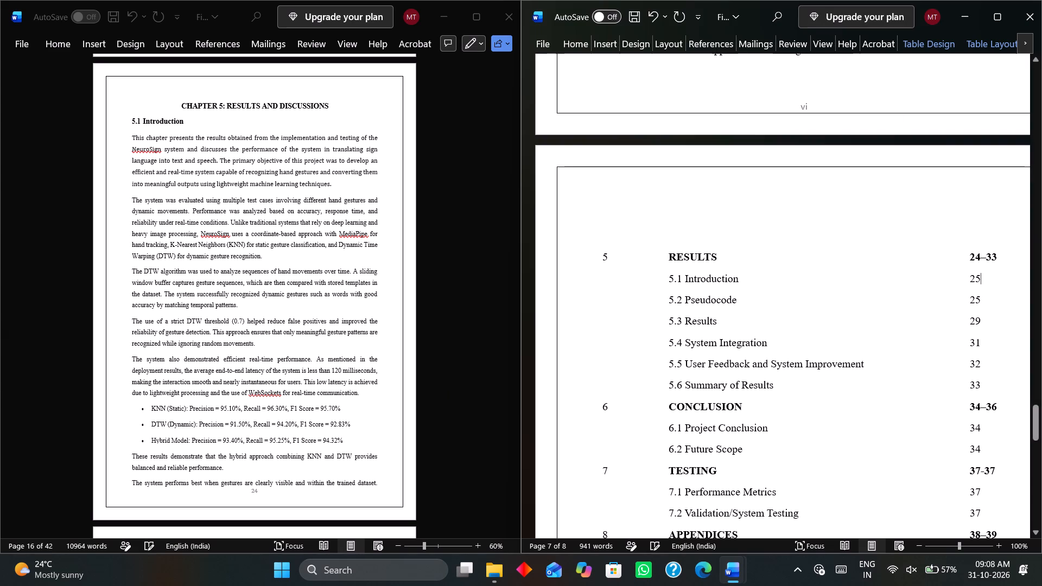
key("BackSpace")
key("4")
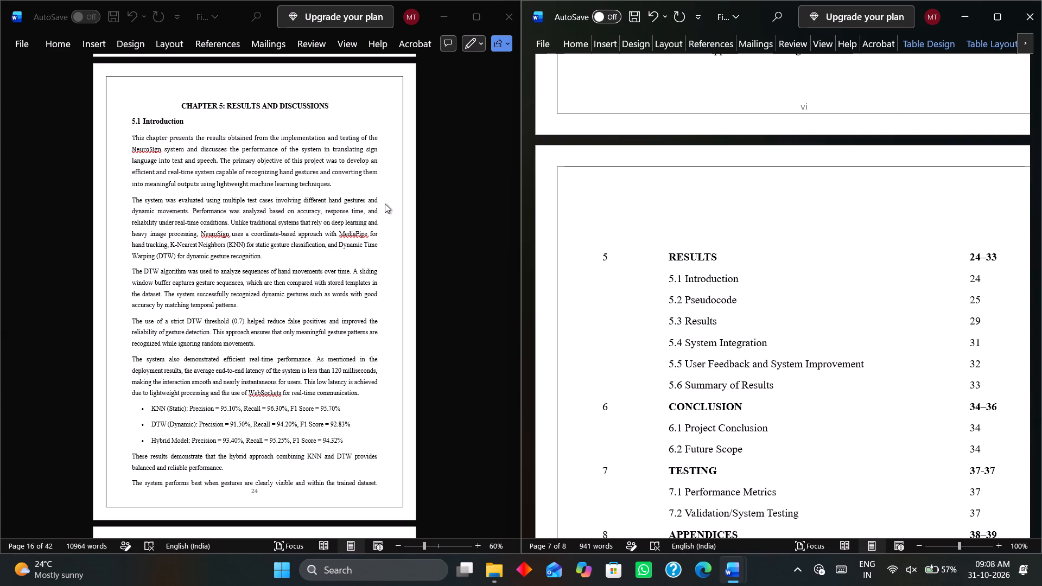
Check the page on which 5.2 Pseudocode starts in the chapter document against its contents table entry.
scroll(325, 254, "down", 11)
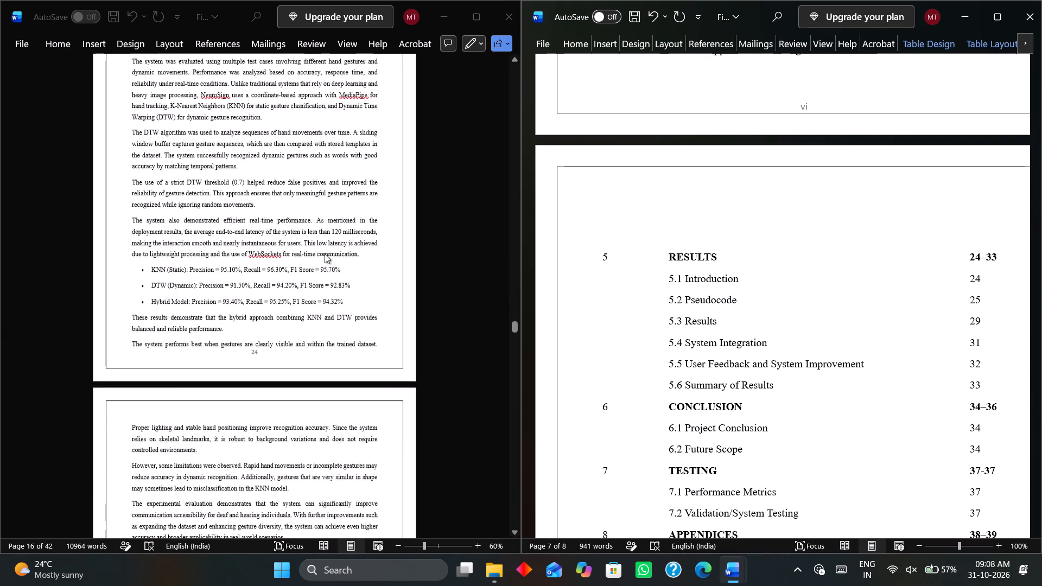
scroll(325, 254, "down", 16)
scroll(325, 265, "down", 7)
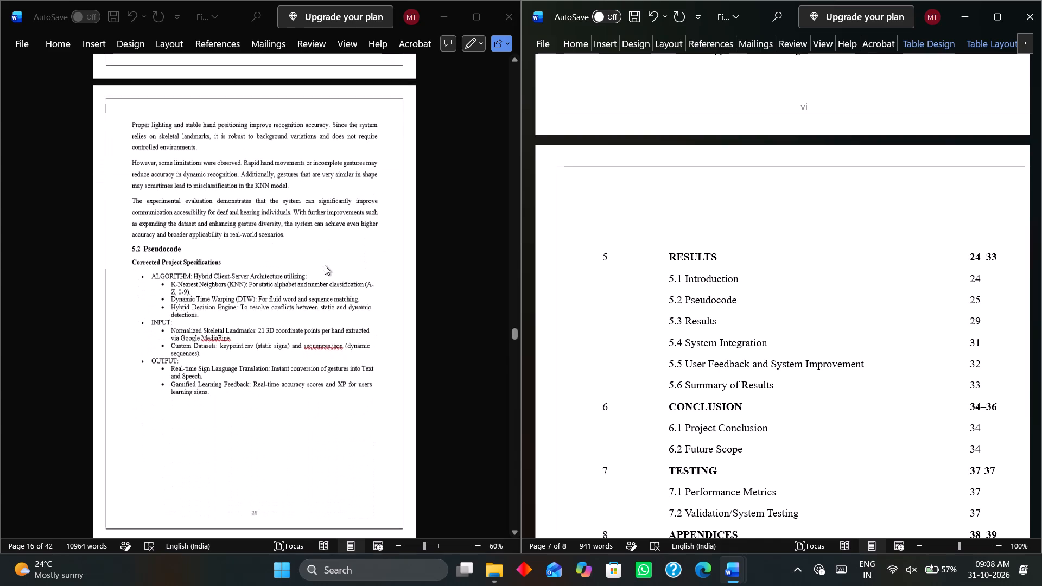
scroll(325, 265, "down", 4)
scroll(305, 343, "down", 4)
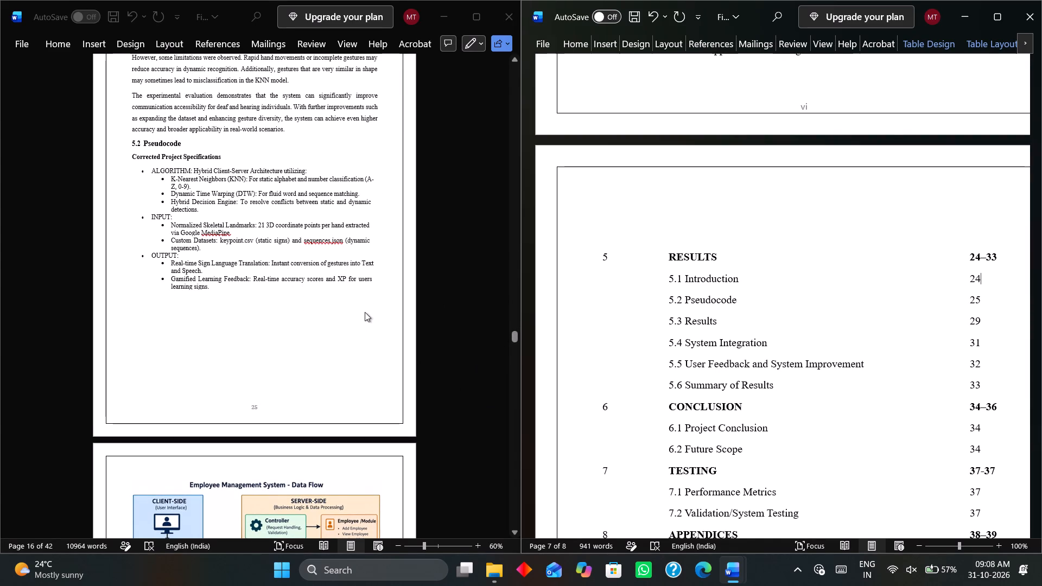
Check the page on which 5.3 Results starts in the chapter document against its contents table entry.
scroll(365, 312, "down", 3)
scroll(368, 314, "up", 1)
scroll(368, 314, "down", 5)
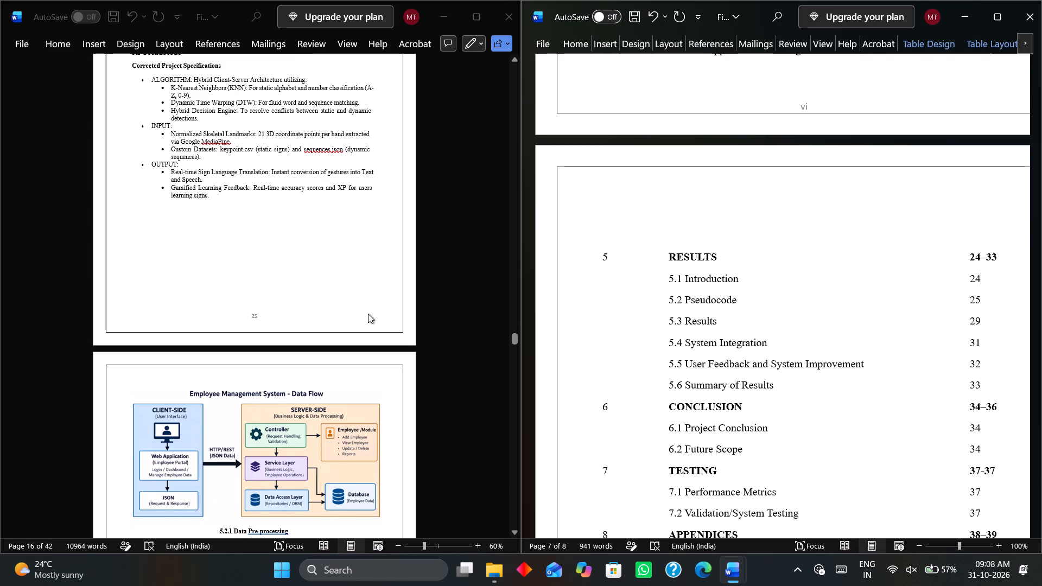
scroll(379, 304, "down", 6)
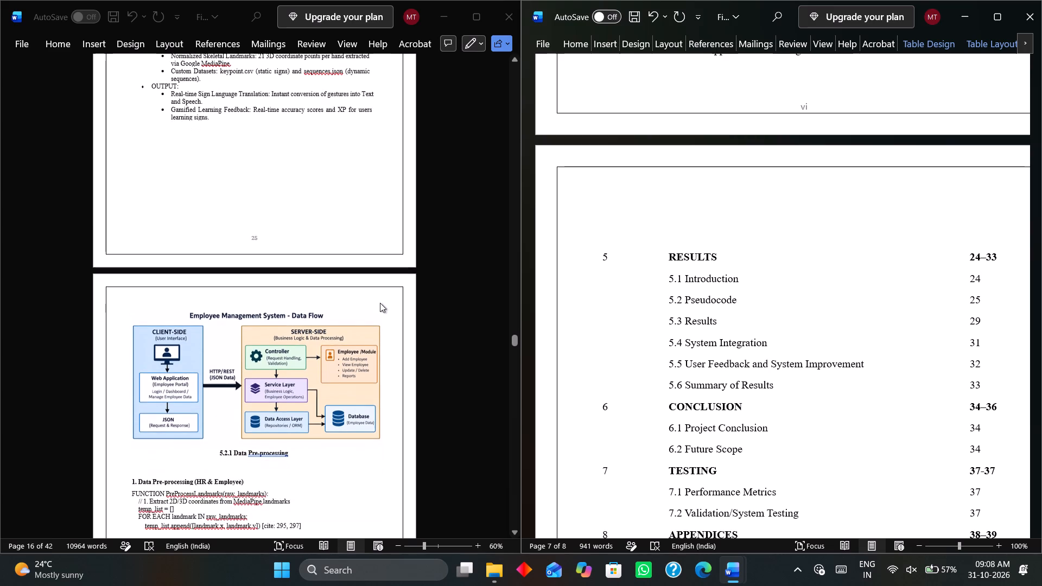
scroll(380, 303, "down", 17)
scroll(380, 303, "down", 6)
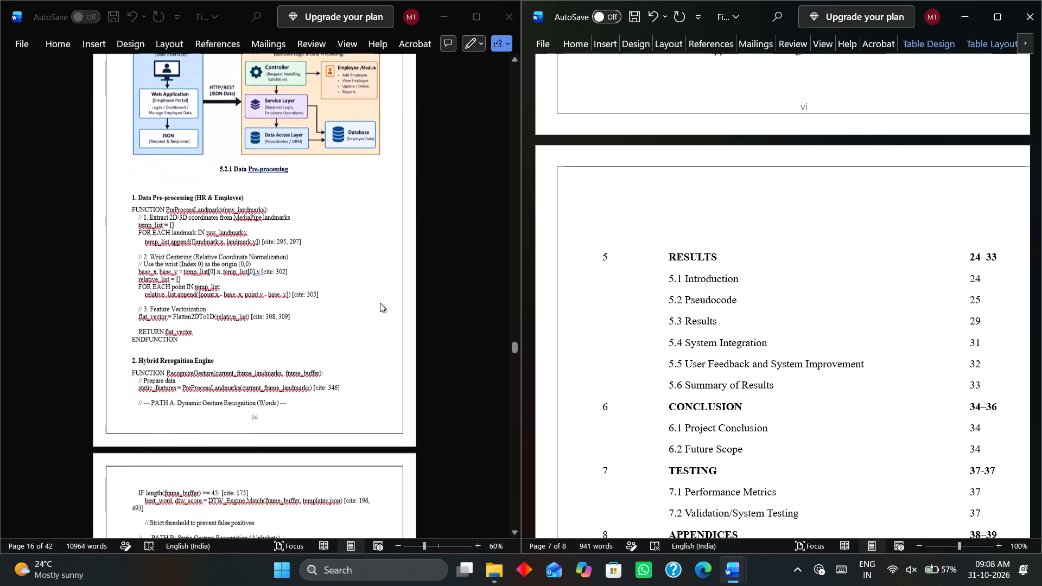
scroll(380, 303, "down", 20)
scroll(380, 303, "down", 11)
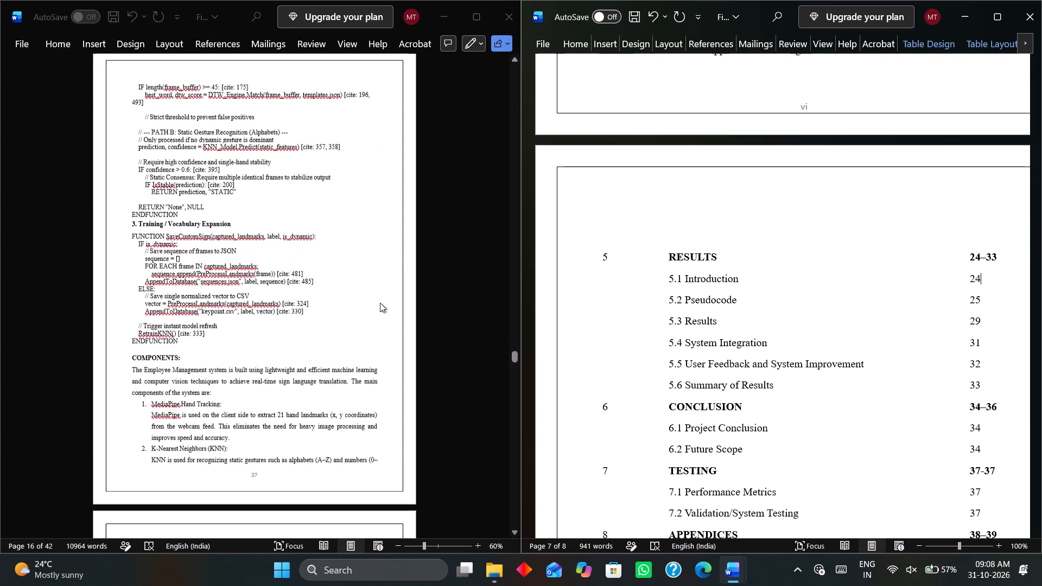
scroll(380, 303, "down", 20)
scroll(380, 303, "down", 12)
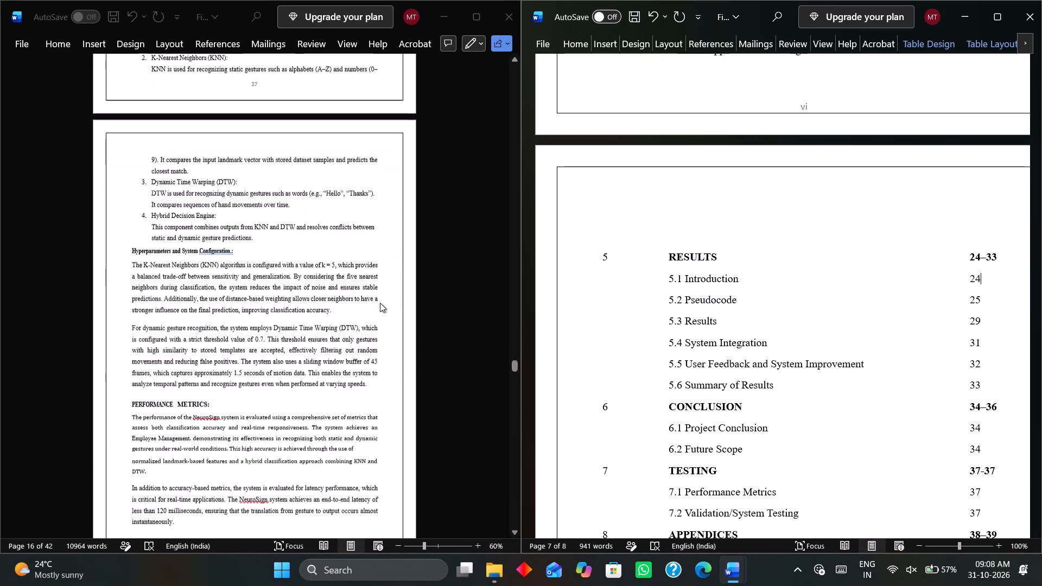
scroll(380, 303, "down", 16)
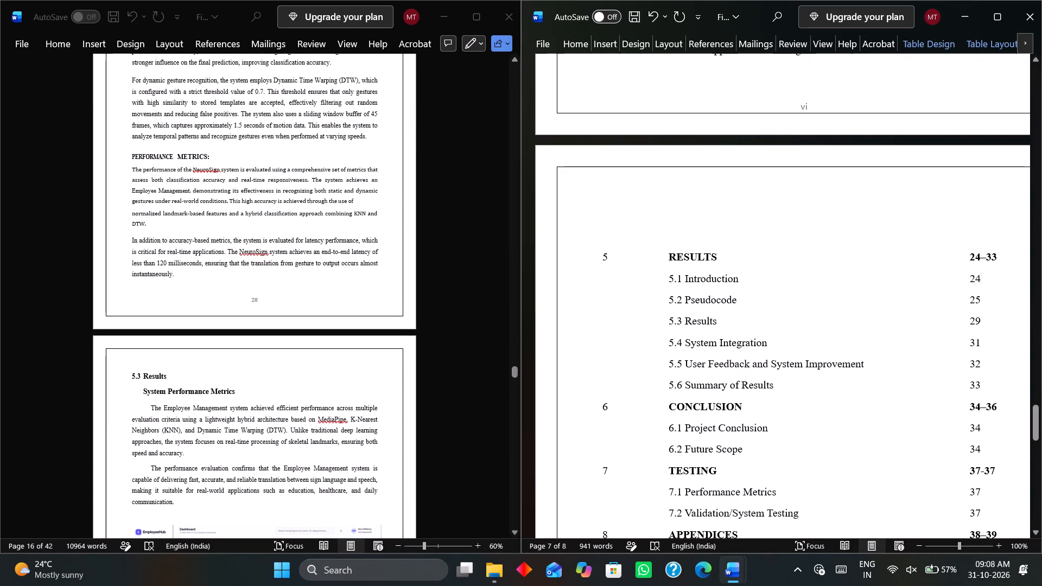
scroll(367, 301, "down", 18)
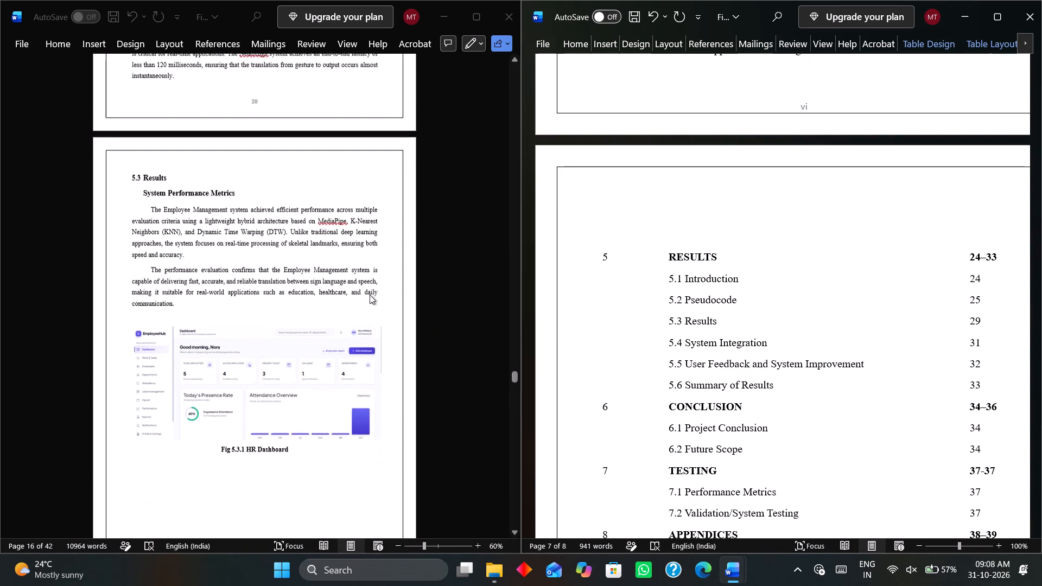
Find section 5.4 in the chapter document and set the contents table page of 5.4 System Integration to 32.
scroll(370, 295, "down", 14)
scroll(373, 286, "down", 14)
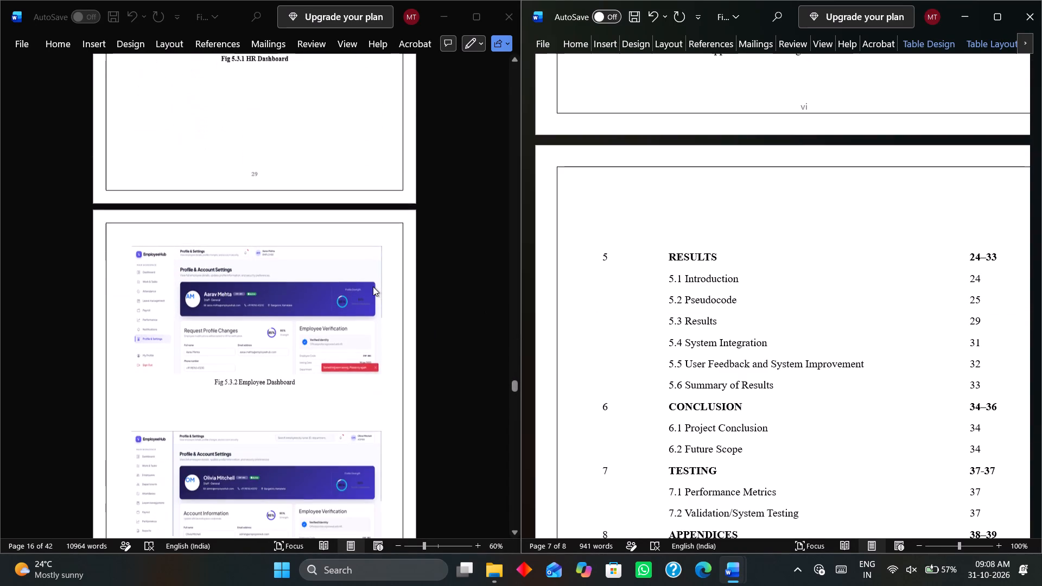
scroll(373, 286, "down", 19)
scroll(373, 286, "down", 9)
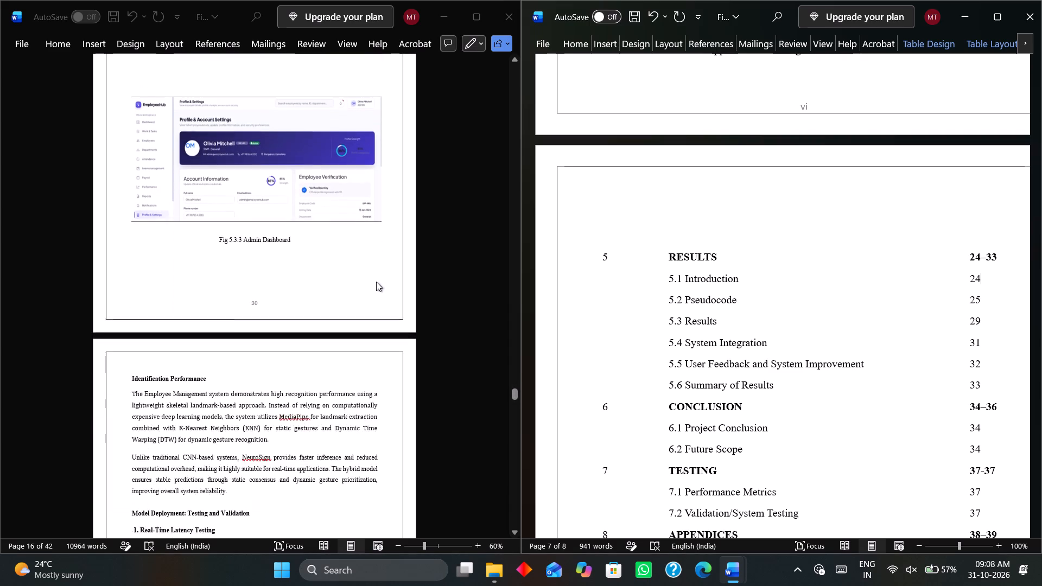
scroll(376, 282, "down", 17)
scroll(376, 282, "down", 6)
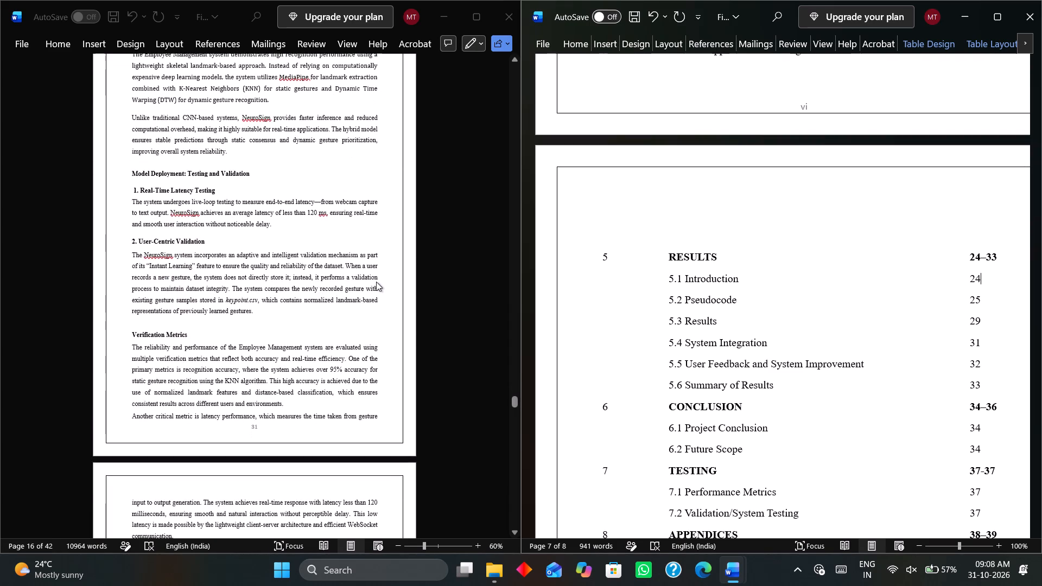
scroll(376, 282, "down", 17)
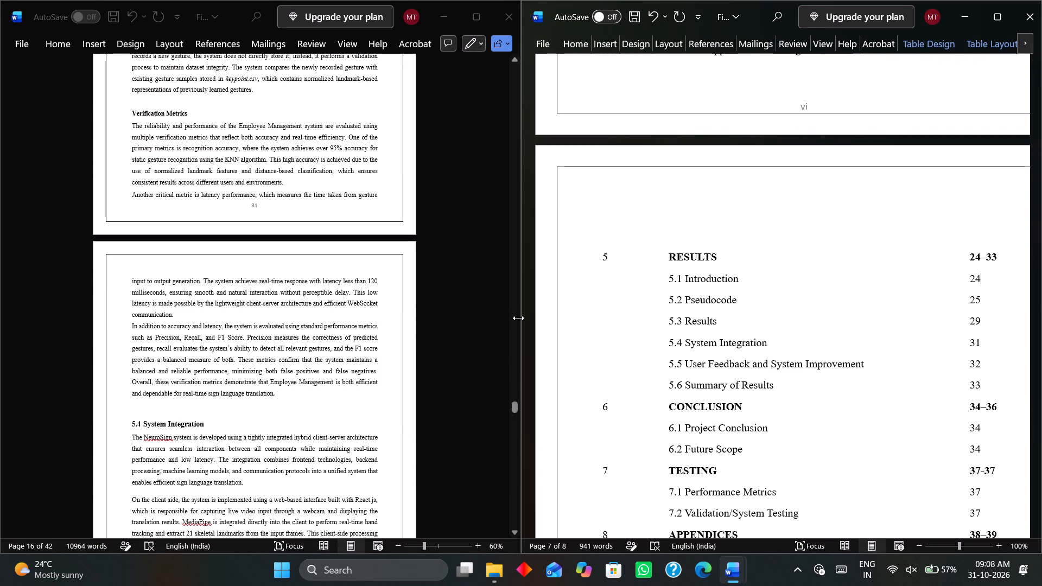
left_click(994, 348)
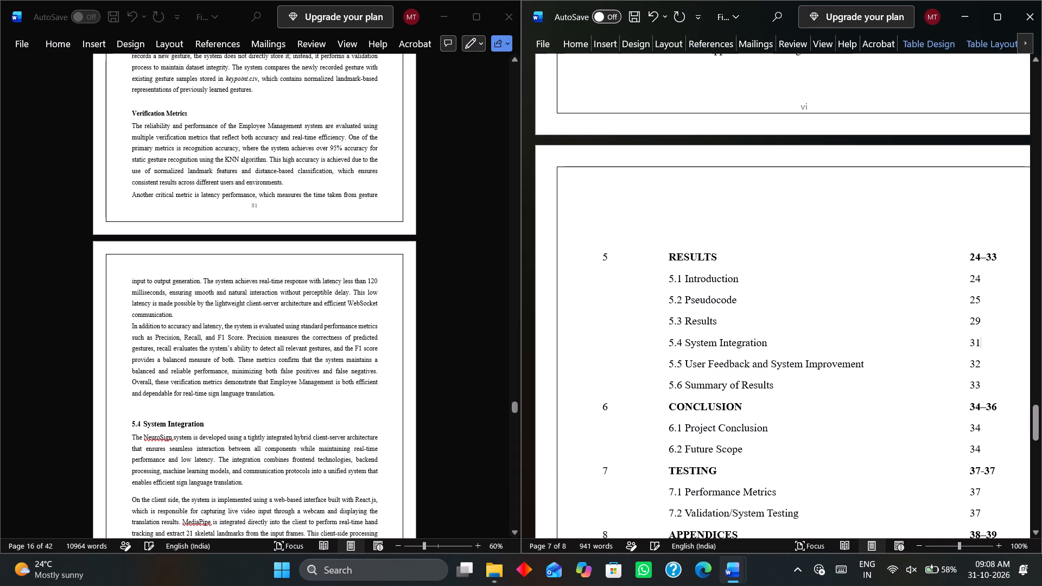
key("BackSpace")
scroll(368, 288, "down", 6)
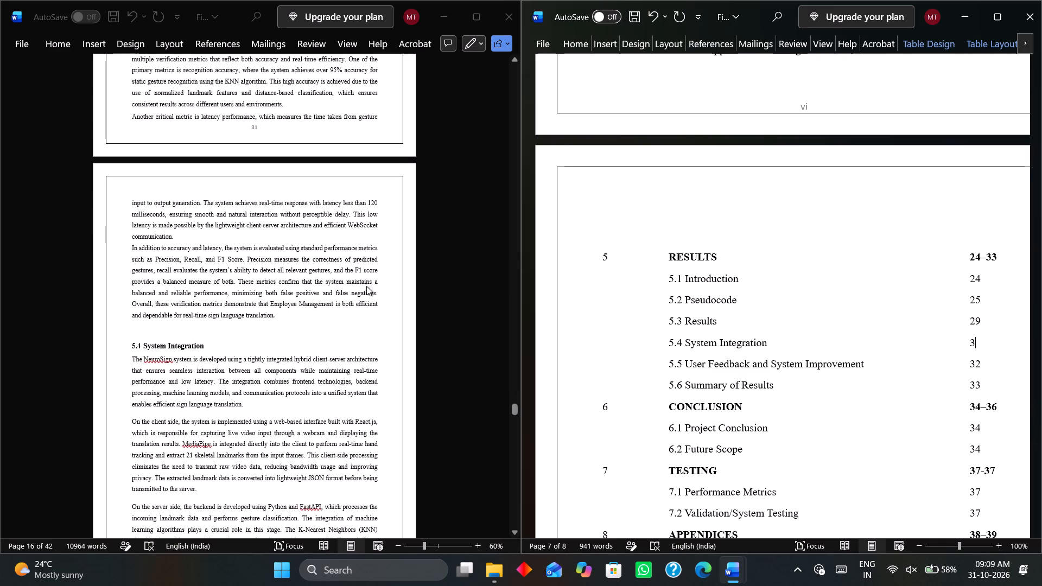
scroll(366, 286, "down", 15)
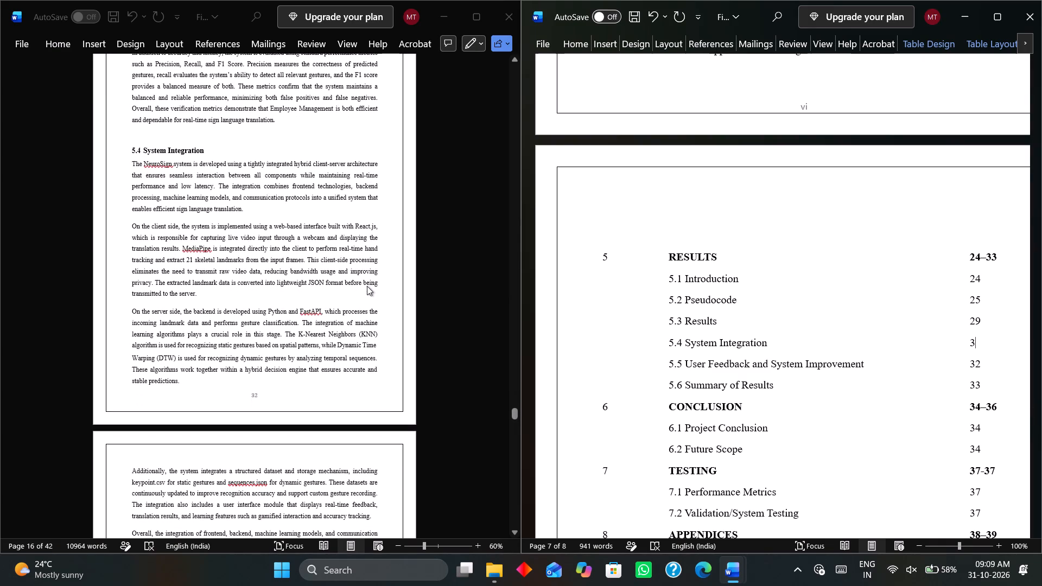
key("2")
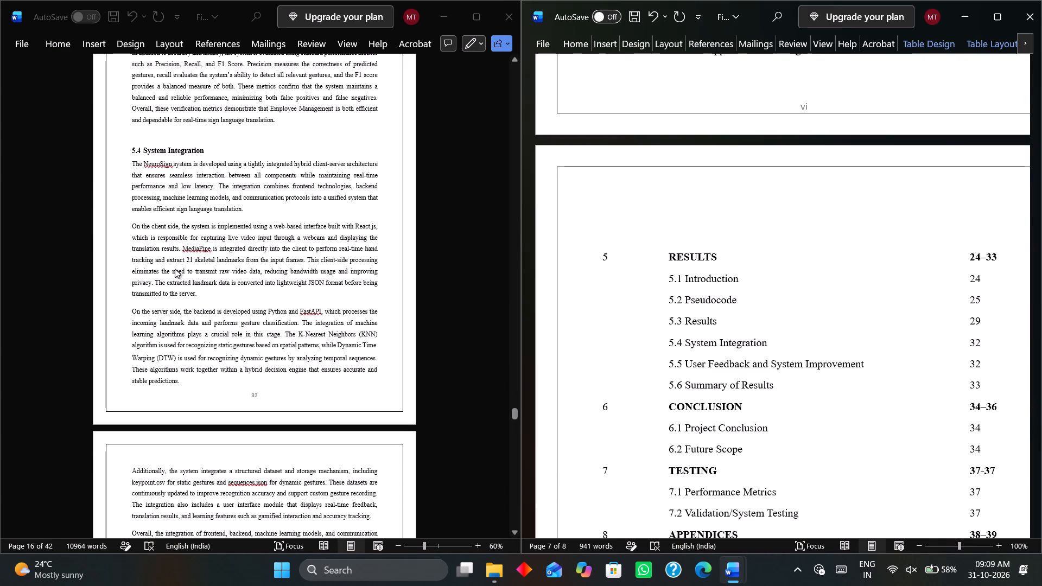
Find section 5.5 in the chapter document and set the contents table page of 5.5 User Feedback and System Improvement to 33.
scroll(223, 253, "down", 8)
scroll(271, 267, "down", 9)
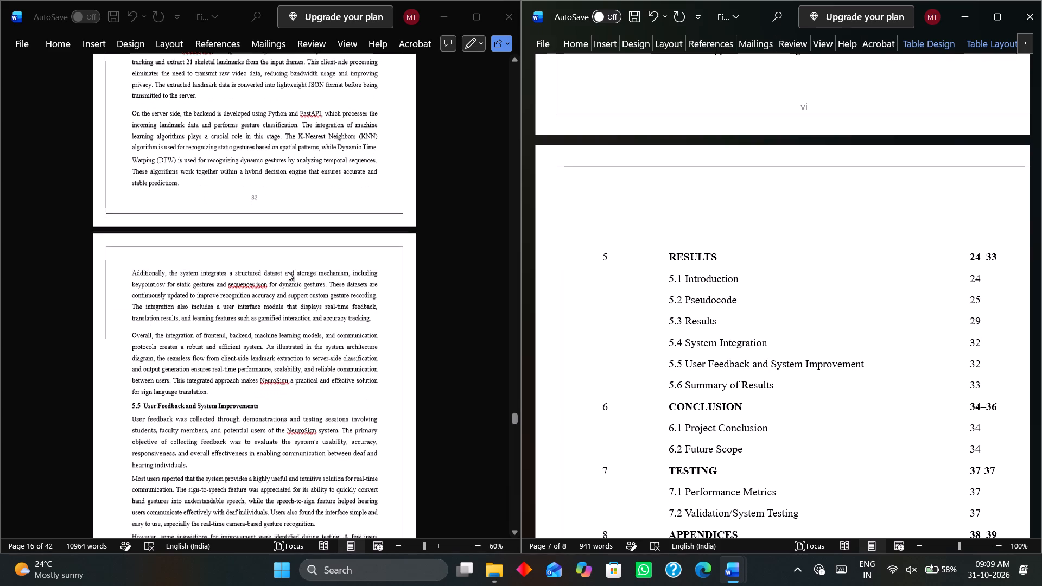
scroll(288, 272, "down", 13)
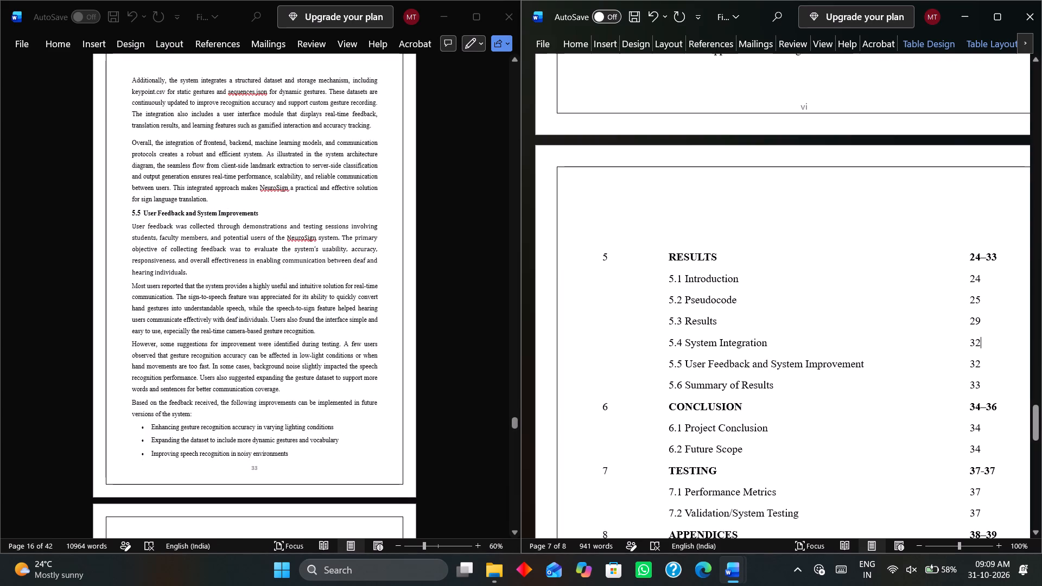
key("Down")
key("BackSpace")
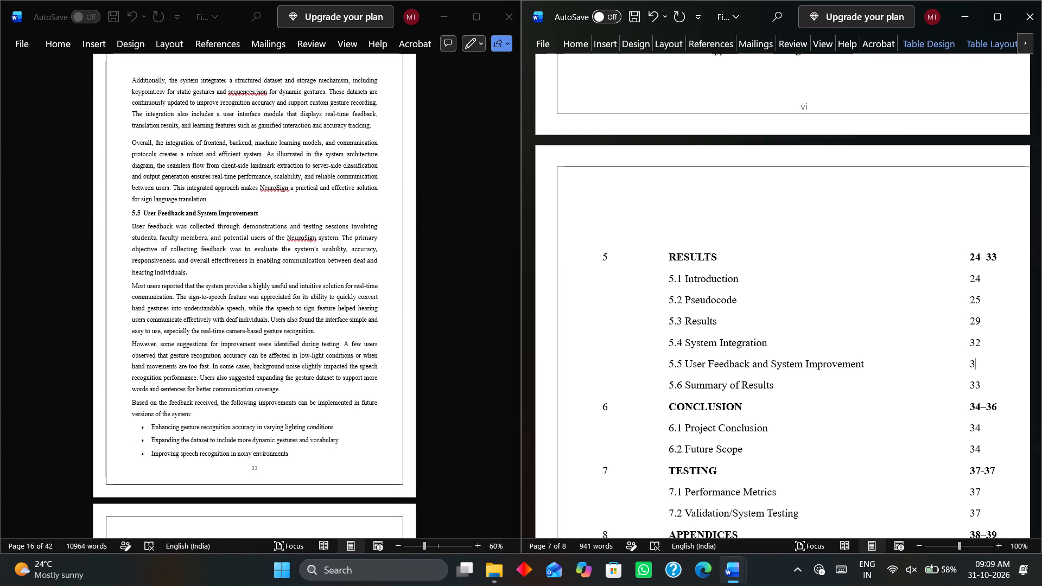
key("3")
Find section 5.6 in the chapter document and set the contents table page of 5.6 Summary of Results to 34.
scroll(390, 299, "down", 19)
scroll(390, 299, "down", 5)
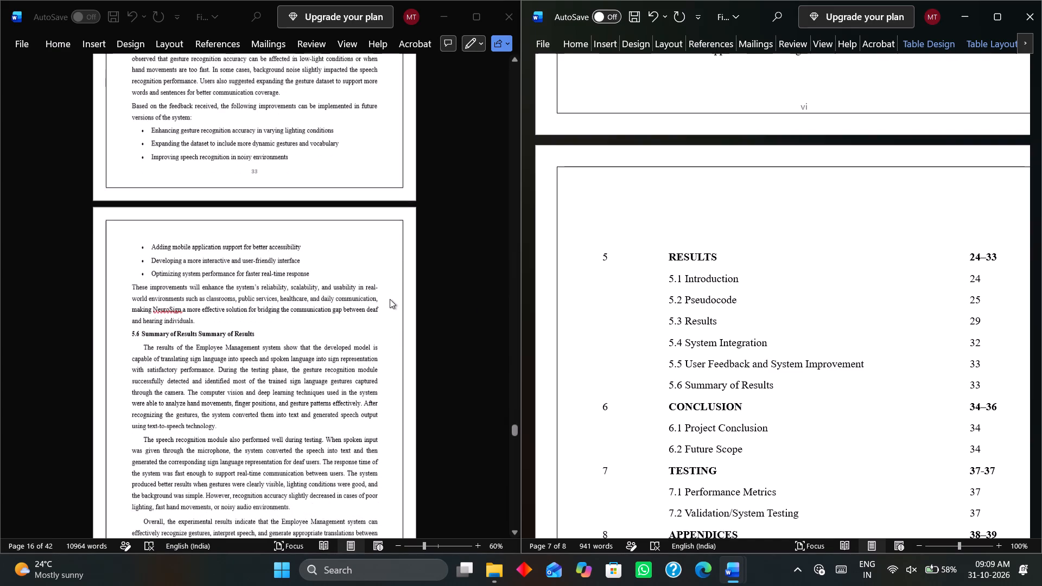
scroll(390, 299, "down", 12)
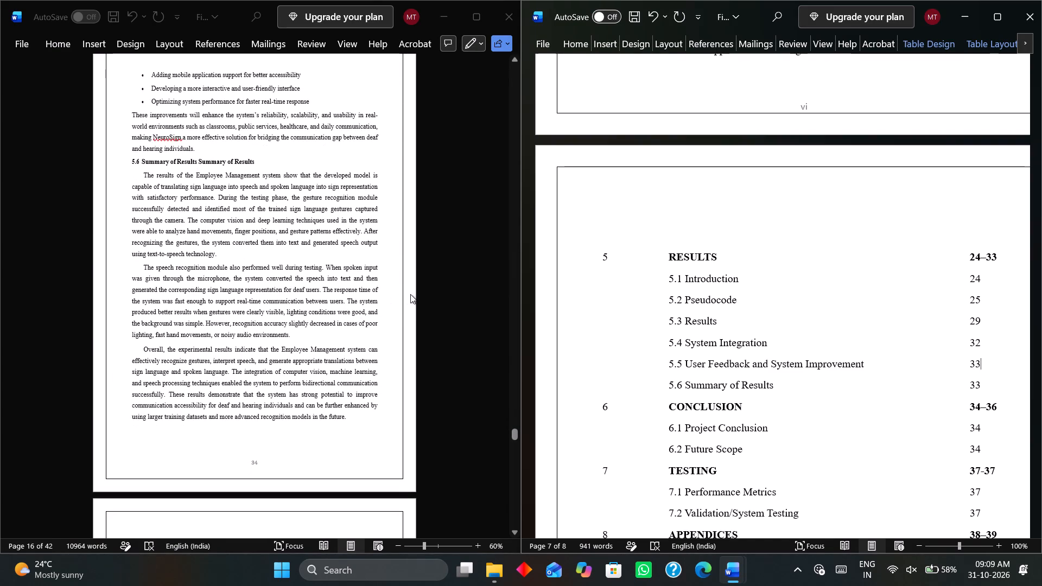
key("Down")
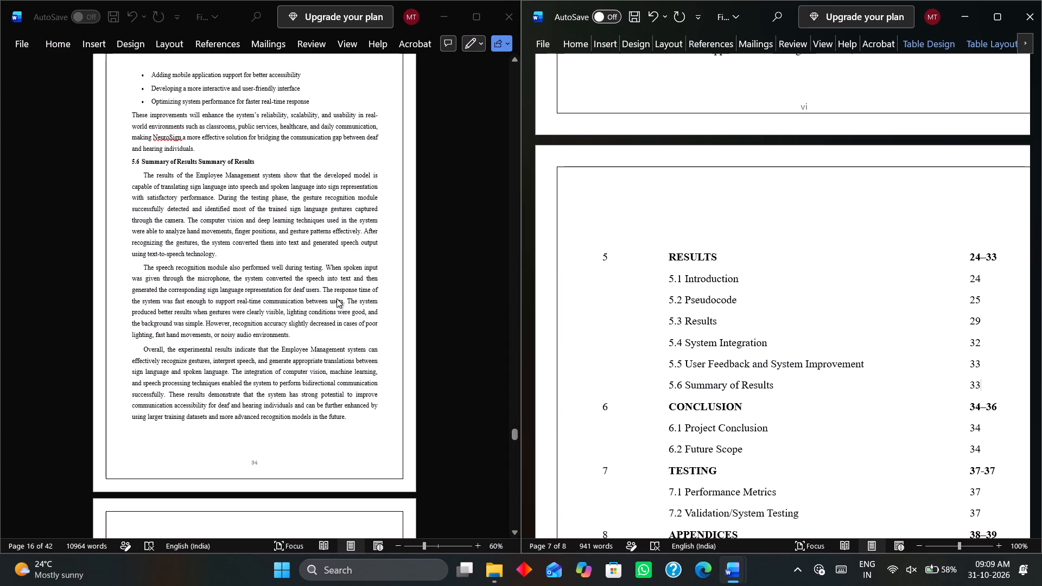
key("BackSpace")
key("4")
Find where Chapter 5 ends in the chapter document and set the end of the RESULTS page range in the contents table to 34.
scroll(339, 286, "down", 9)
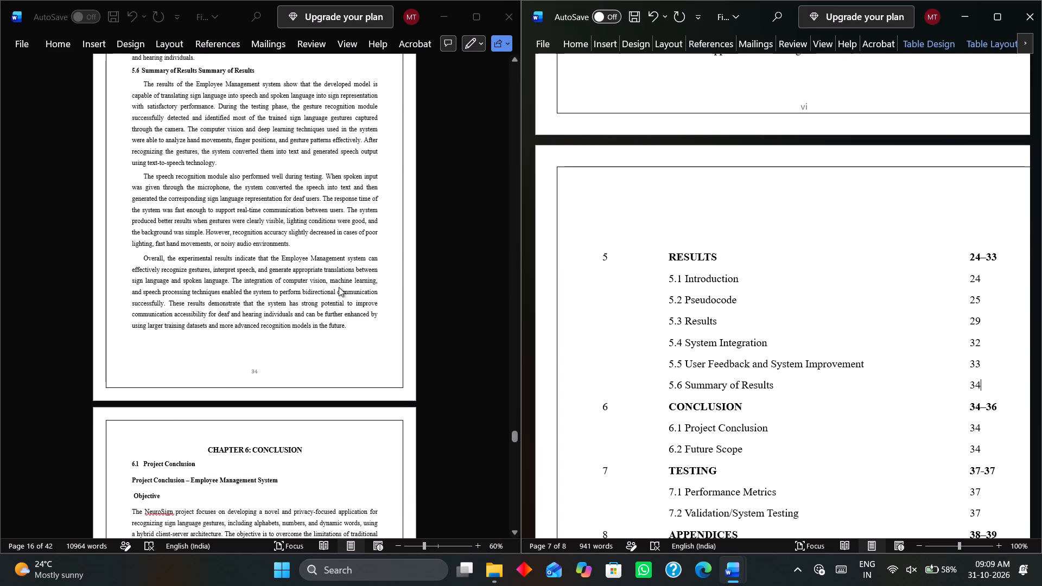
scroll(339, 287, "down", 11)
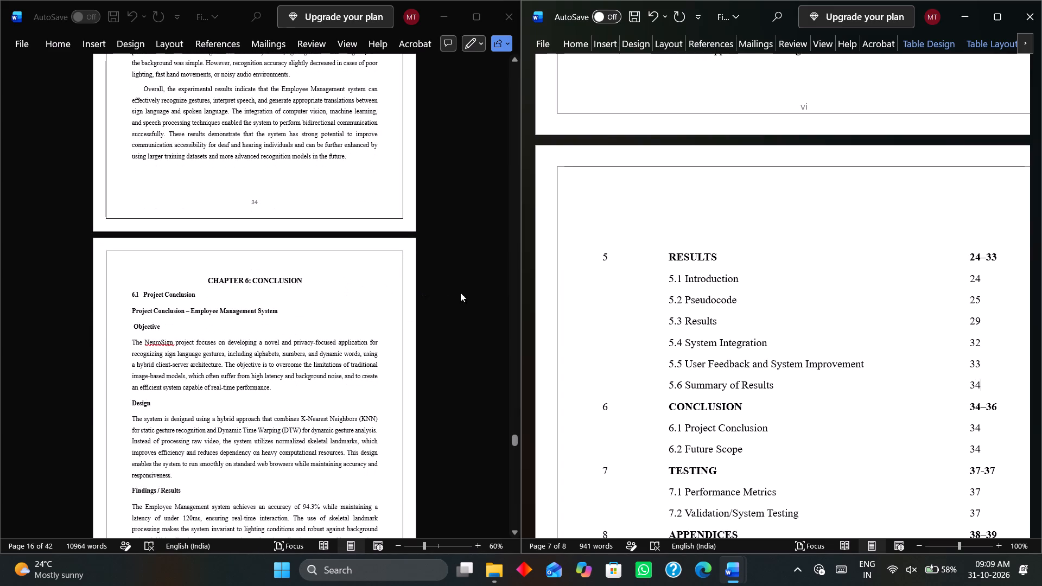
left_click(1008, 264)
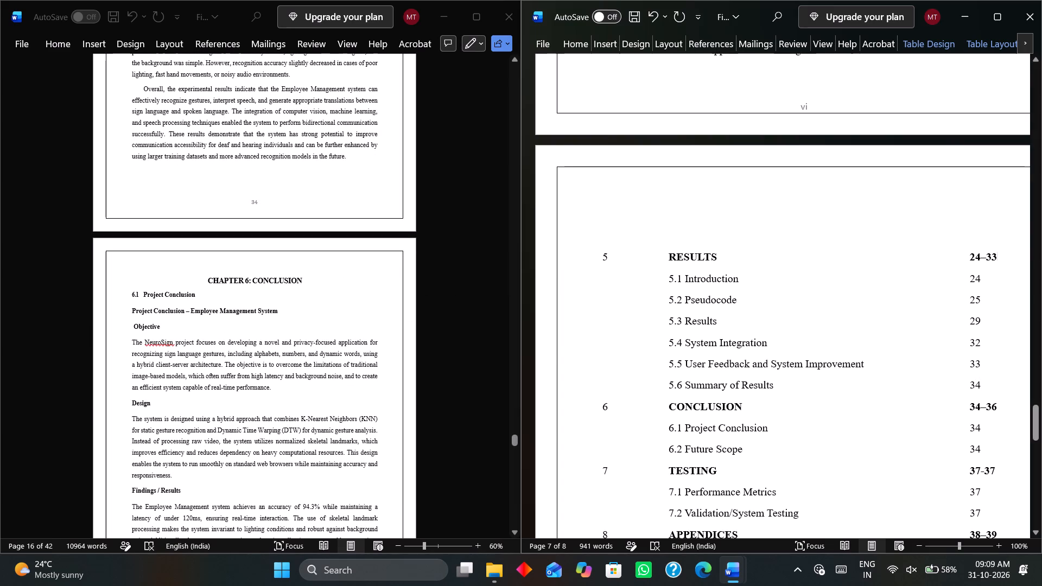
key("BackSpace")
key("4")
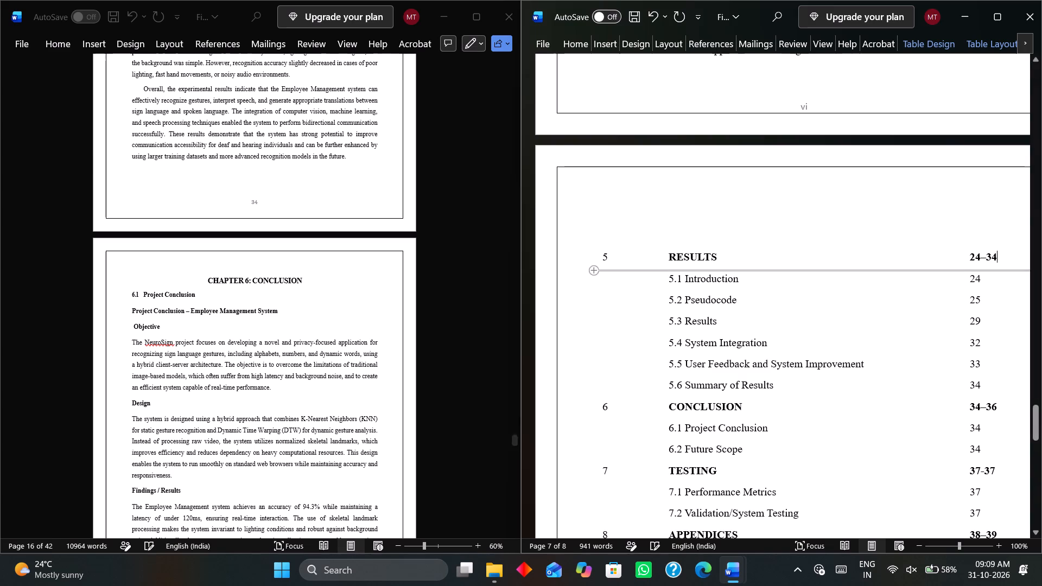
Review Chapter 5 in the chapter document back to its first page, checking section pages against the RESULTS entries in the contents table.
scroll(336, 253, "down", 5)
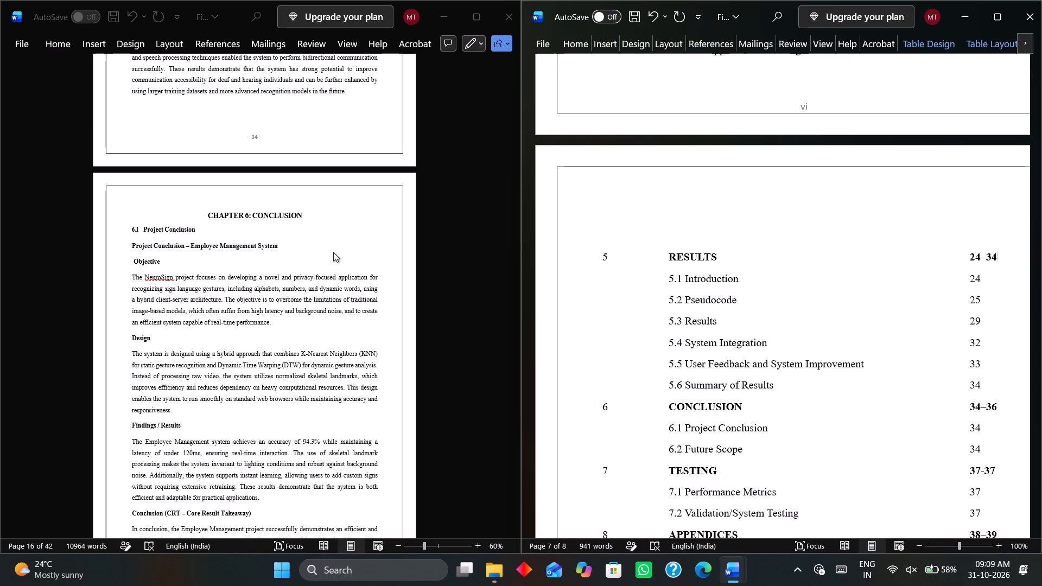
scroll(372, 284, "down", 4)
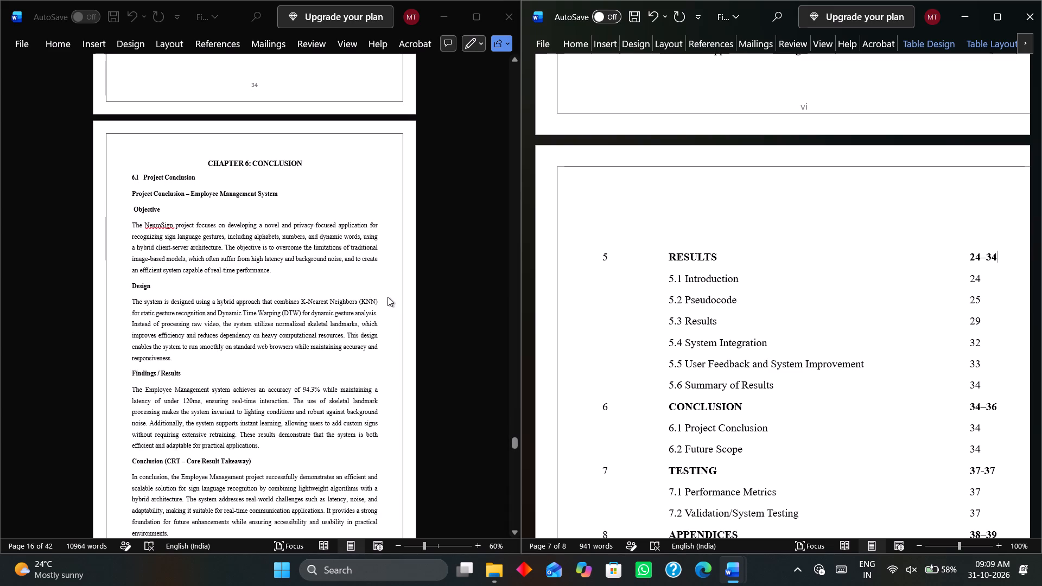
scroll(300, 273, "up", 15)
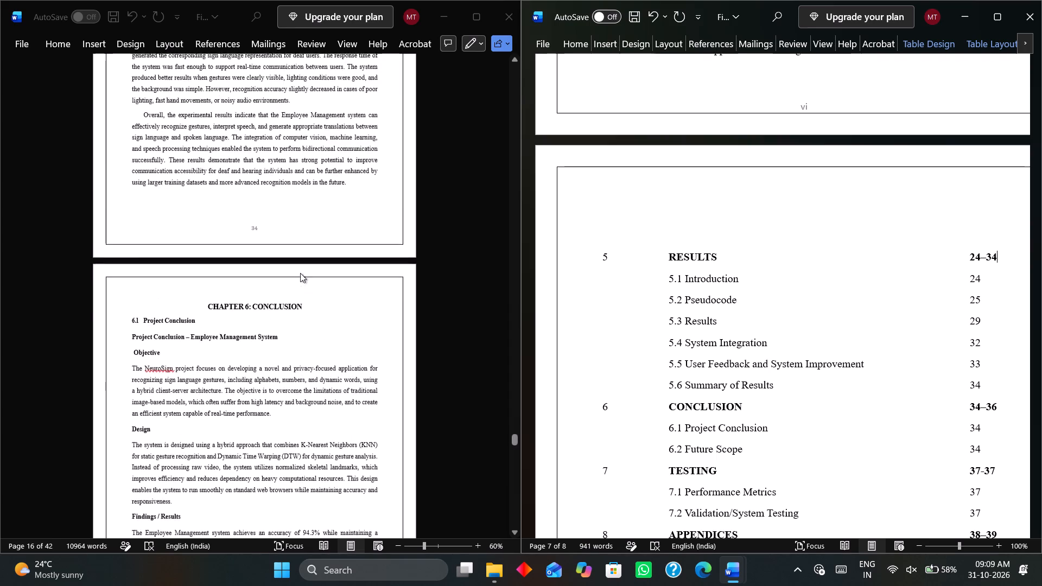
scroll(300, 273, "up", 20)
scroll(300, 273, "up", 20)
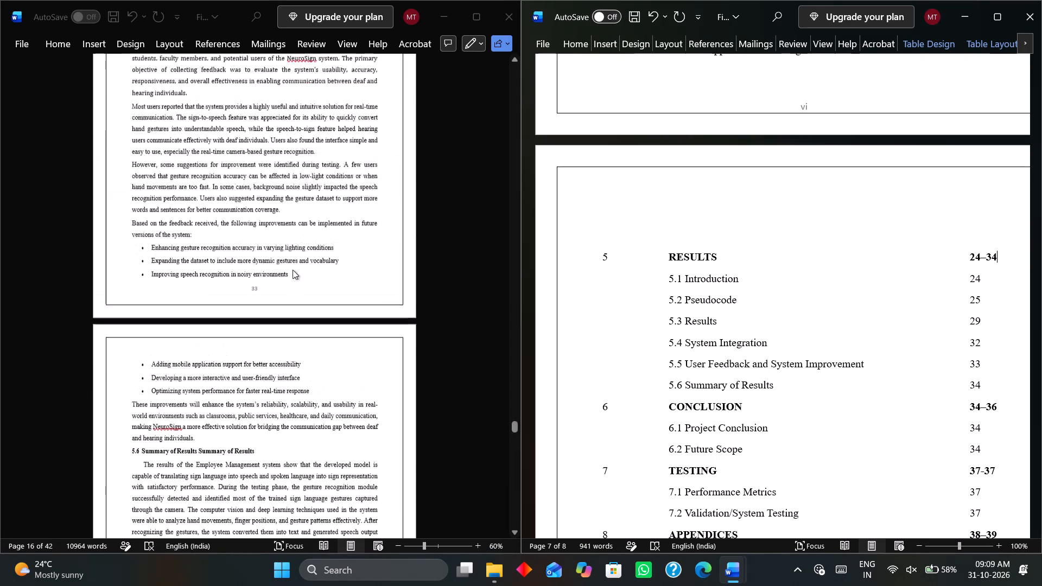
scroll(293, 270, "up", 11)
scroll(285, 263, "down", 1)
scroll(287, 264, "up", 20)
scroll(287, 264, "up", 8)
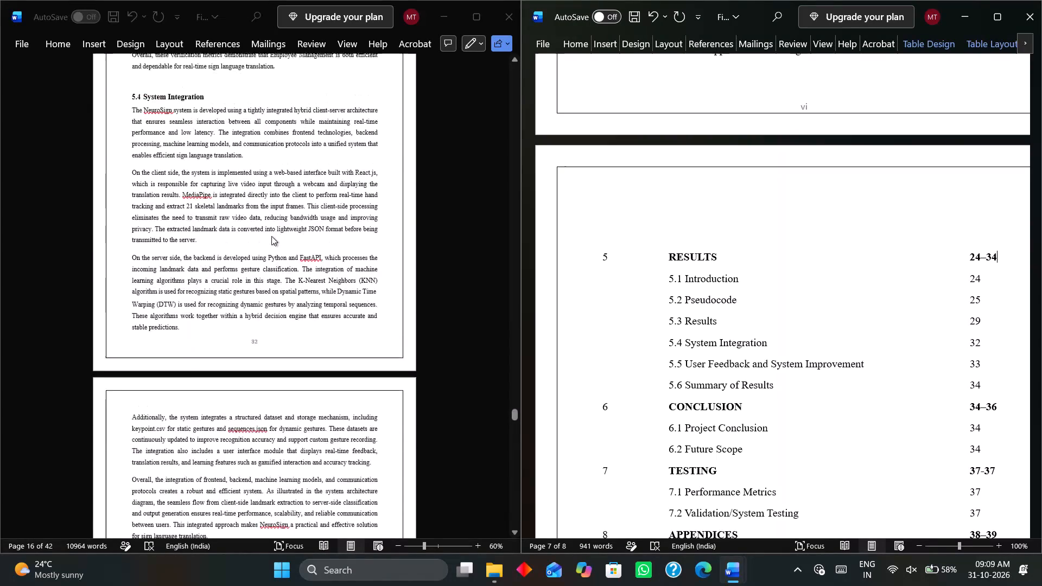
scroll(271, 236, "up", 20)
scroll(271, 236, "up", 20)
scroll(271, 236, "up", 3)
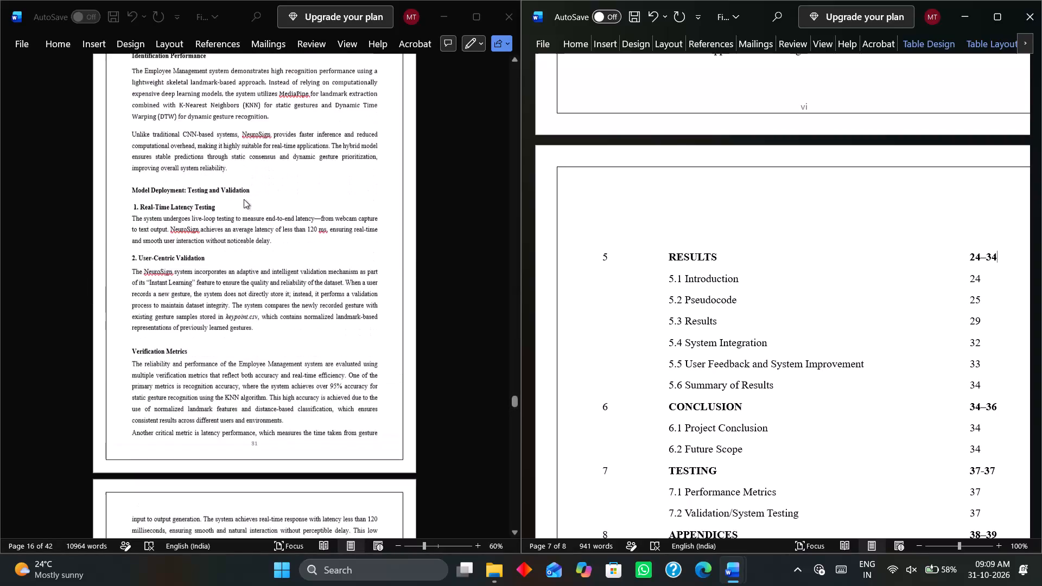
scroll(244, 199, "up", 20)
scroll(243, 196, "down", 1)
scroll(243, 196, "up", 17)
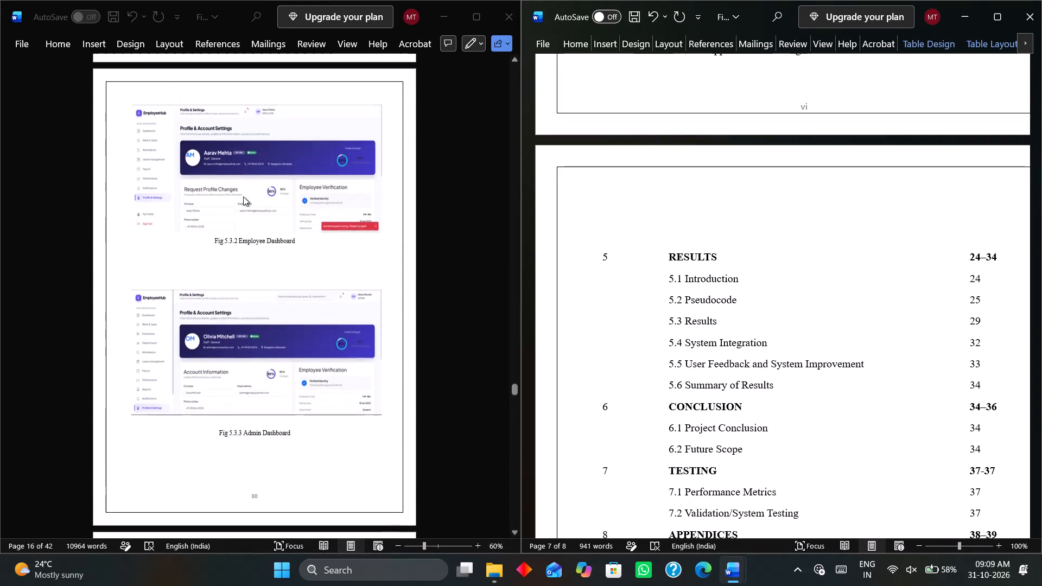
scroll(243, 196, "up", 20)
scroll(243, 196, "up", 17)
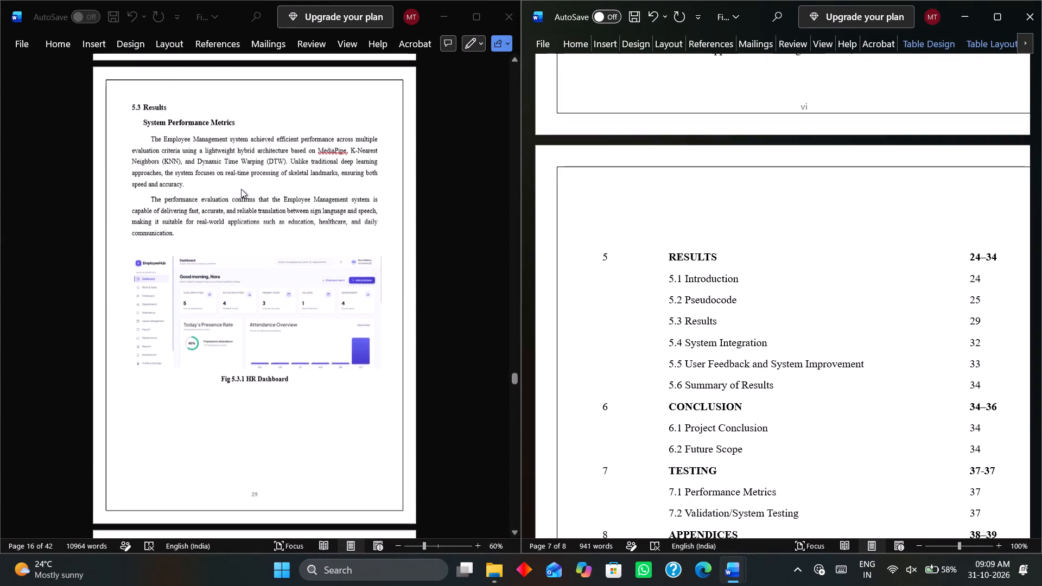
scroll(241, 189, "up", 20)
scroll(241, 189, "up", 15)
scroll(239, 186, "down", 1)
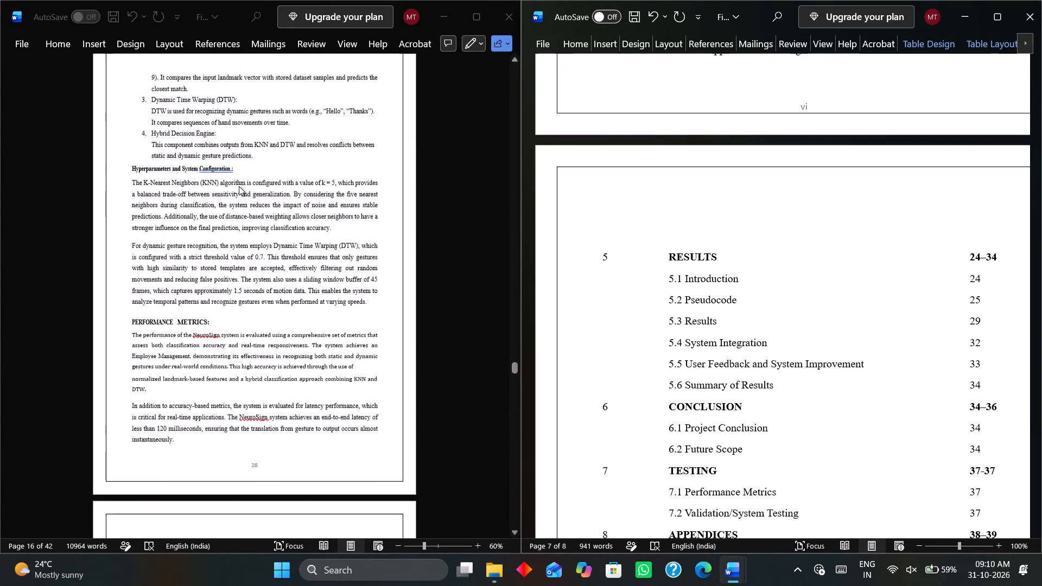
scroll(239, 186, "up", 13)
scroll(239, 186, "down", 1)
scroll(239, 186, "up", 16)
scroll(239, 186, "down", 1)
scroll(239, 186, "up", 4)
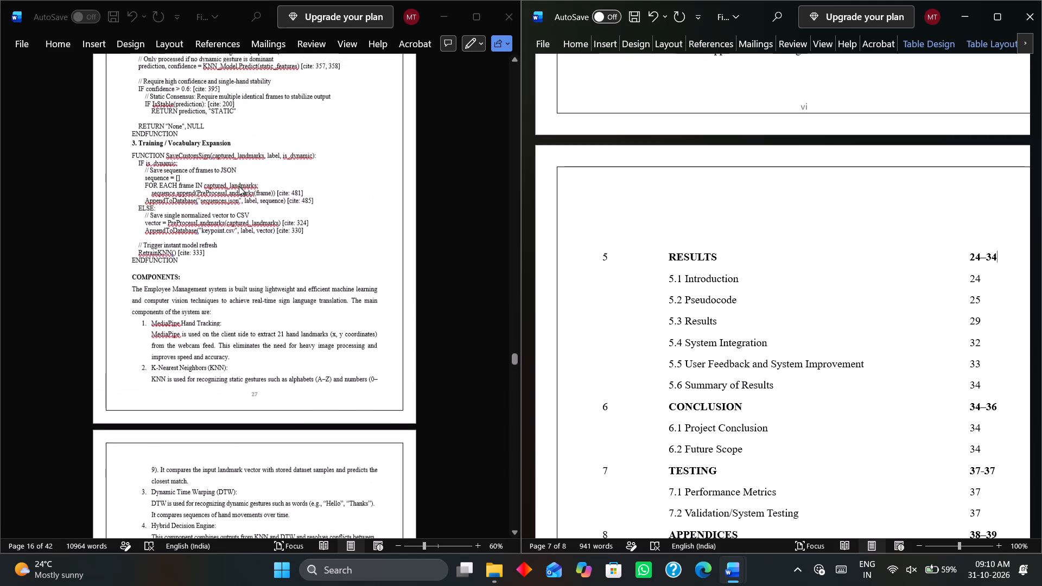
scroll(239, 186, "up", 20)
scroll(239, 186, "up", 10)
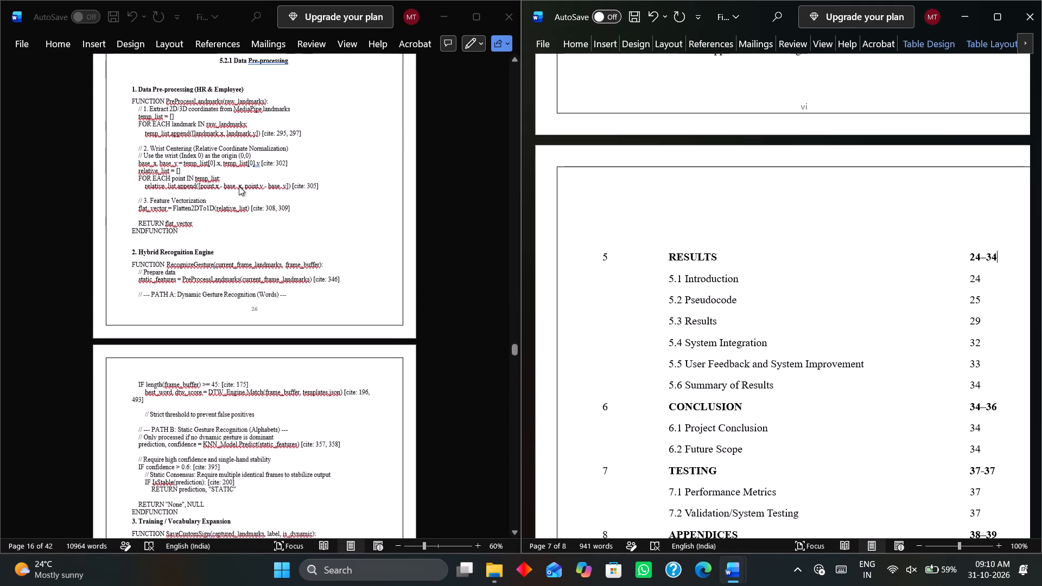
scroll(239, 186, "up", 5)
scroll(239, 186, "up", 20)
scroll(239, 186, "up", 2)
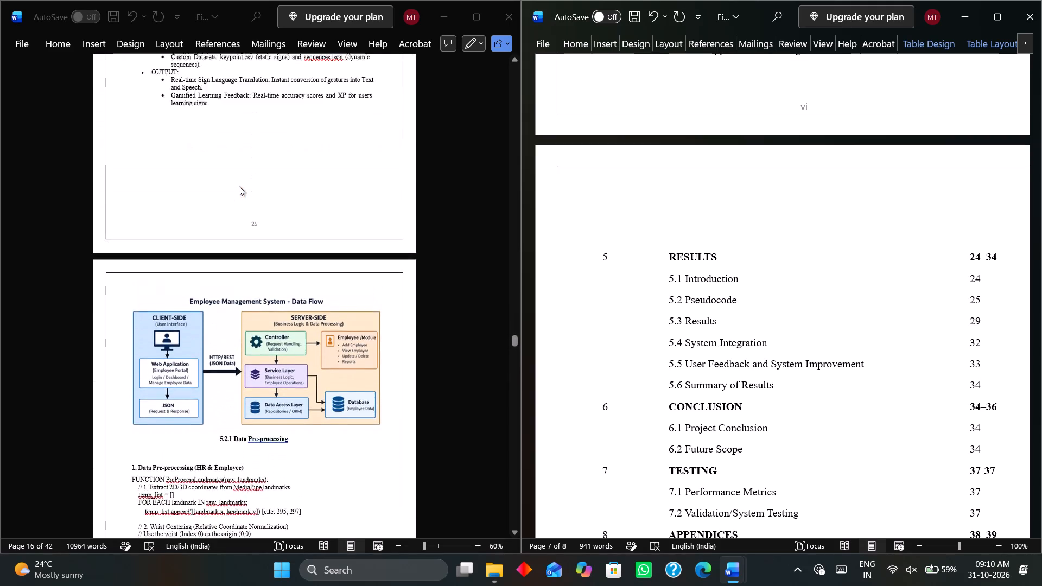
scroll(239, 186, "up", 20)
scroll(239, 186, "up", 12)
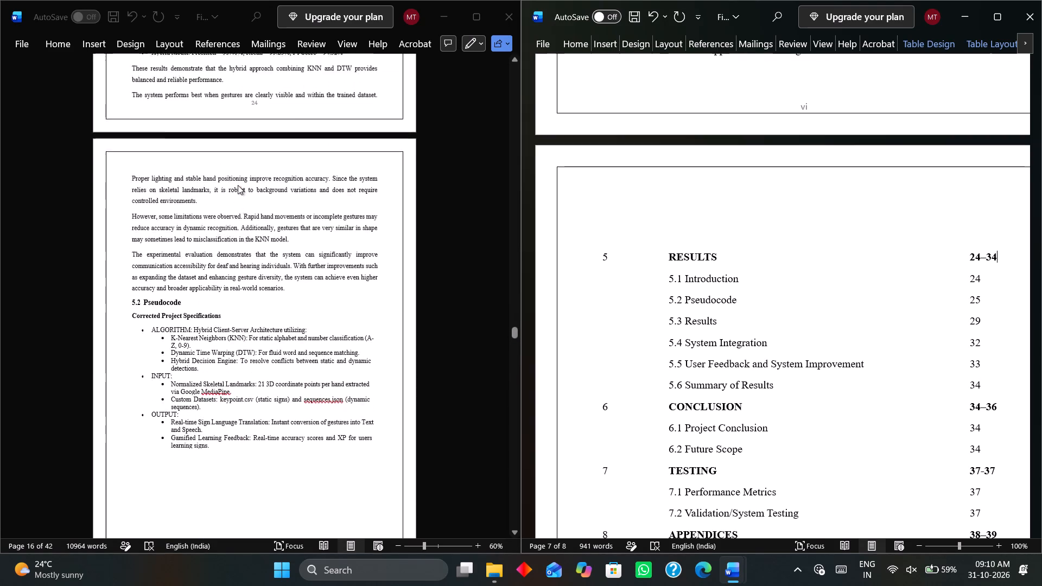
scroll(238, 185, "up", 20)
scroll(238, 185, "up", 12)
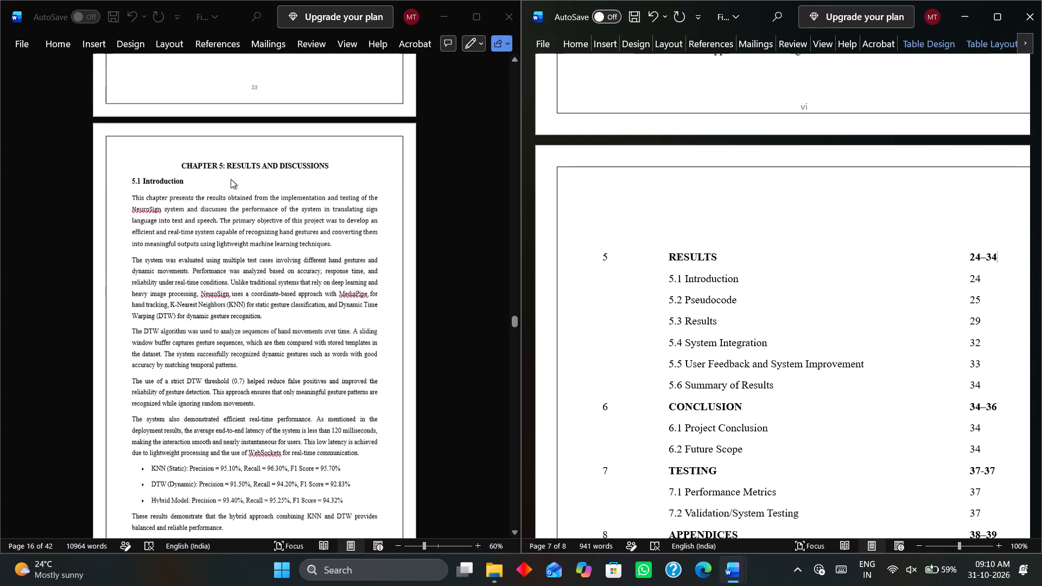
scroll(231, 179, "up", 1)
Recheck the pages of sections 5.2 to 5.6 in the chapter document, continuing through to the Chapter 6 heading.
scroll(231, 179, "down", 20)
scroll(231, 179, "down", 18)
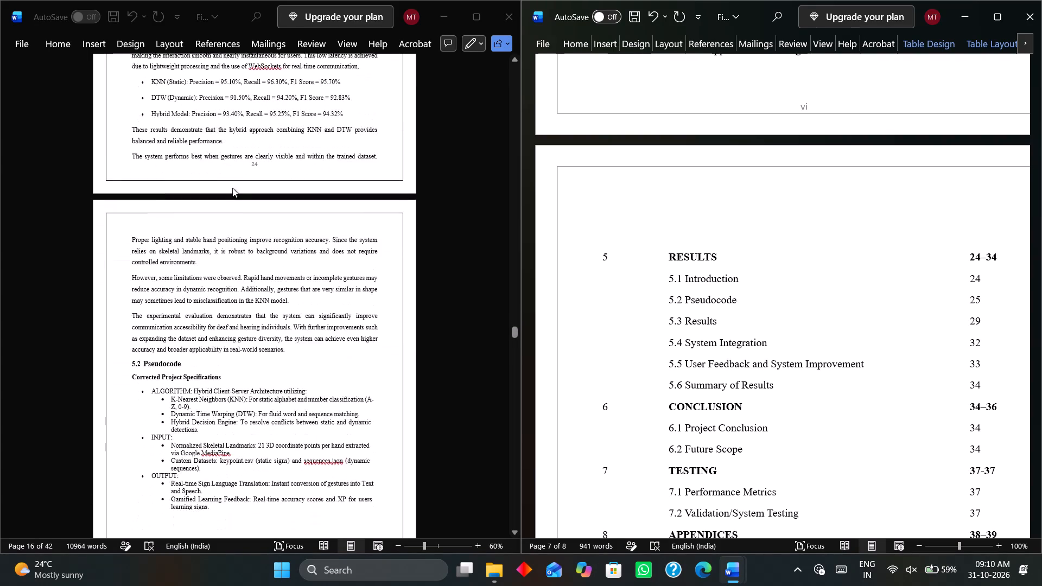
scroll(232, 188, "down", 20)
scroll(232, 188, "down", 20)
scroll(232, 188, "down", 10)
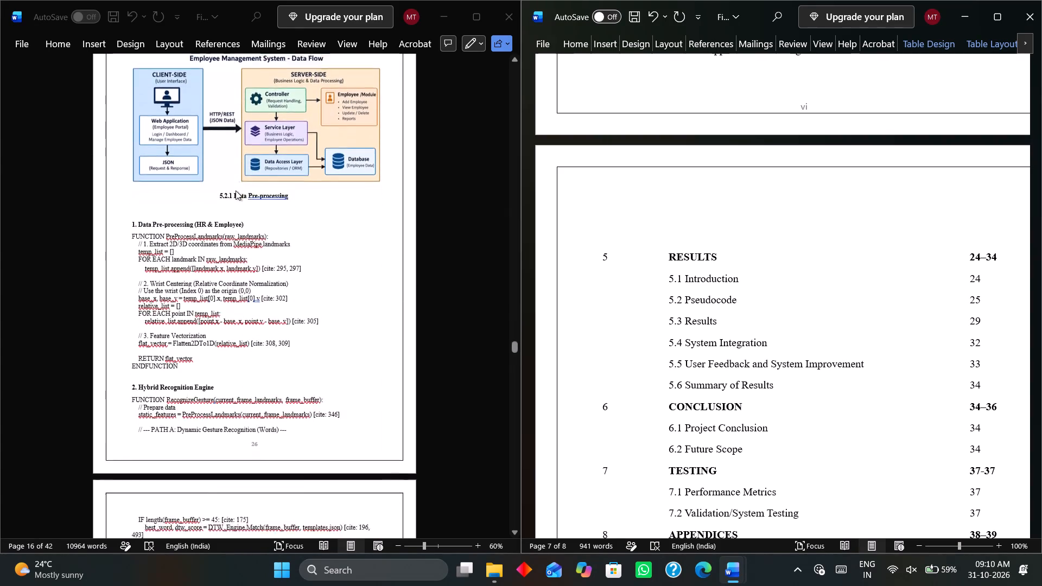
scroll(236, 190, "down", 20)
scroll(236, 190, "down", 20)
scroll(236, 190, "down", 10)
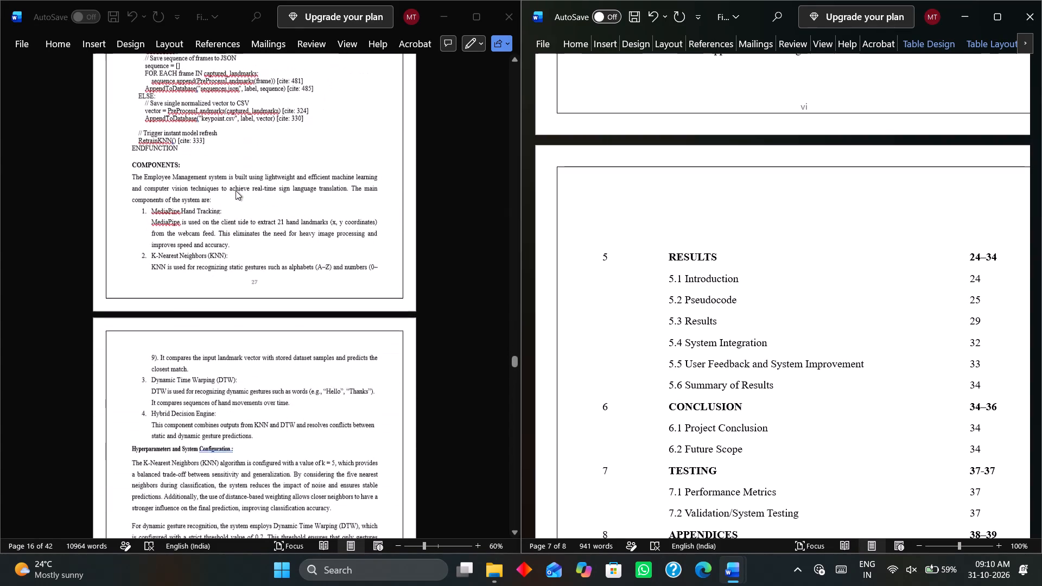
scroll(236, 190, "down", 20)
scroll(236, 190, "down", 20)
scroll(236, 190, "down", 9)
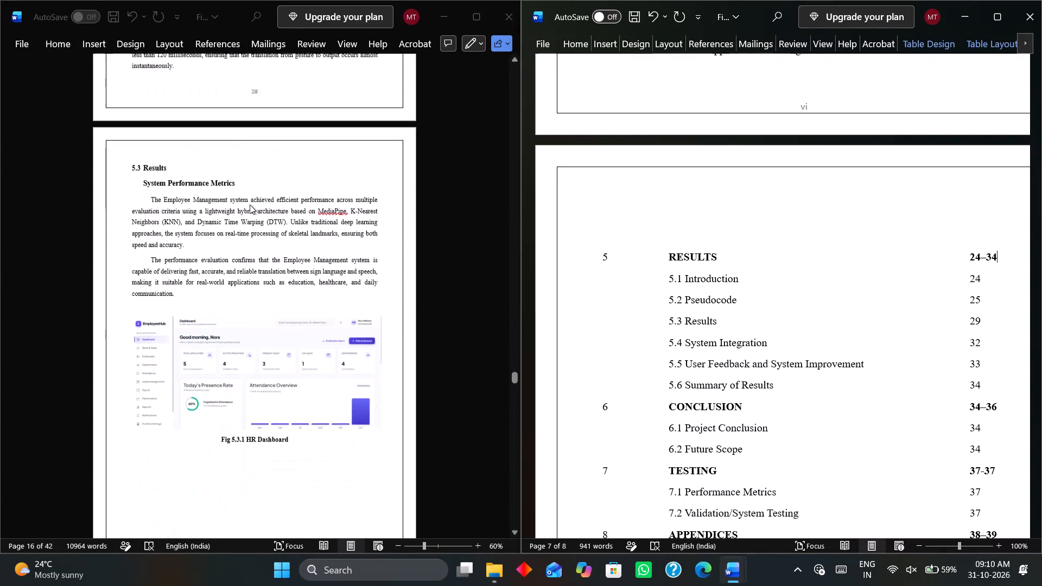
scroll(250, 205, "down", 15)
scroll(247, 205, "up", 1)
scroll(247, 205, "down", 20)
scroll(247, 205, "down", 12)
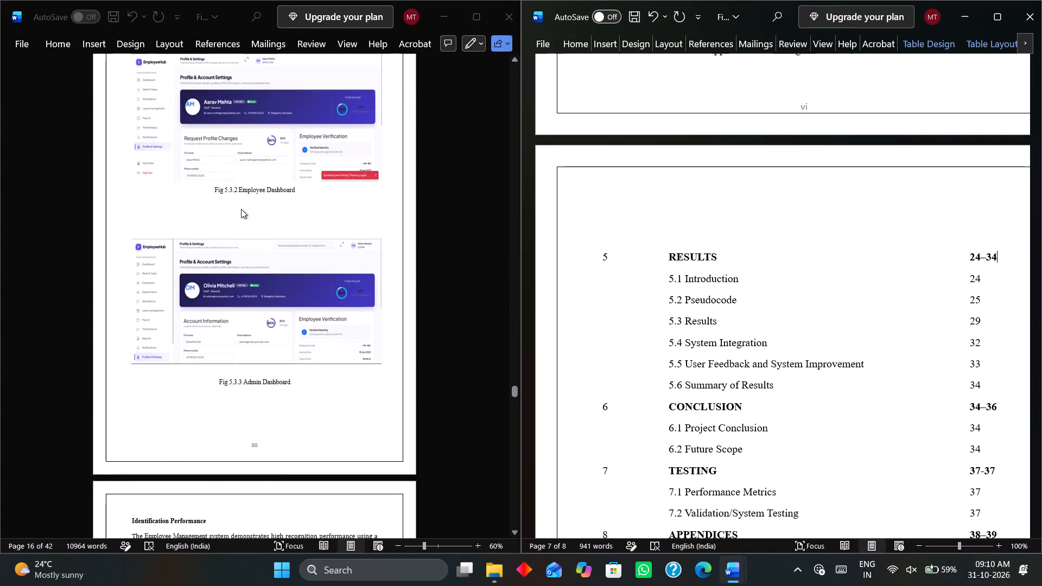
scroll(241, 209, "down", 20)
scroll(241, 209, "down", 20)
scroll(241, 209, "down", 9)
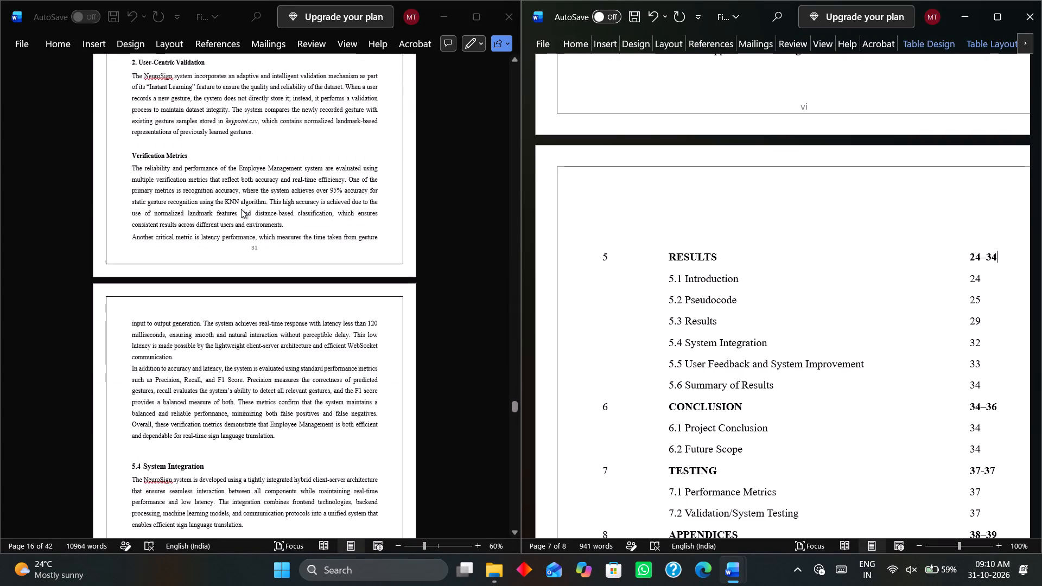
scroll(241, 209, "down", 20)
scroll(241, 209, "down", 20)
scroll(241, 209, "down", 9)
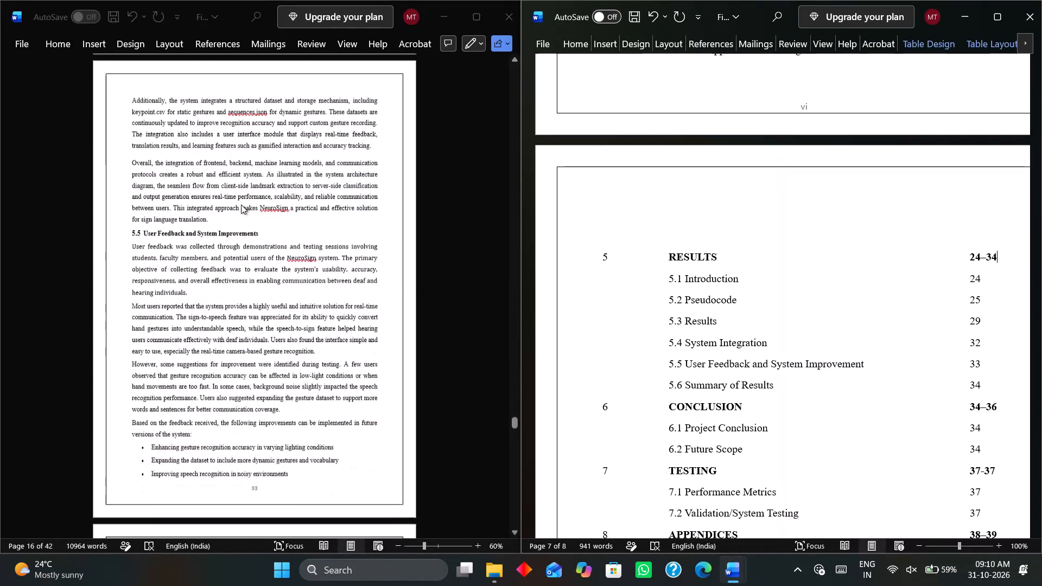
scroll(241, 205, "down", 20)
scroll(241, 205, "down", 20)
scroll(241, 205, "down", 9)
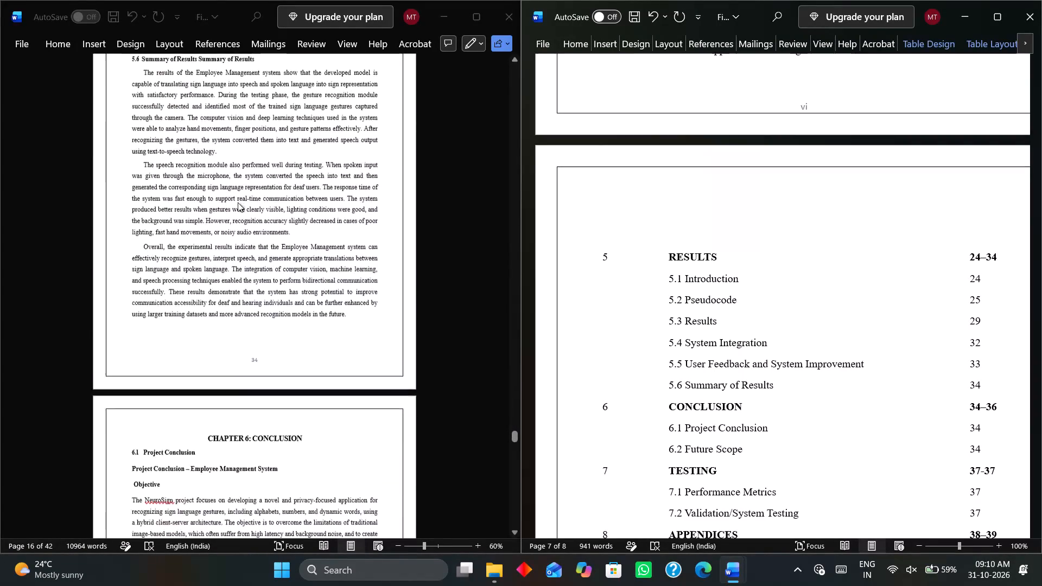
scroll(238, 202, "down", 12)
Find the page where Chapter 6 starts and set the start of the CONCLUSION page range in the contents table to 35.
left_click(310, 213)
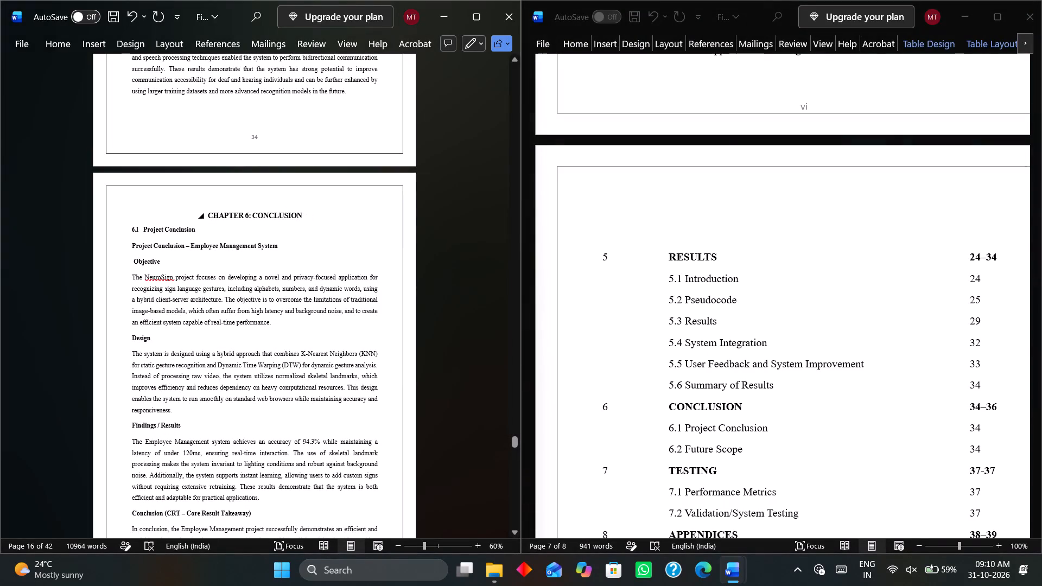
left_click(302, 213)
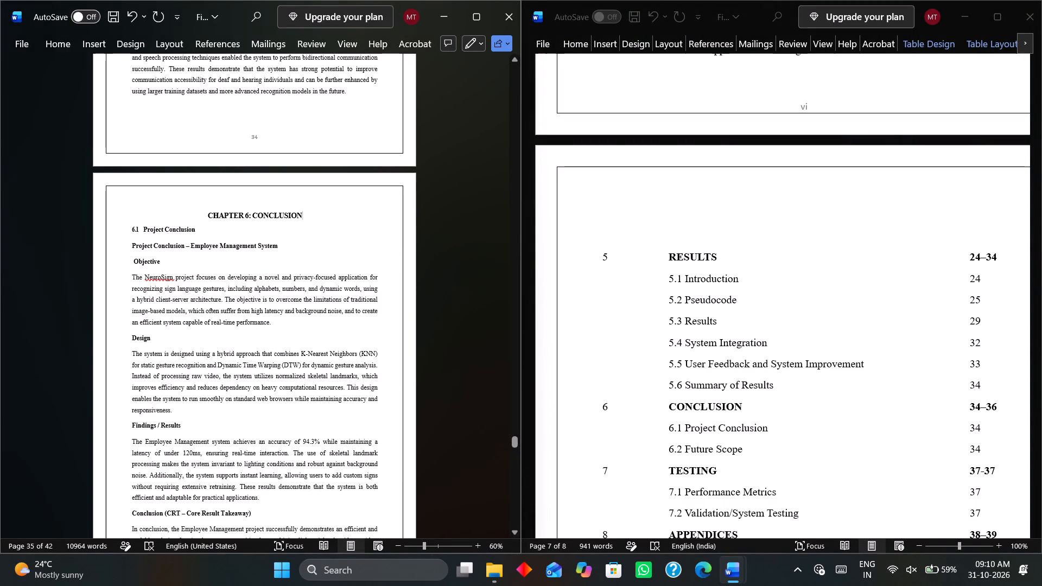
scroll(317, 205, "down", 3)
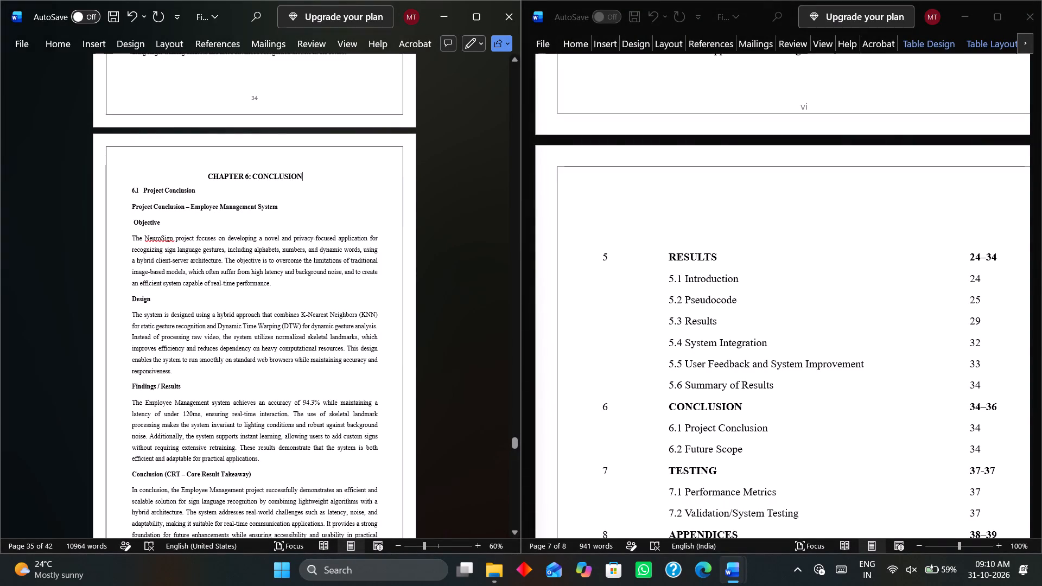
left_click(195, 192)
left_click(236, 211)
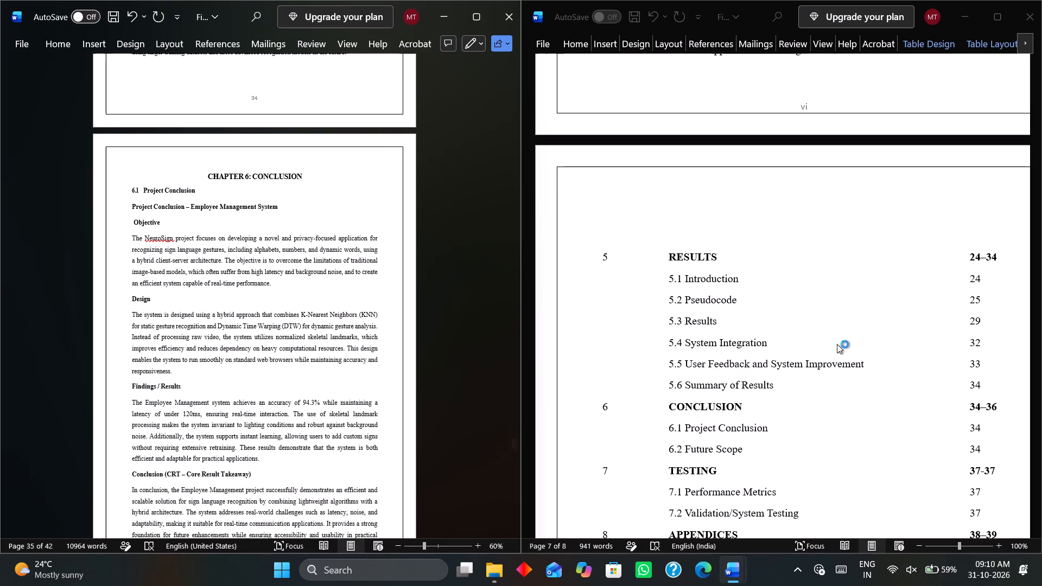
scroll(837, 344, "down", 4)
scroll(416, 231, "down", 4)
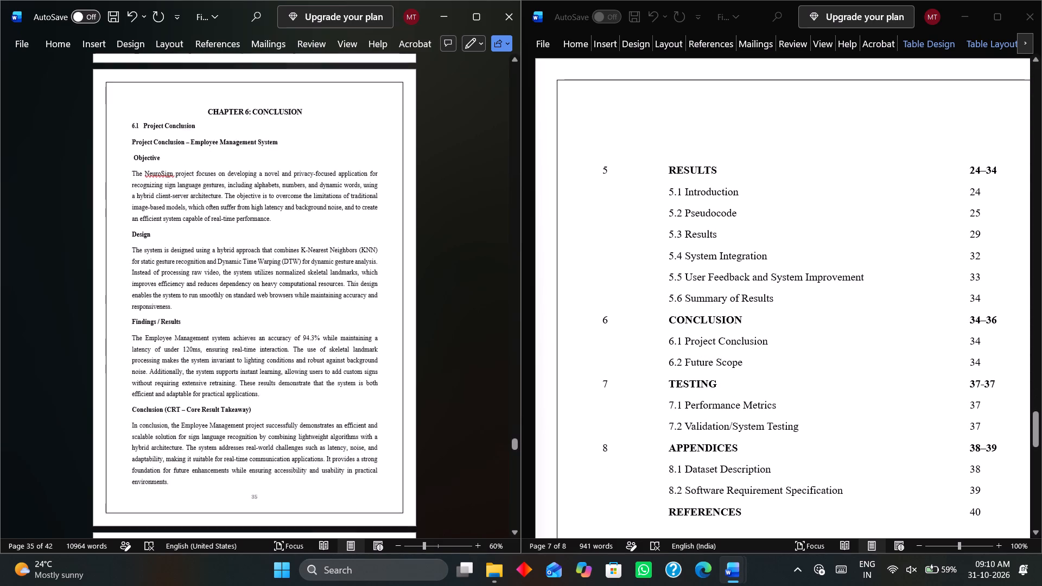
scroll(416, 231, "down", 2)
scroll(412, 231, "up", 2)
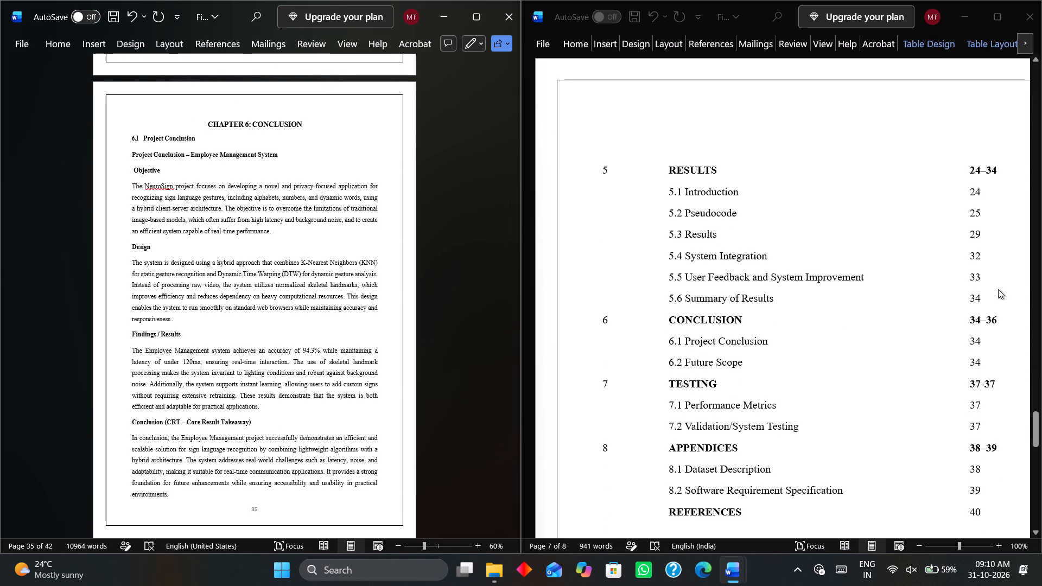
left_click(974, 321)
left_click(980, 320)
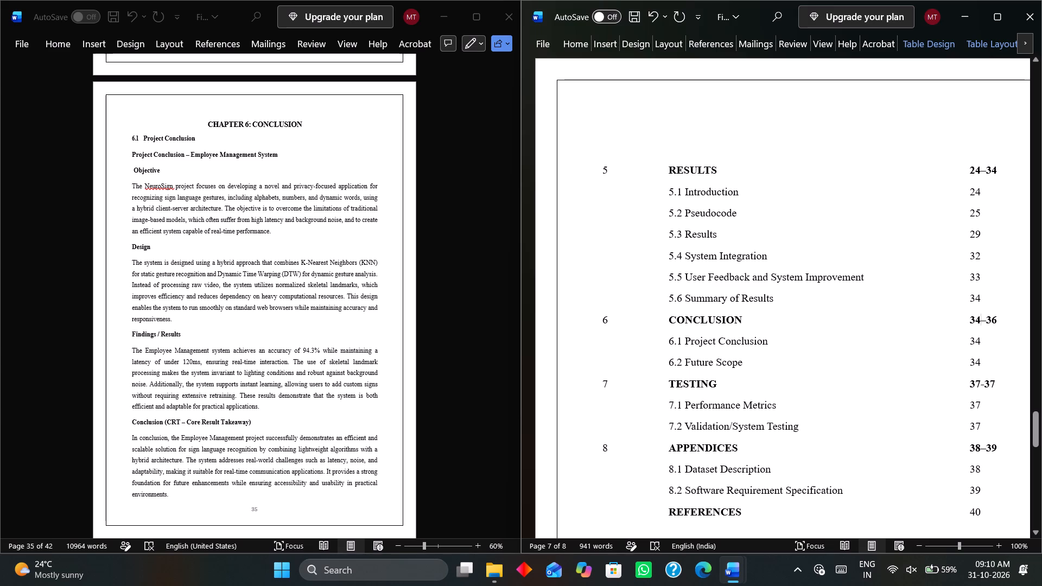
key("BackSpace")
key("5")
Set the contents table page of 6.1 Project Conclusion to 35.
key("Down")
key("BackSpace")
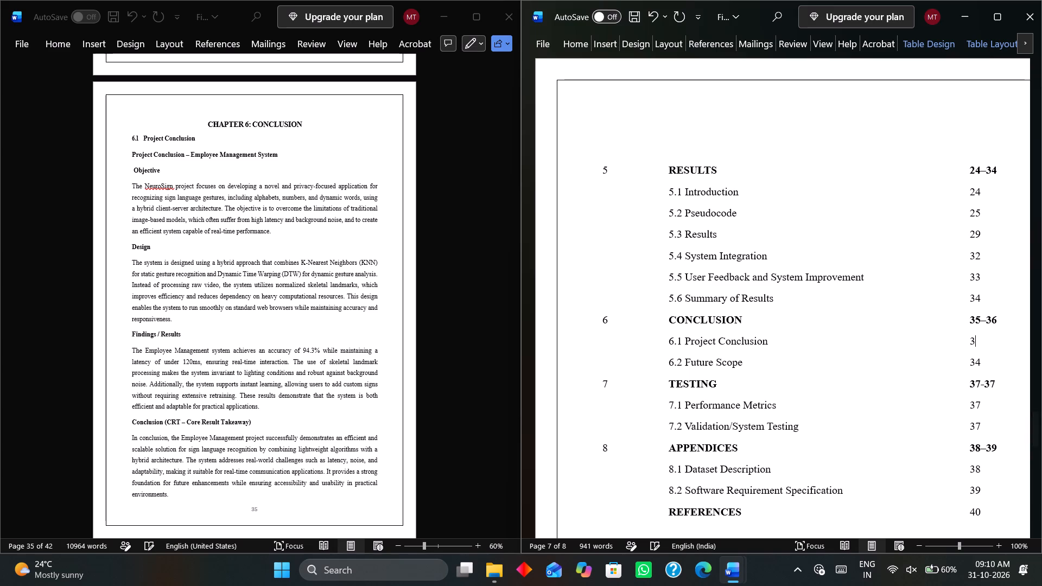
key("5")
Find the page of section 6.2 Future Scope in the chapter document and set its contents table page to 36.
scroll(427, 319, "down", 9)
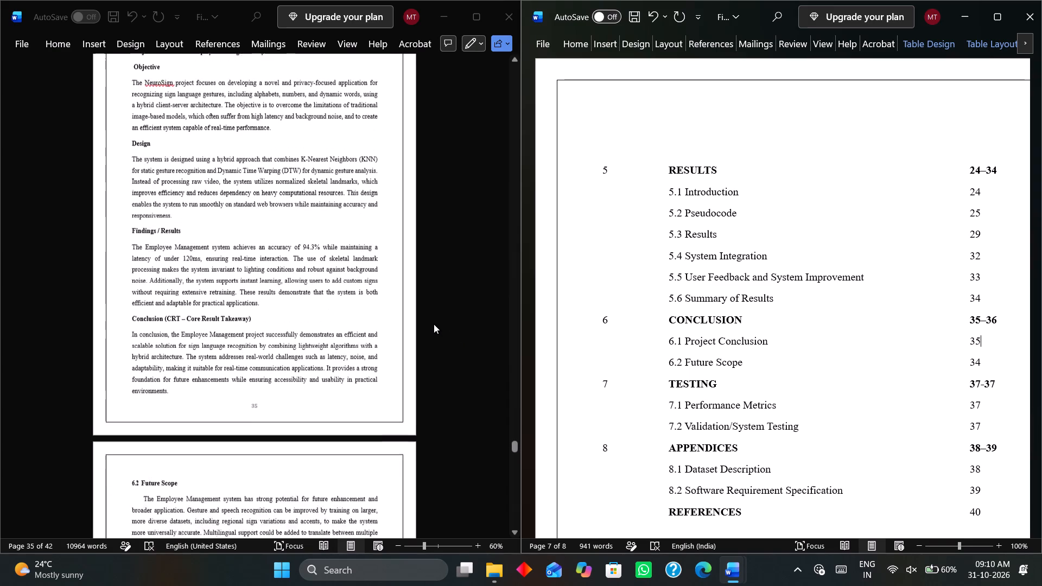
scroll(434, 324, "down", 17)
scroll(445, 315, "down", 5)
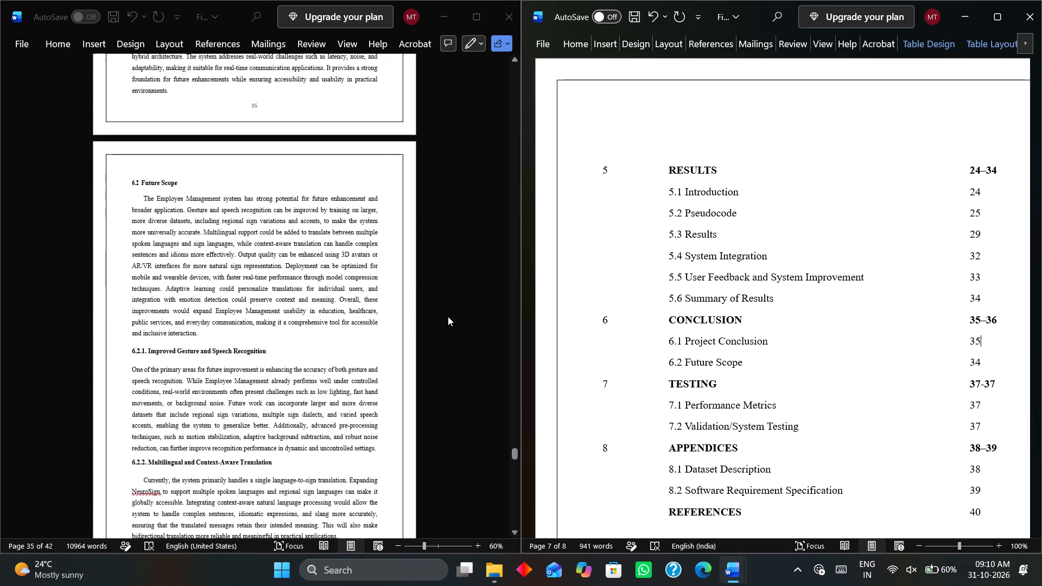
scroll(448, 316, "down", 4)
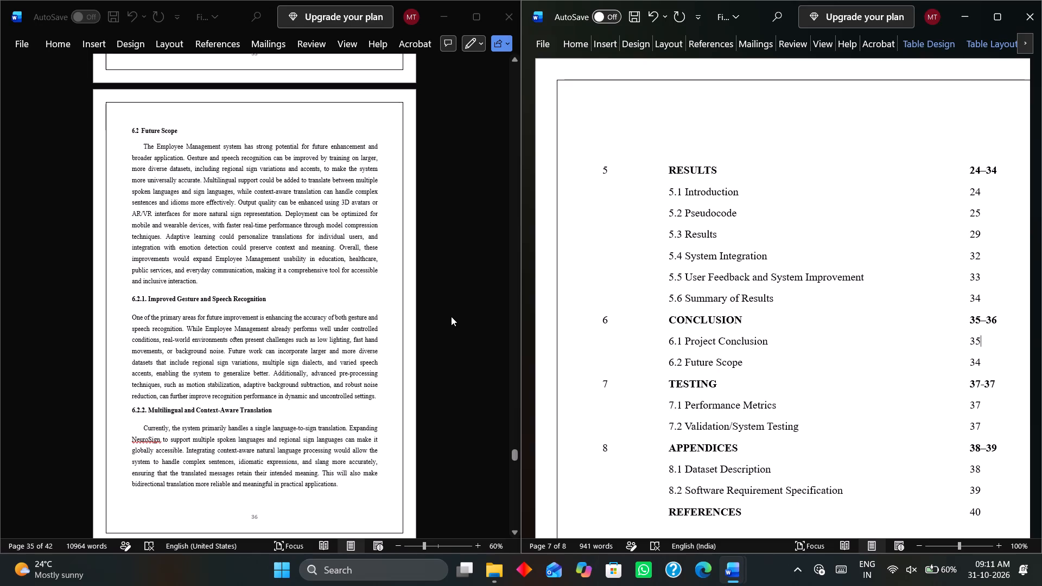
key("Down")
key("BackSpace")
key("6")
Find the last page of Chapter 6 and set the end of the CONCLUSION page range in the contents table to 37.
scroll(363, 340, "down", 11)
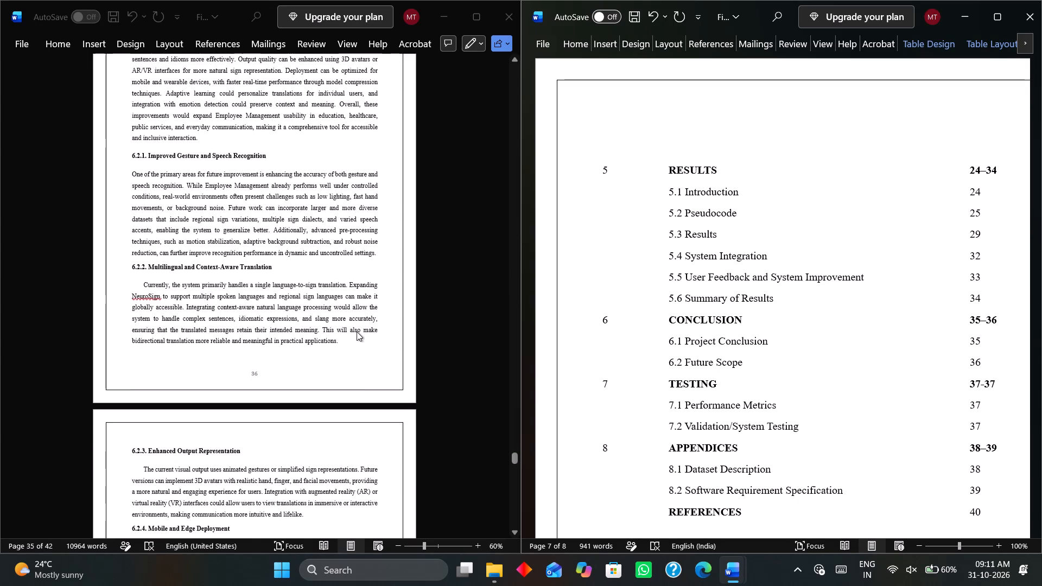
scroll(357, 332, "down", 11)
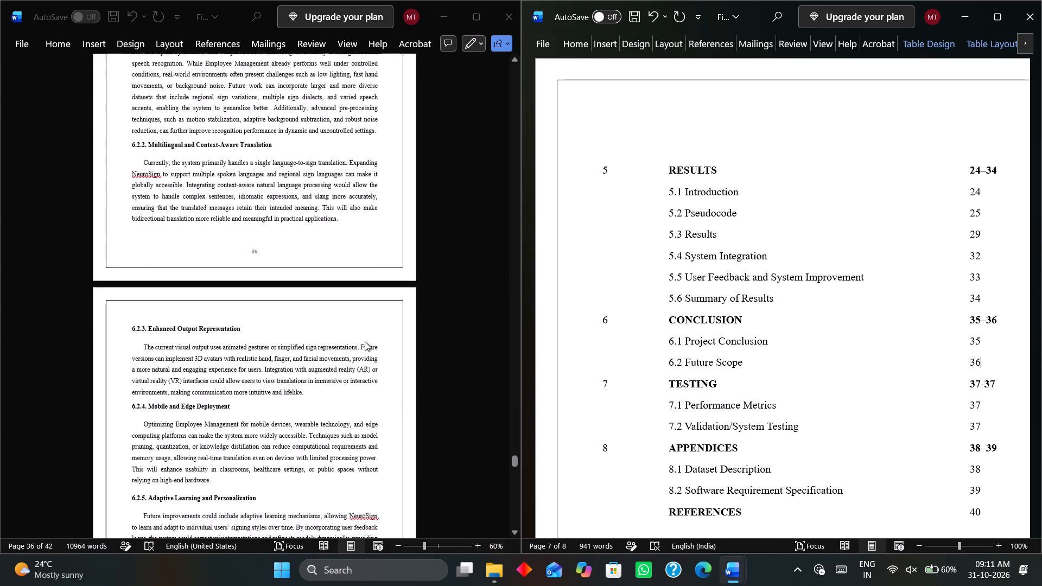
scroll(366, 333, "down", 18)
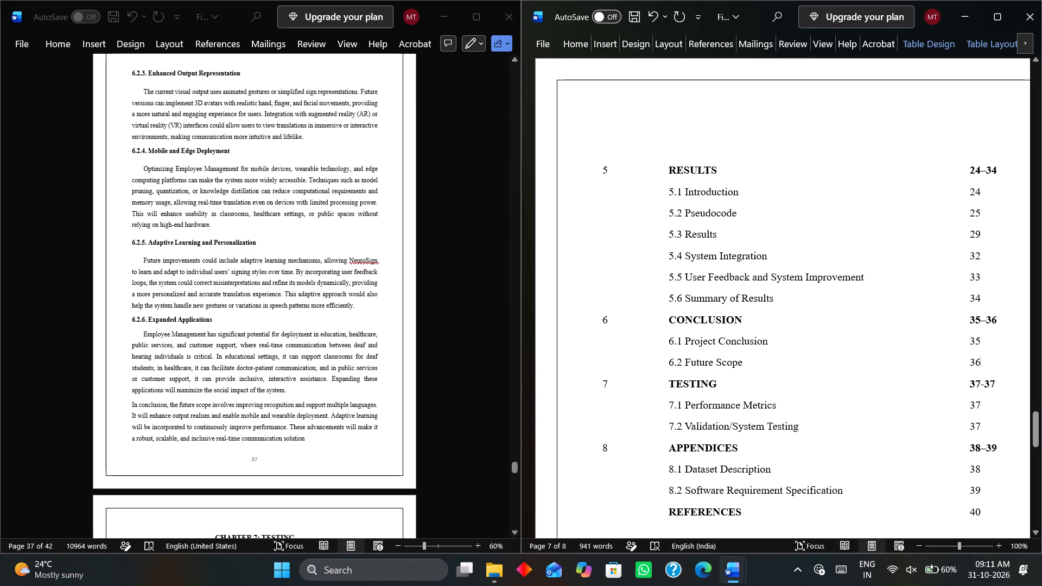
scroll(577, 346, "down", 6)
scroll(398, 329, "down", 10)
scroll(887, 423, "up", 6)
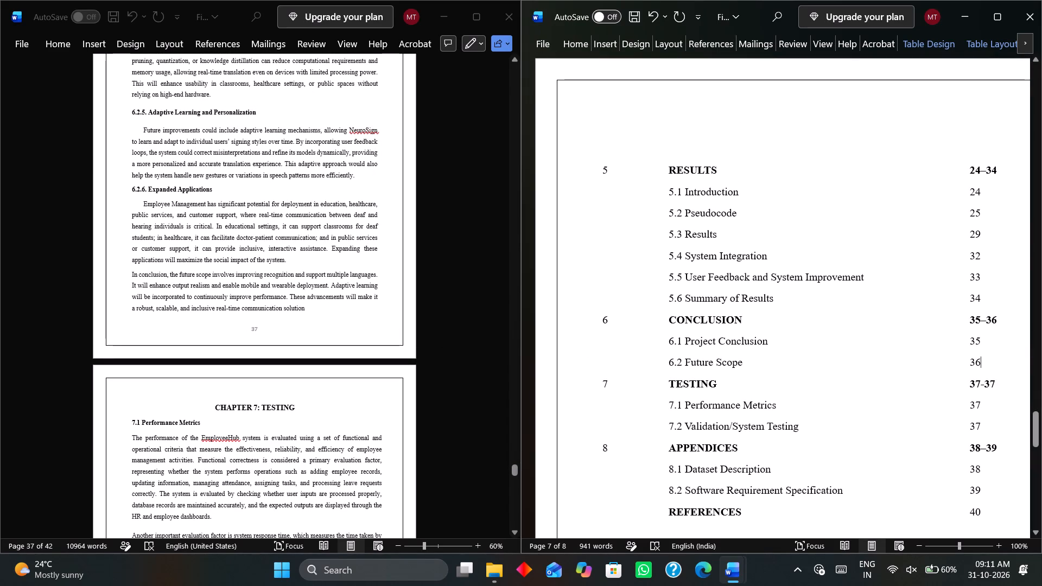
left_click(1001, 326)
key("BackSpace")
scroll(992, 424, "down", 5)
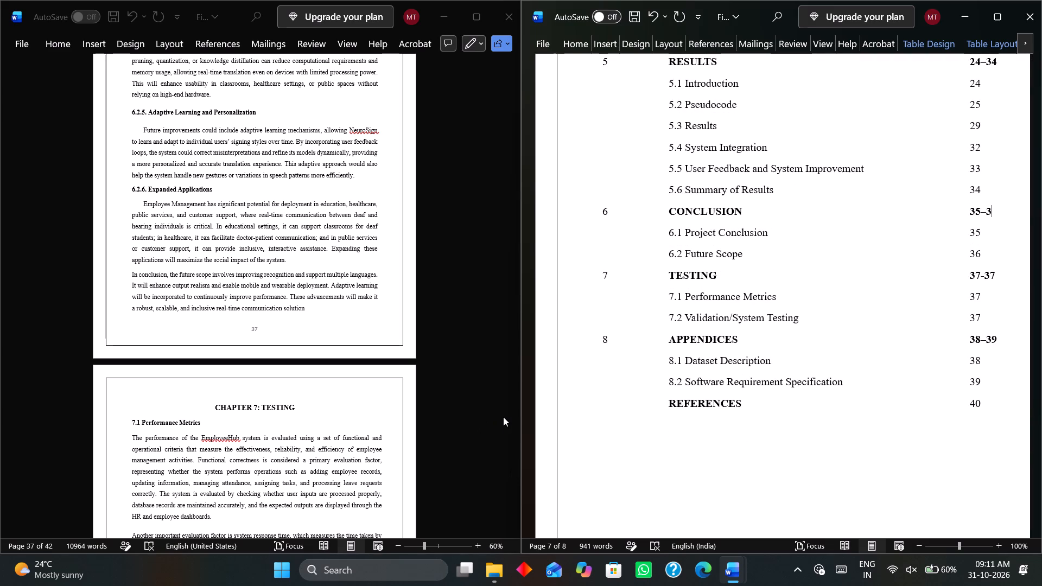
scroll(715, 438, "up", 6)
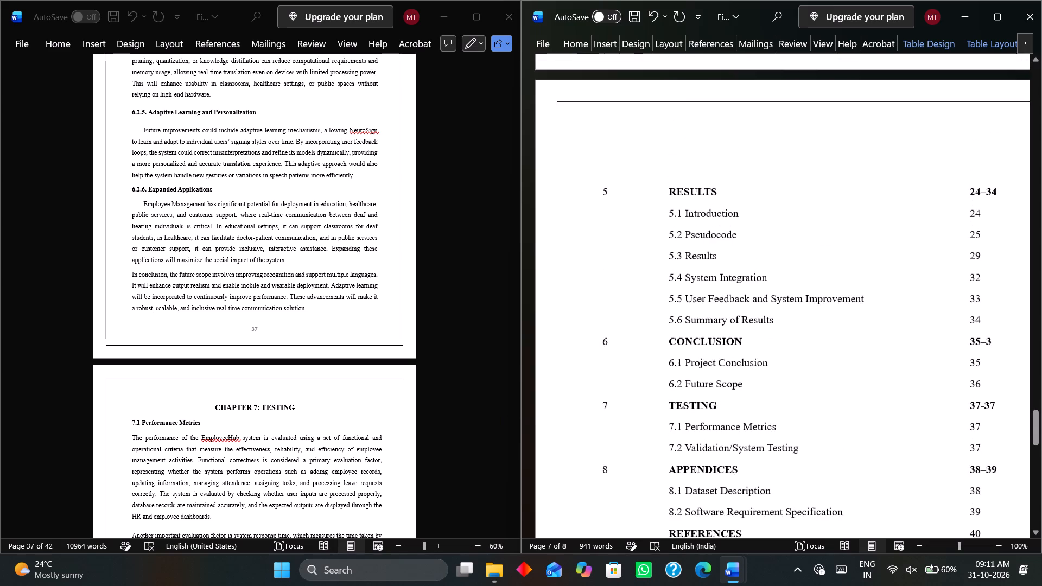
scroll(720, 435, "down", 2)
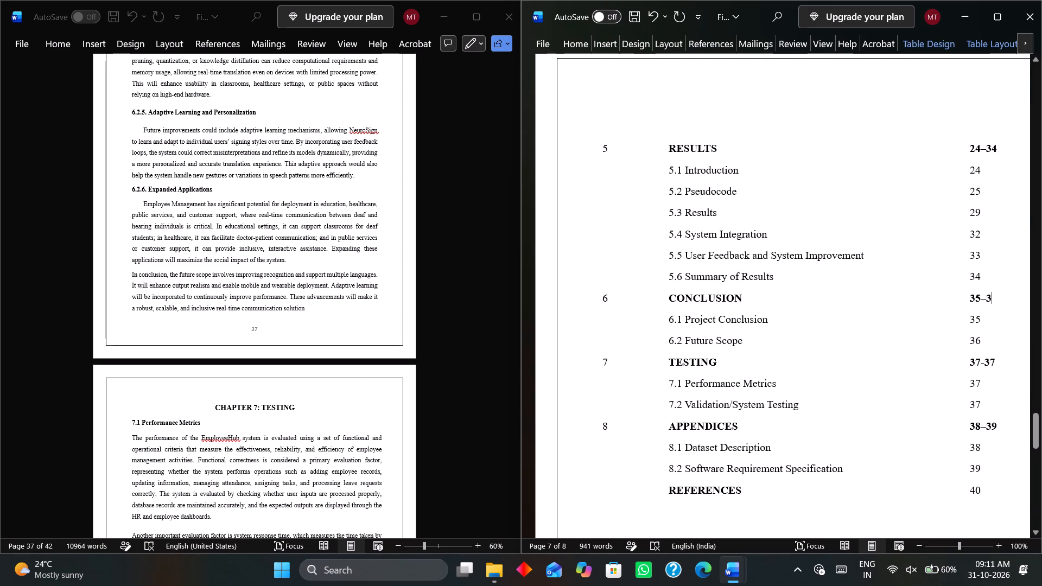
key("7")
Set the contents table page of 6.2 Future Scope to 37.
left_click(1000, 345)
key("BackSpace")
key("7")
Find the page where Chapter 7 starts and set the start of the TESTING page range in the contents table to 38.
scroll(444, 301, "down", 15)
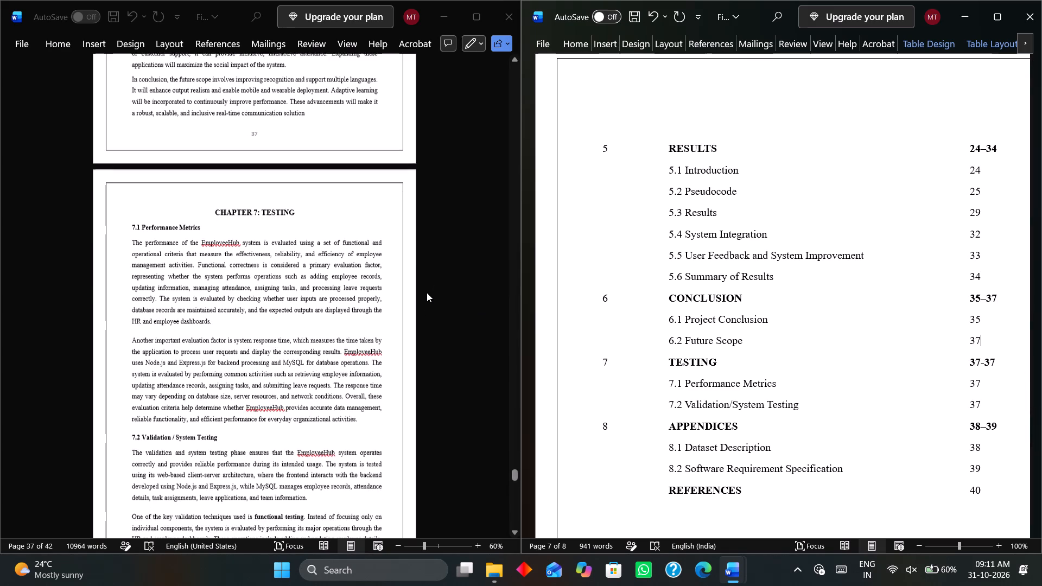
scroll(427, 292, "down", 9)
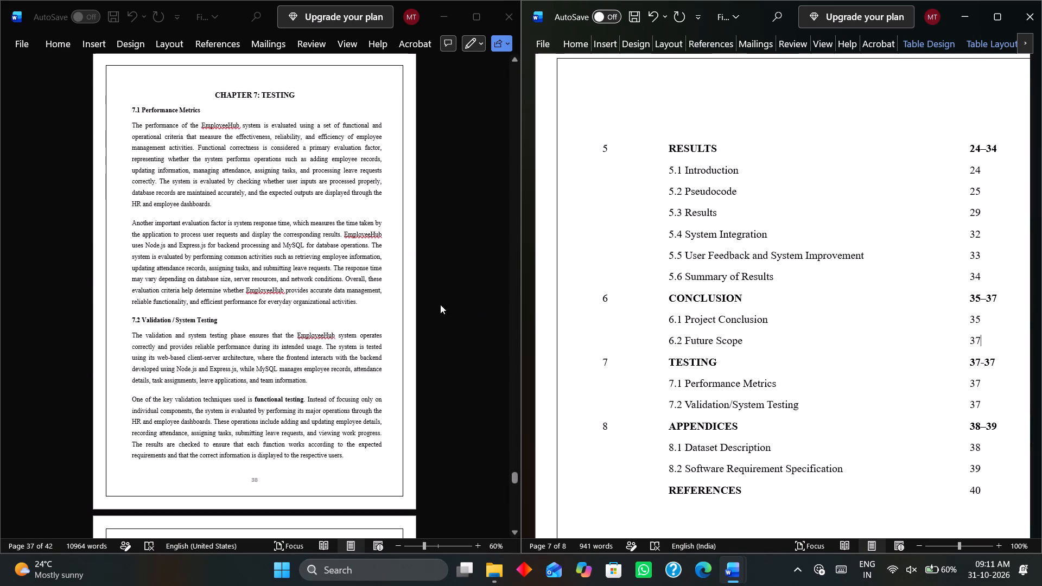
left_click(982, 367)
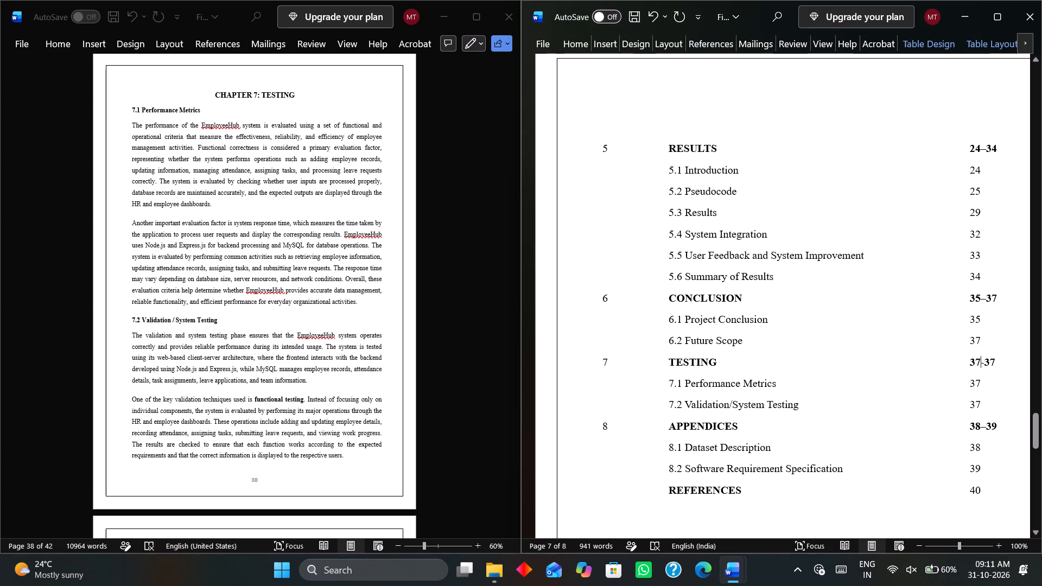
key("BackSpace")
key("8")
Set the contents table pages of 7.1 Performance Metrics and 7.2 Validation/System Testing to 38.
left_click(995, 387)
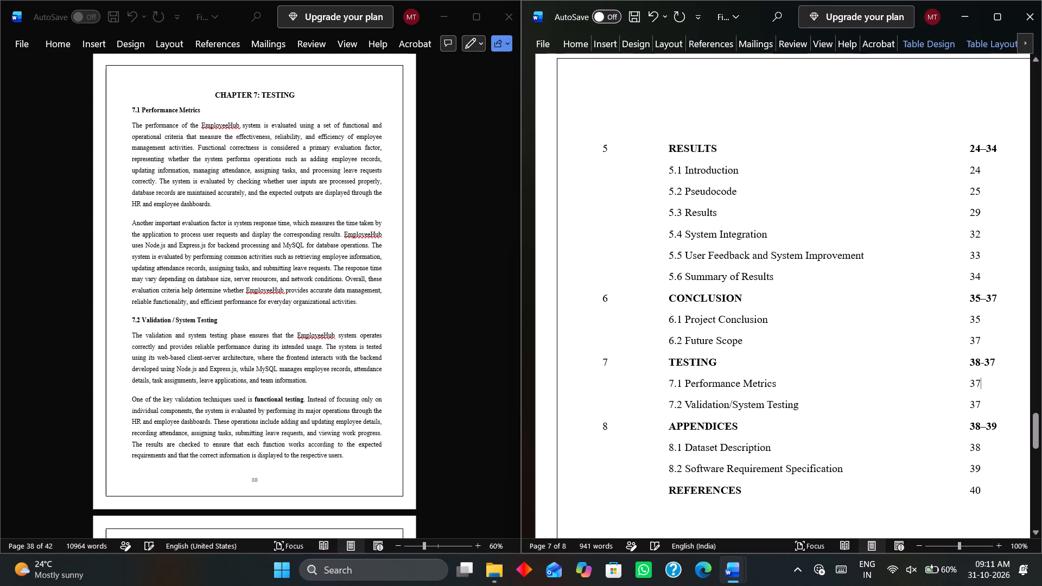
key("BackSpace")
key("8")
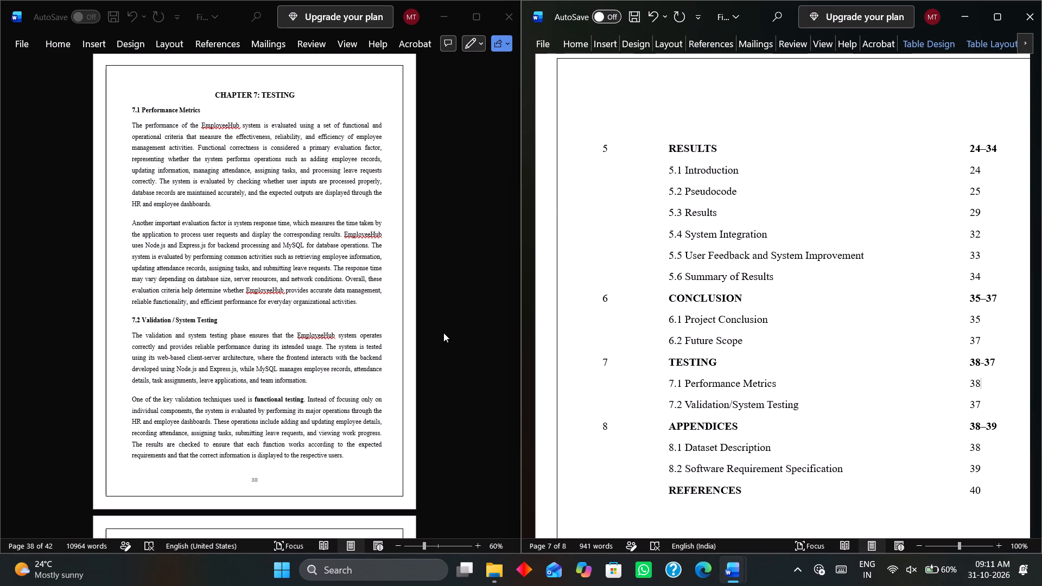
scroll(443, 333, "down", 3)
scroll(446, 330, "up", 1)
scroll(446, 330, "down", 3)
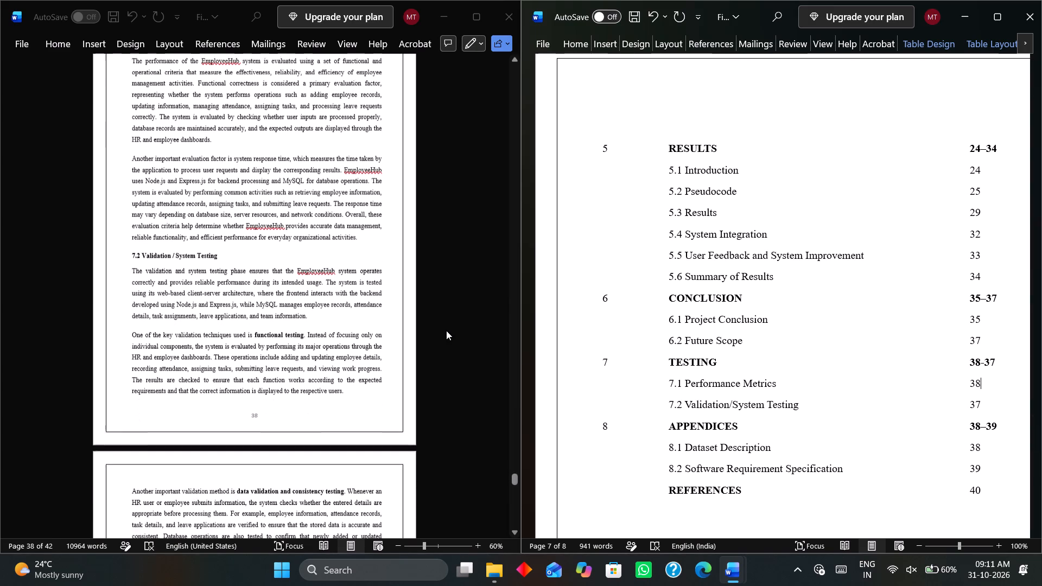
left_click(992, 402)
key("BackSpace")
key("8")
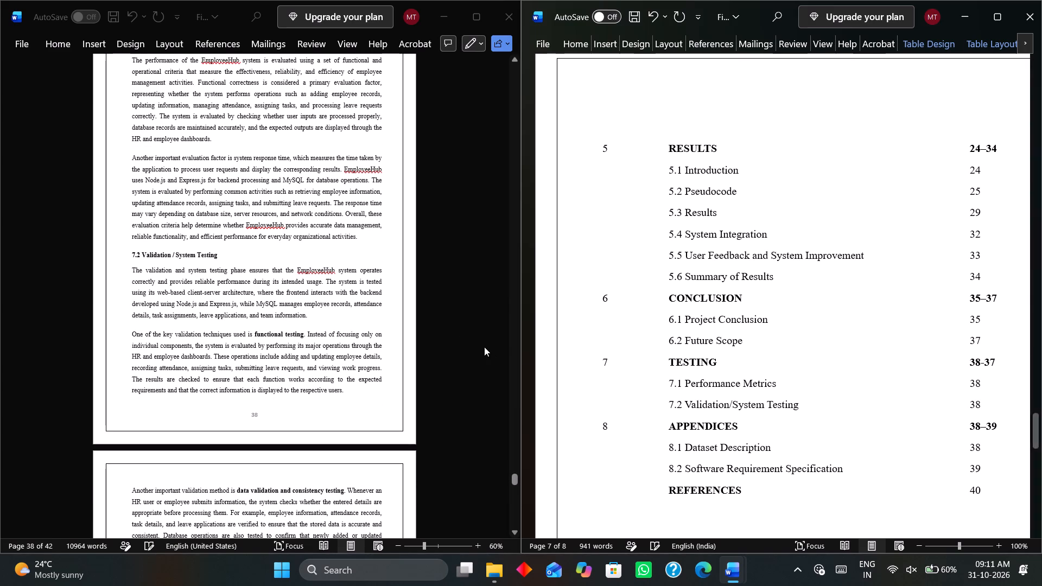
Find the last page of Chapter 7 and set the end of the TESTING page range in the contents table to 39.
scroll(484, 347, "down", 12)
scroll(487, 333, "down", 20)
scroll(487, 333, "down", 1)
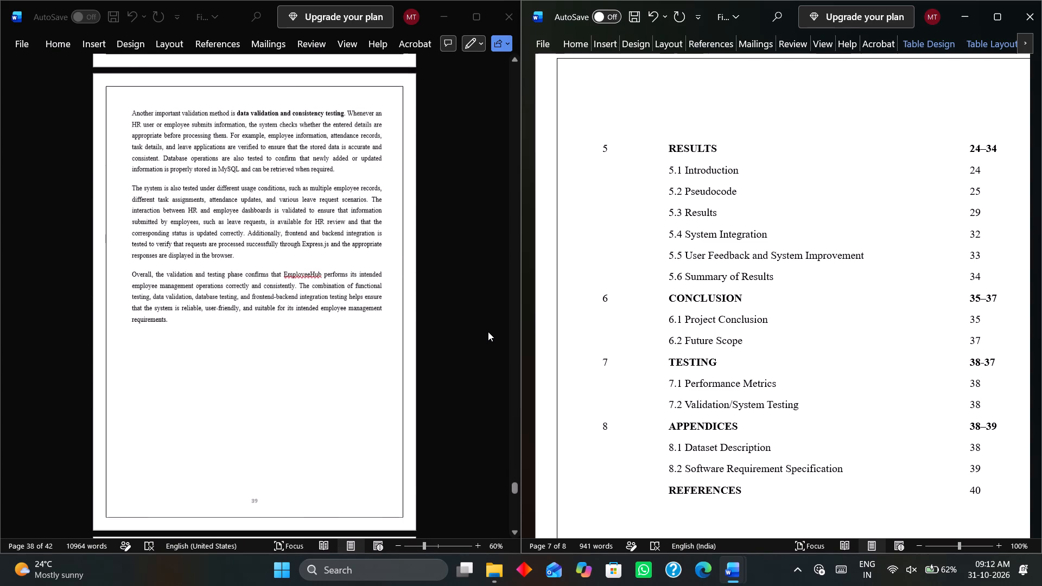
left_click(996, 365)
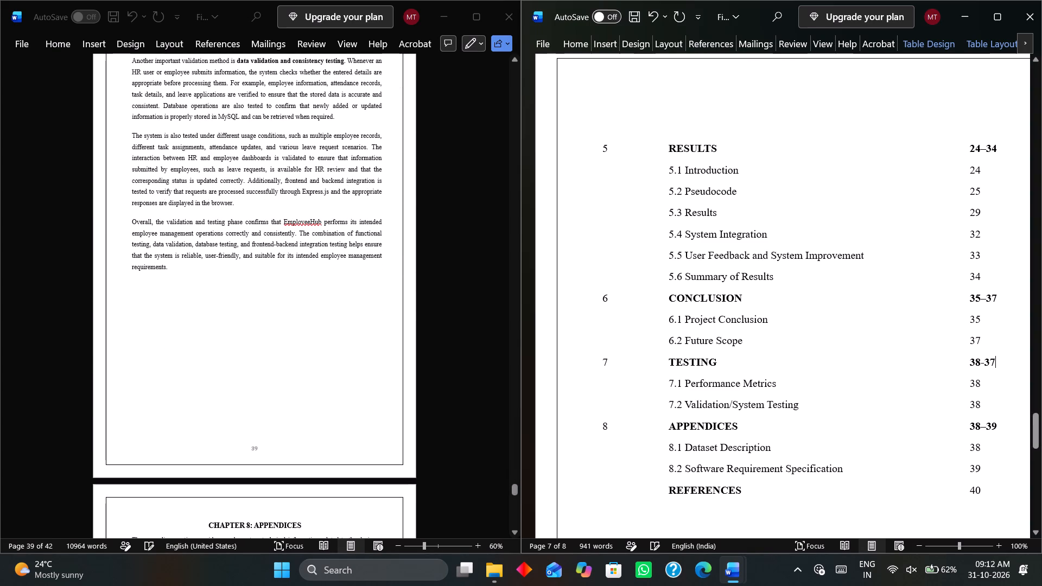
key("BackSpace")
key("9")
Find the page where Chapter 8 starts and set the start of the APPENDICES page range in the contents table to 40.
scroll(504, 326, "down", 6)
scroll(410, 300, "down", 18)
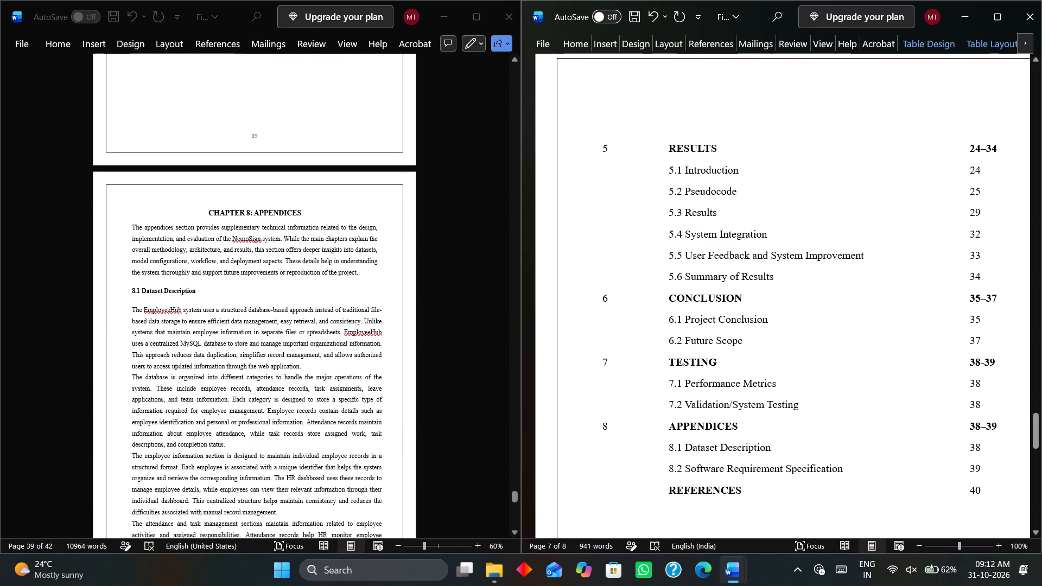
left_click(977, 449)
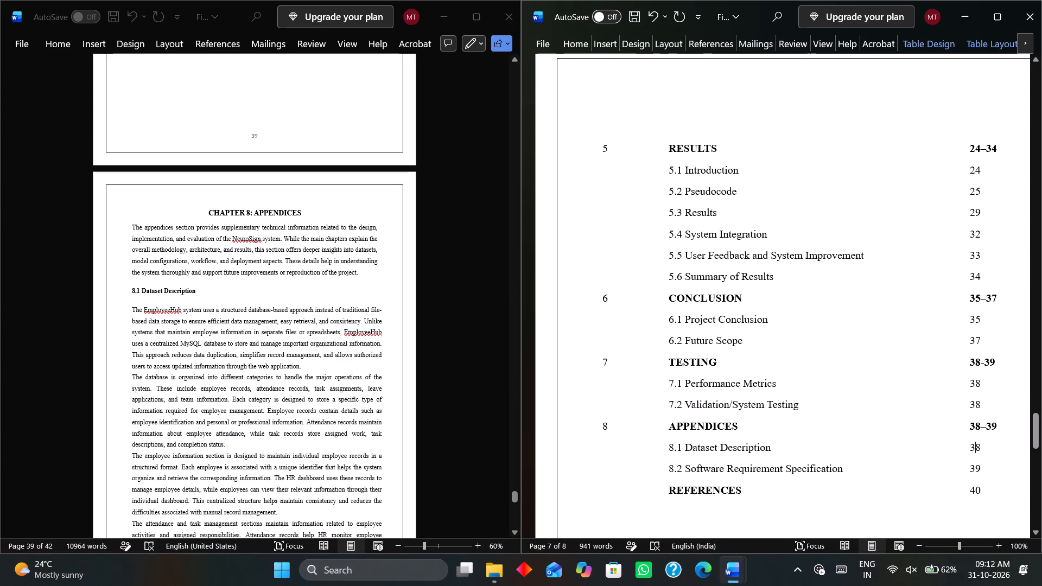
left_click(983, 425)
scroll(598, 375, "down", 3)
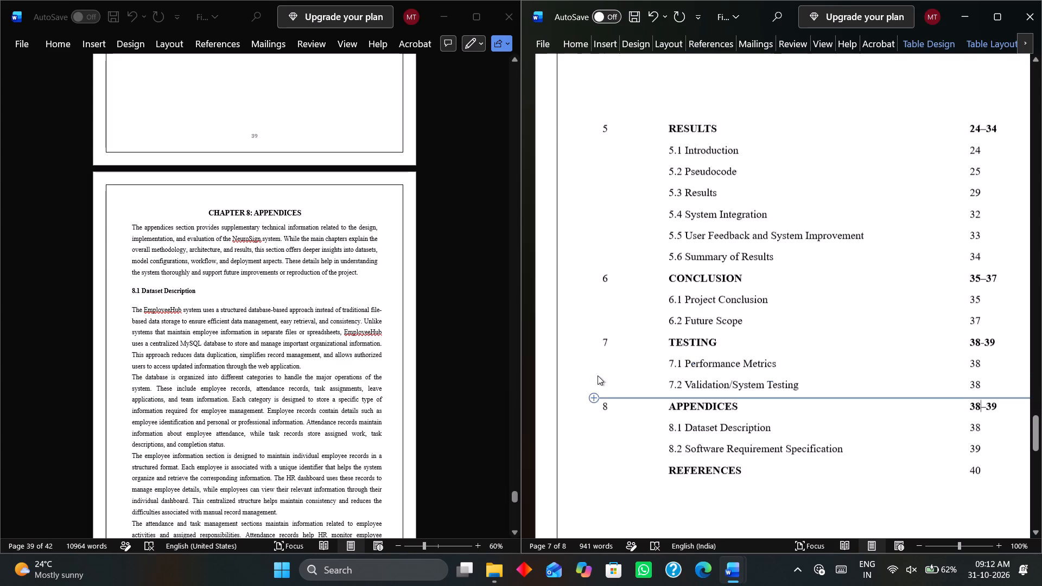
scroll(598, 375, "down", 3)
scroll(498, 341, "down", 11)
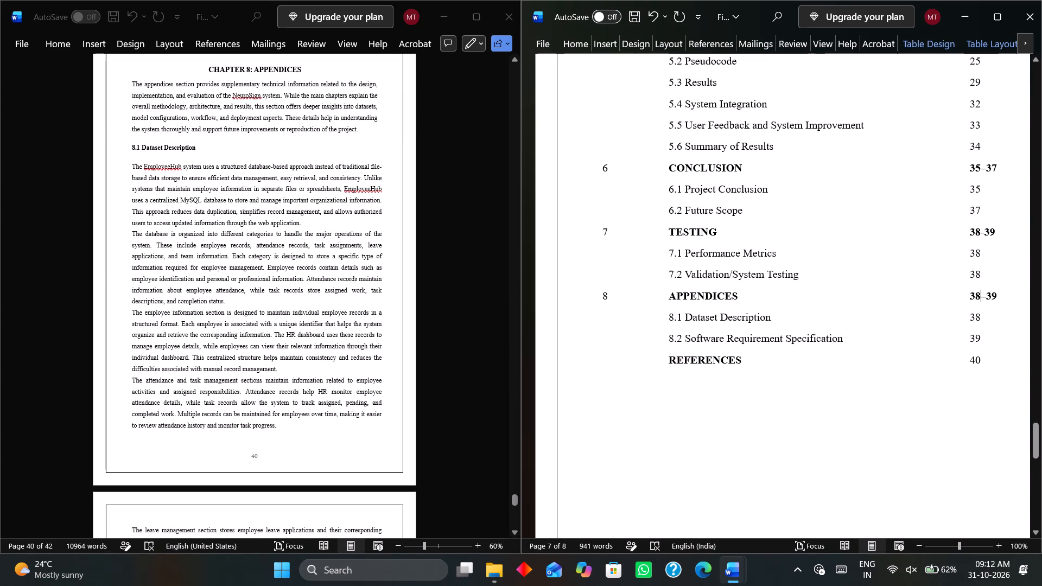
scroll(975, 428, "up", 4)
key("BackSpace")
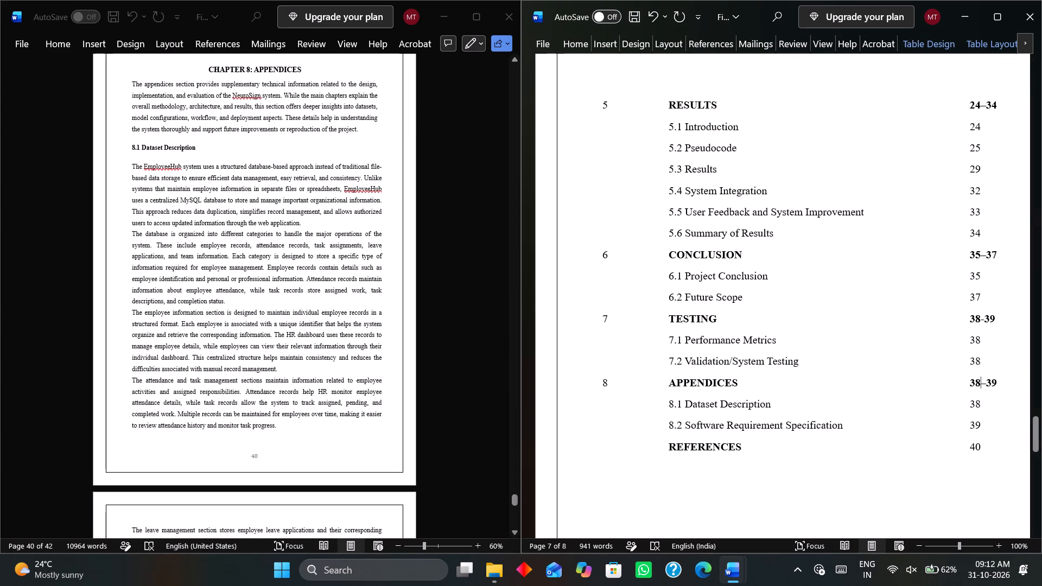
key("BackSpace")
key("0")
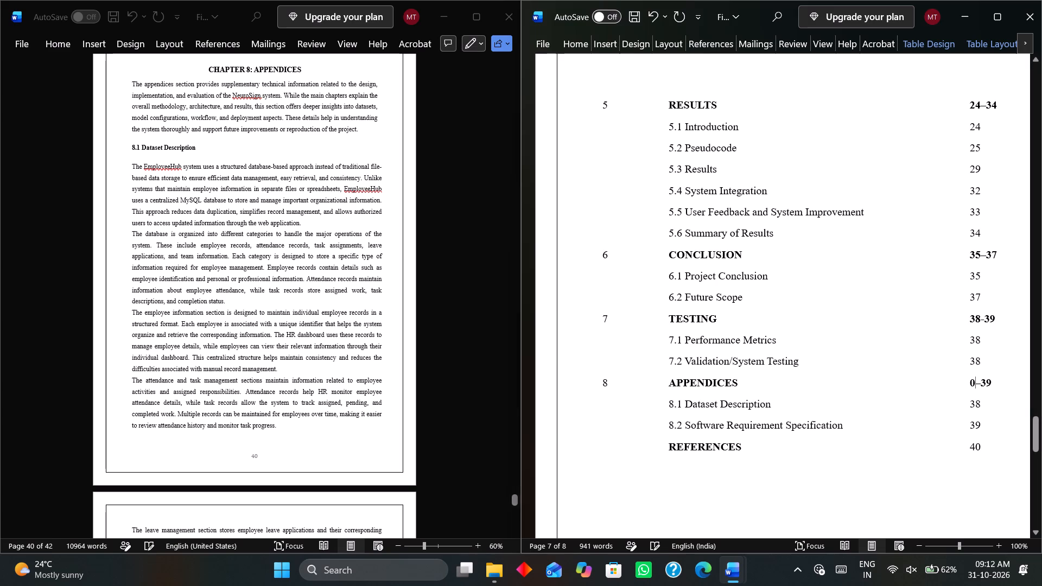
key("BackSpace")
key("4")
key("0")
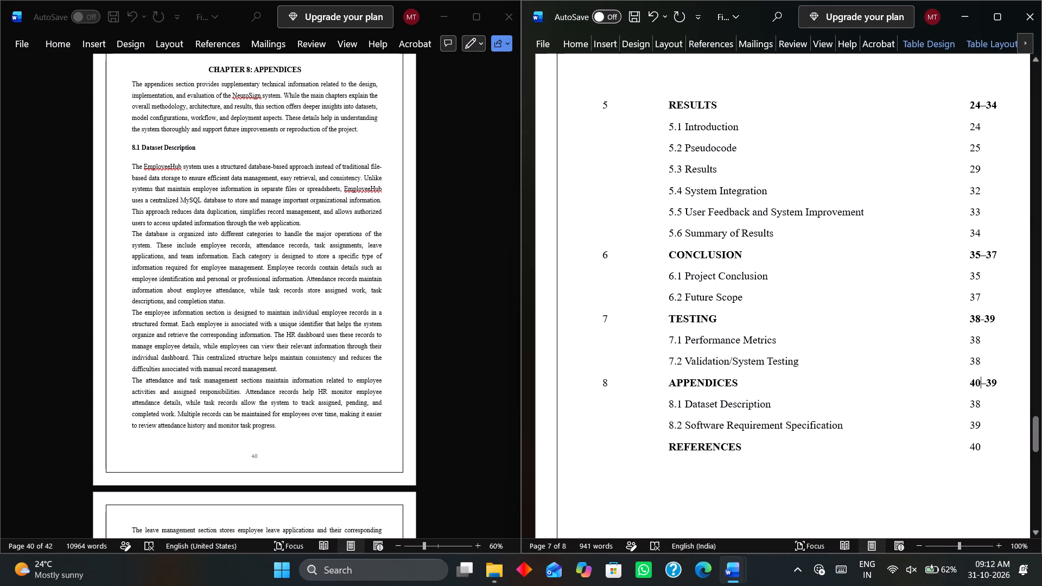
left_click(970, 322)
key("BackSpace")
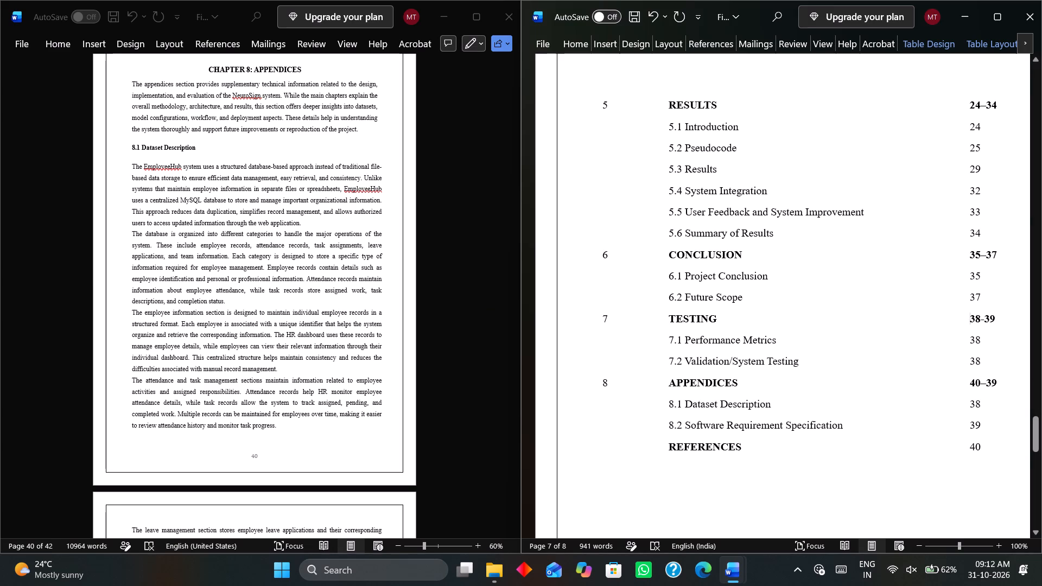
Set the contents table page of 8.1 Dataset Description to 40.
left_click(983, 405)
key("BackSpace")
key("BackSpace")
type("40")
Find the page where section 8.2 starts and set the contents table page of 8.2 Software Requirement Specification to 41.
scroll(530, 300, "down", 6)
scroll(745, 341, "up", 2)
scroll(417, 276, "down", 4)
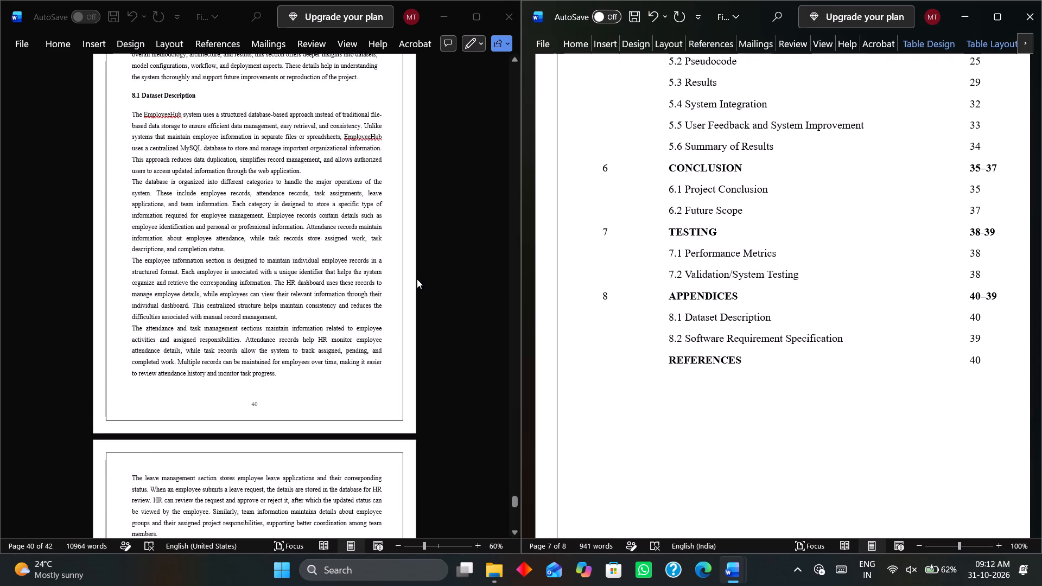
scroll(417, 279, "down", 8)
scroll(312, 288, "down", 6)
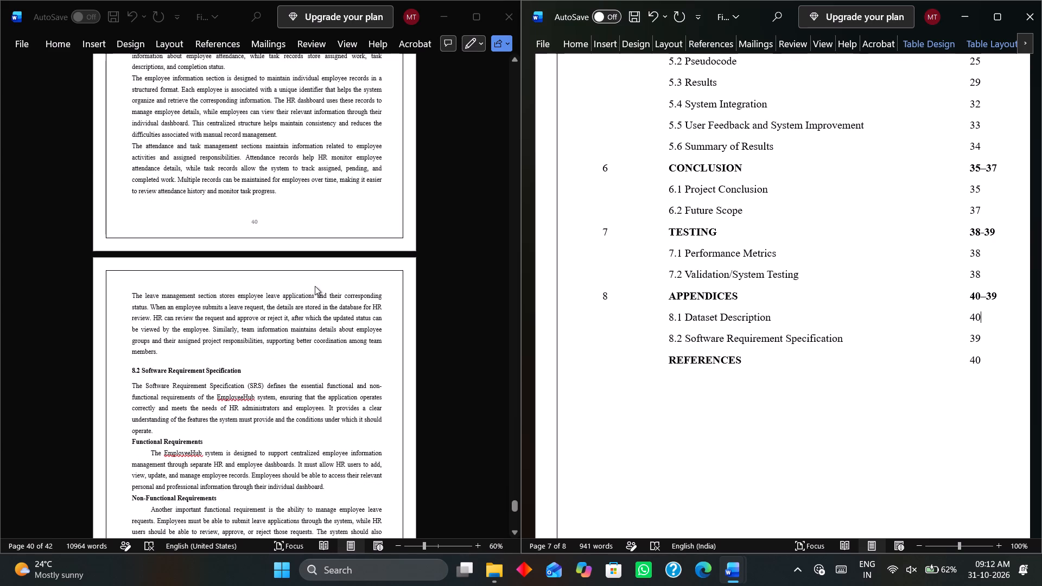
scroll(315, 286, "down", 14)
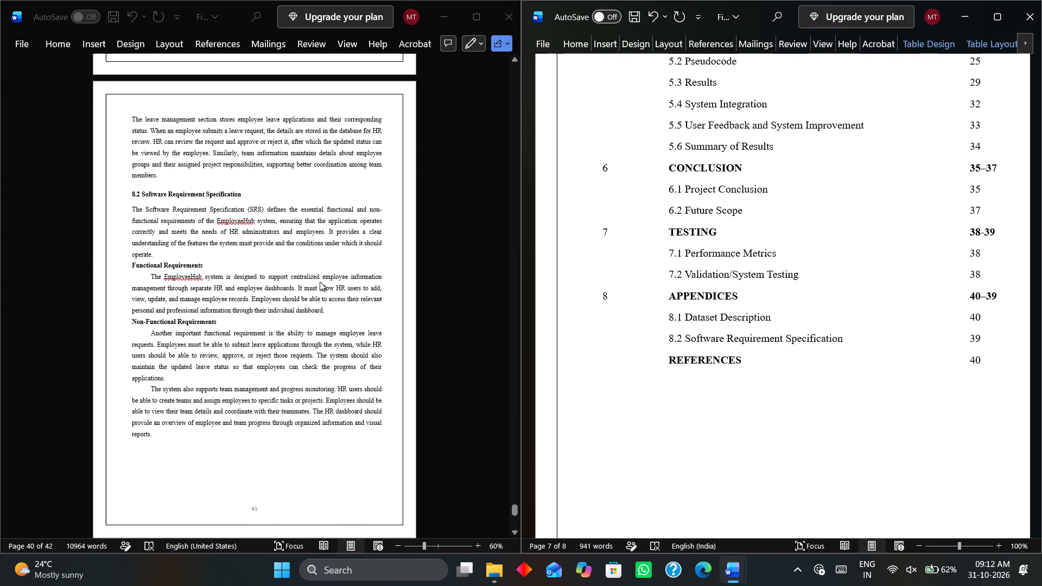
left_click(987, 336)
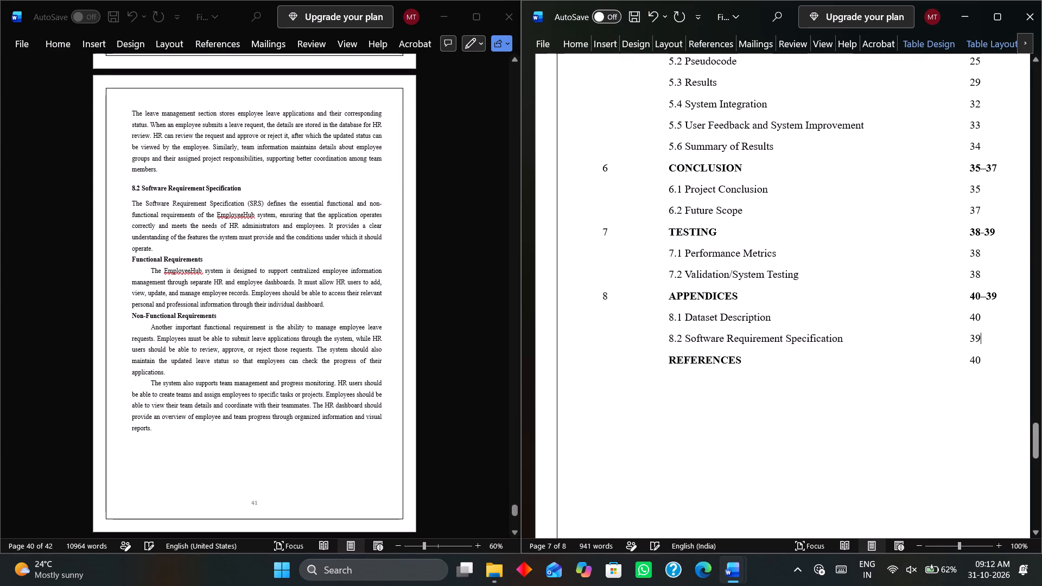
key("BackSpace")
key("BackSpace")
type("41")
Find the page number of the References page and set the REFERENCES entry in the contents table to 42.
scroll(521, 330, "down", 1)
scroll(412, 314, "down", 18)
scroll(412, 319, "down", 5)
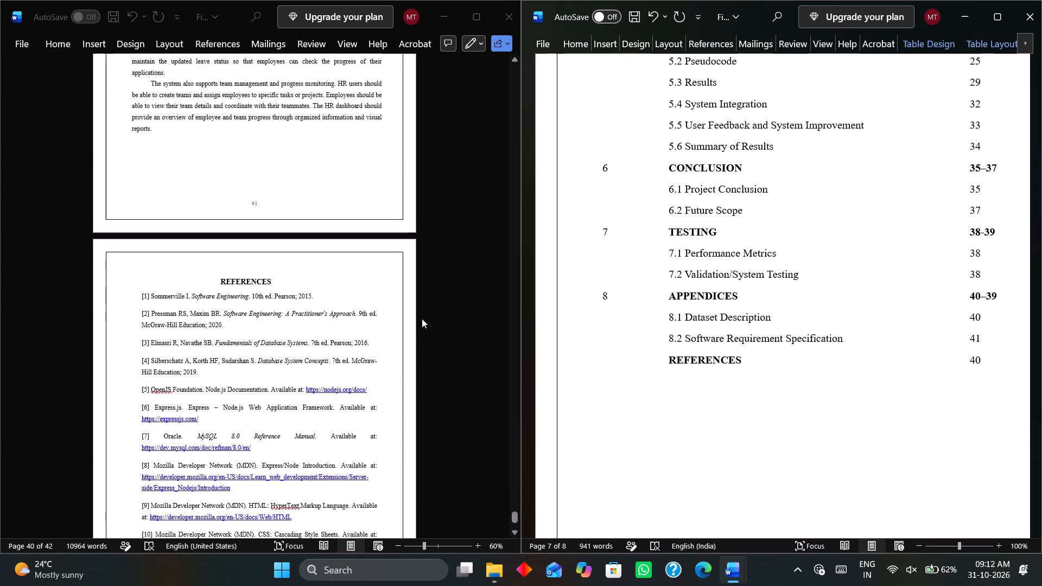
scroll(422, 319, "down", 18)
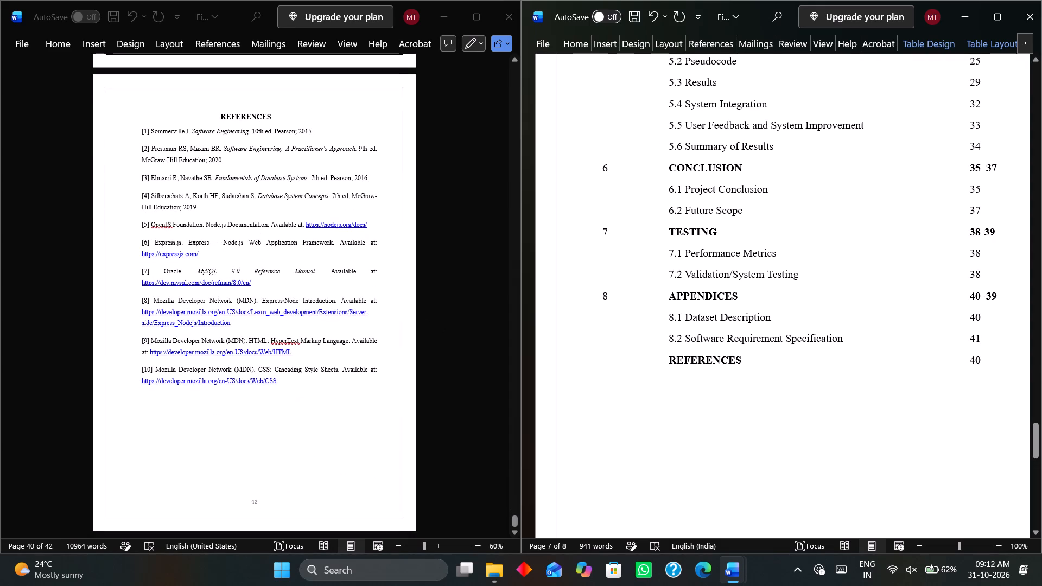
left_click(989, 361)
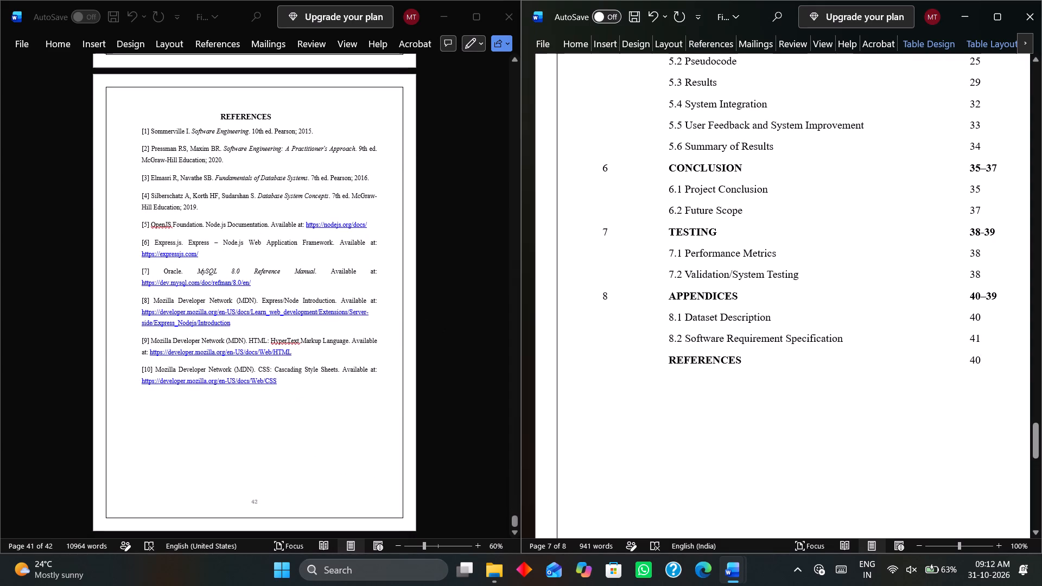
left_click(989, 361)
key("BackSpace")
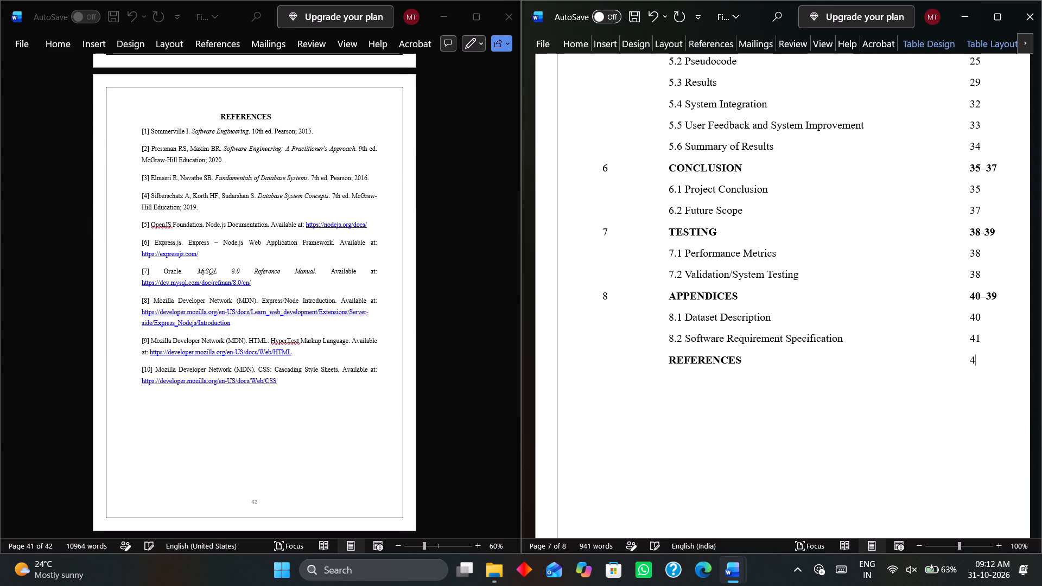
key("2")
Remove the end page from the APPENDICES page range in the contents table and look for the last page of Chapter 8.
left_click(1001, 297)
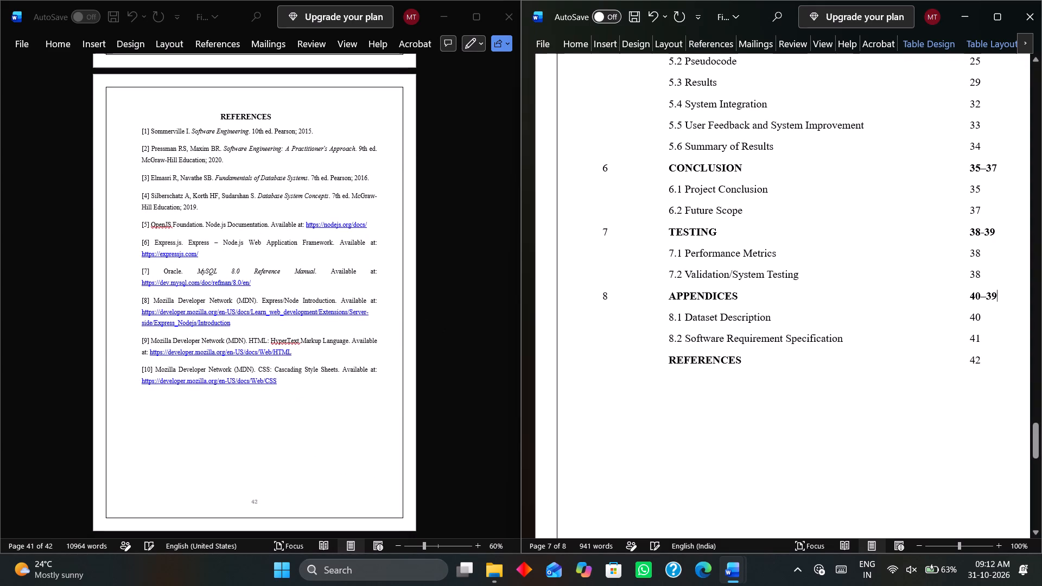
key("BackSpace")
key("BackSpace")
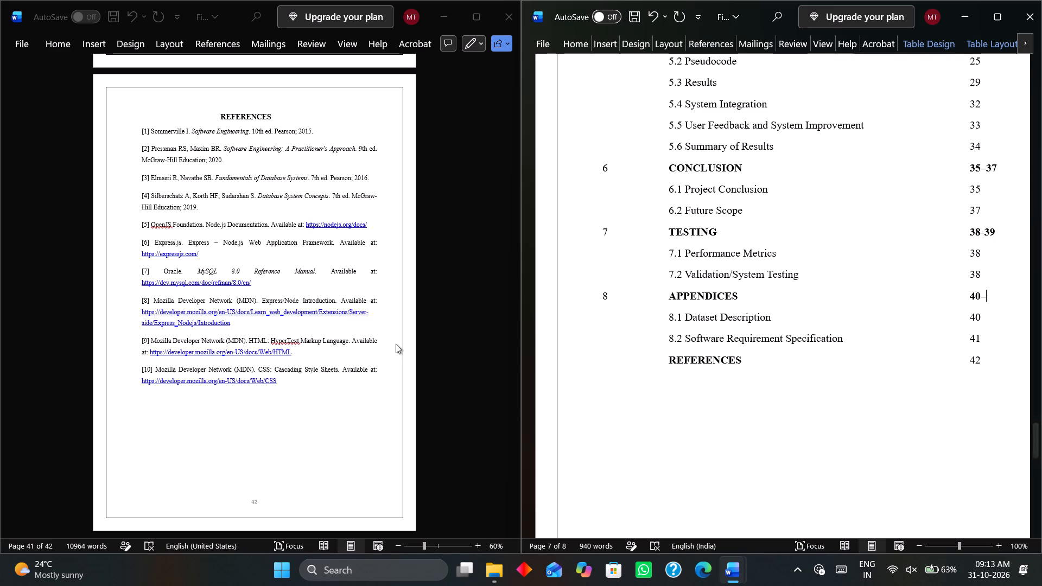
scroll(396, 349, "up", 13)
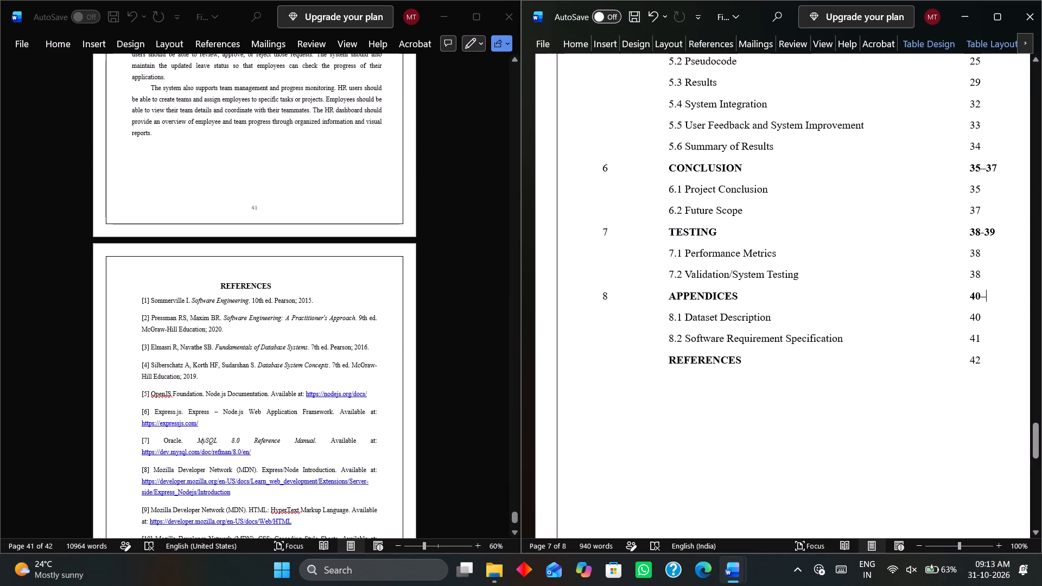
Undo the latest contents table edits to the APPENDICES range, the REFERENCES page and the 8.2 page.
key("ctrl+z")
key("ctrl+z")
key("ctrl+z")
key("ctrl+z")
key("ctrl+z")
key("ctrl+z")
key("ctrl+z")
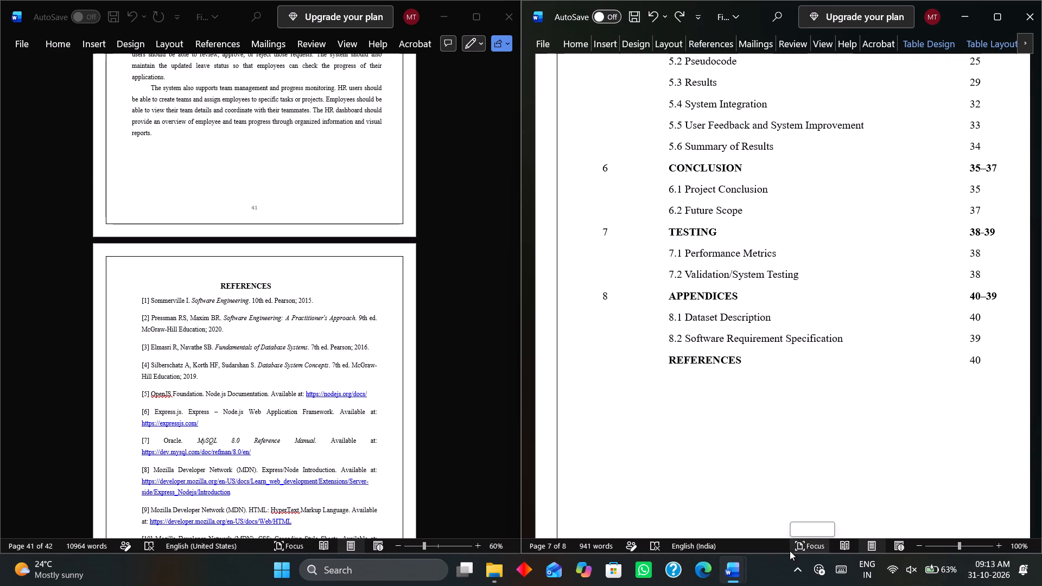
Check the page number of the References page and set the REFERENCES entry in the contents table to 42.
left_click(990, 360)
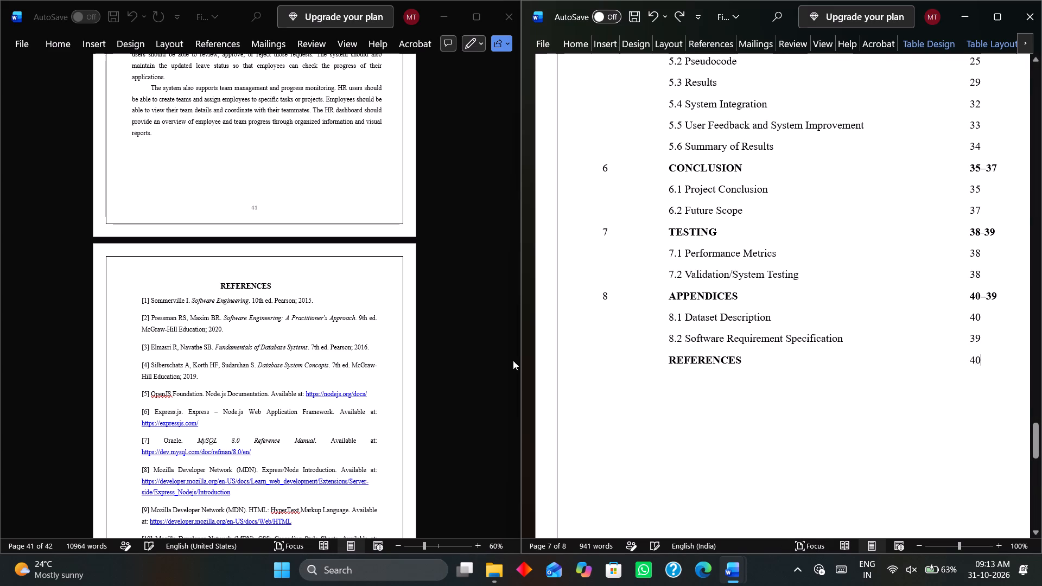
scroll(492, 314, "down", 16)
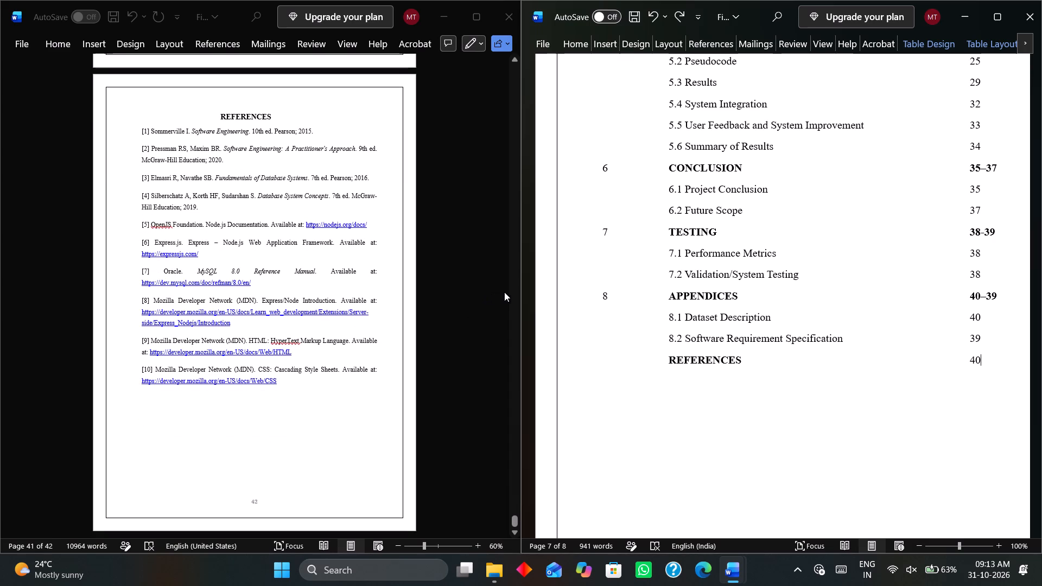
key("BackSpace")
key("2")
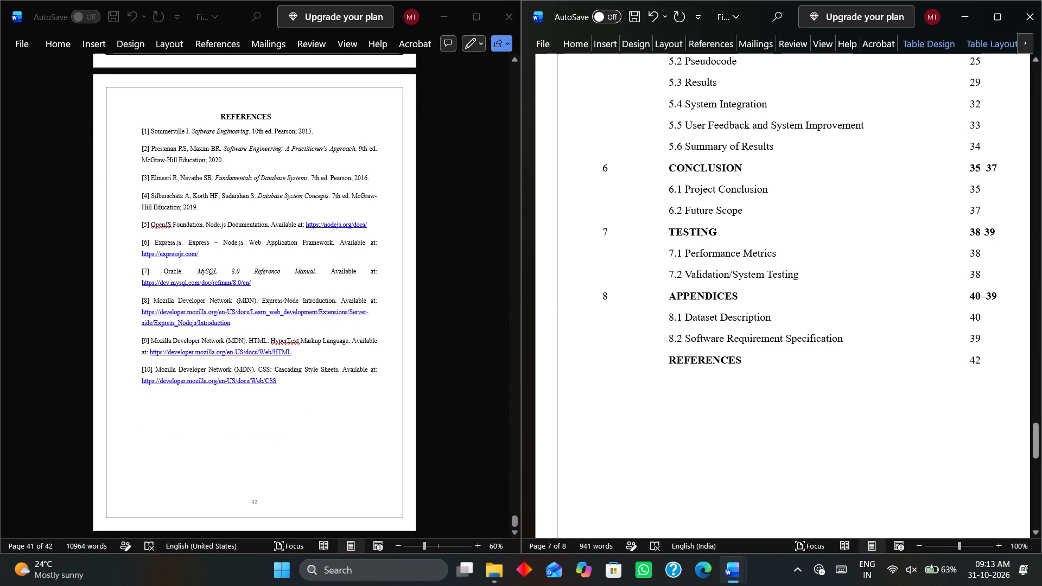
Find the last page of Chapter 8 and set the end of the APPENDICES page range in the contents table to 41.
scroll(345, 292, "up", 6)
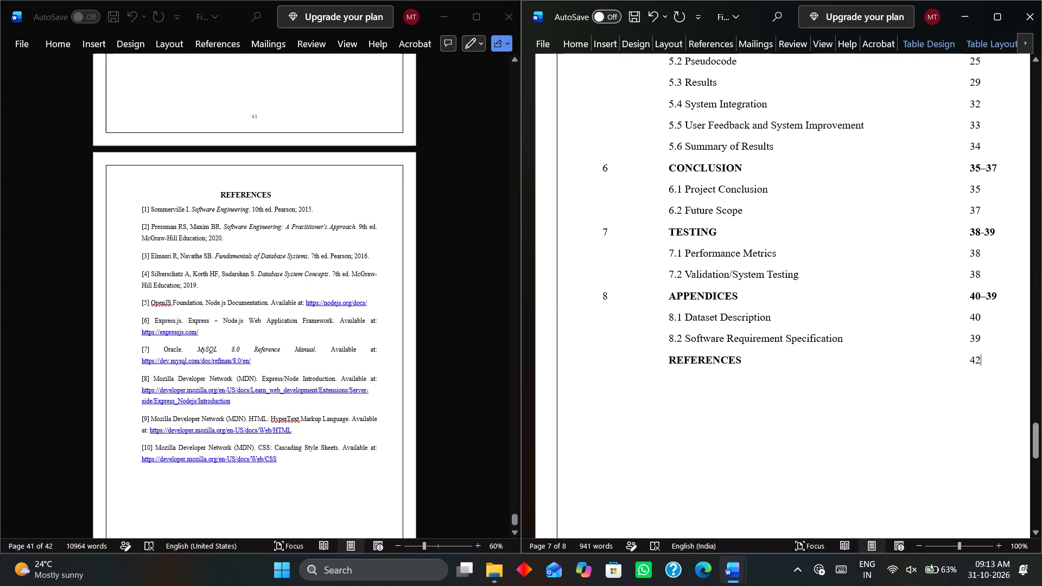
left_click(999, 294)
key("BackSpace")
key("BackSpace")
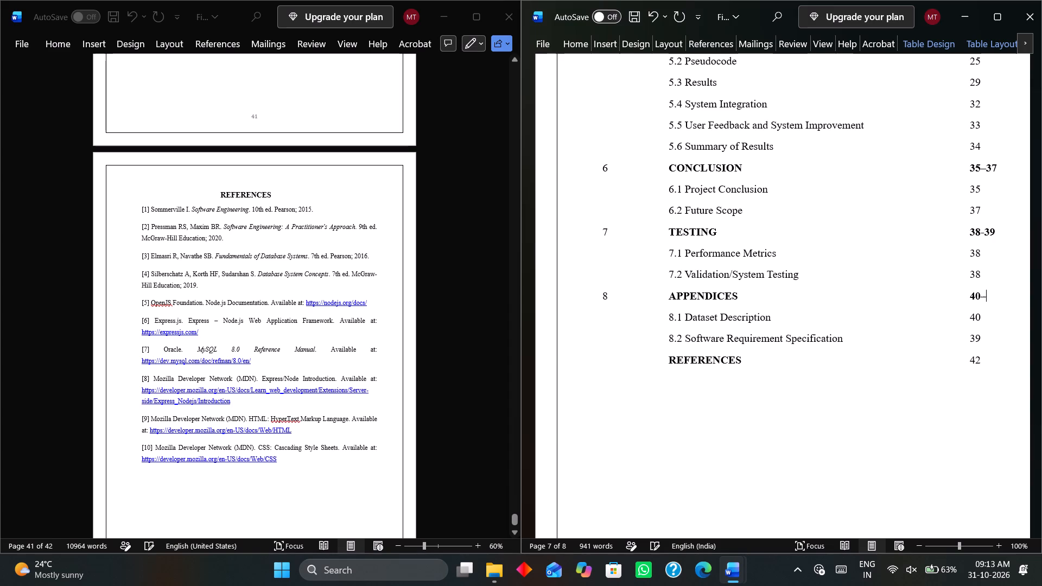
key("4")
key("1")
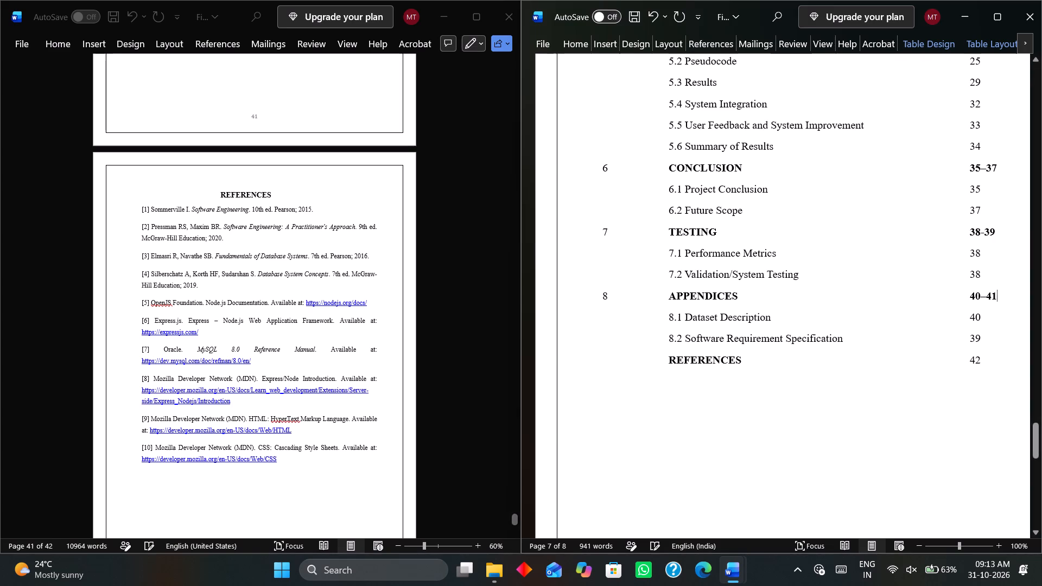
Set the contents table page of 8.2 Software Requirement Specification to 41.
left_click(984, 343)
key("BackSpace")
key("BackSpace")
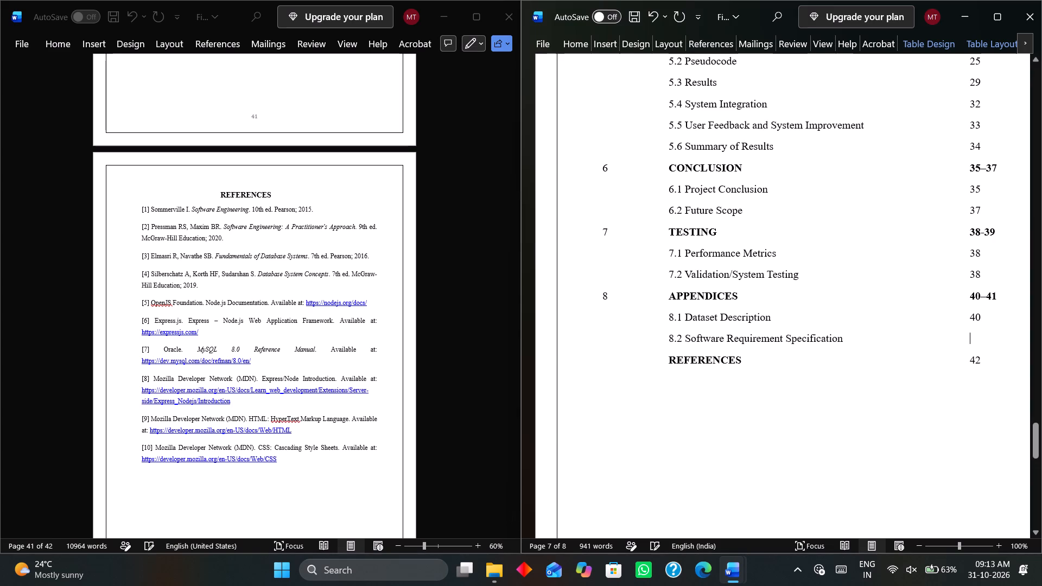
type("41")
Recheck the References page, then review the contents table entries and the figure page numbers in the List of Figures.
scroll(385, 335, "up", 2)
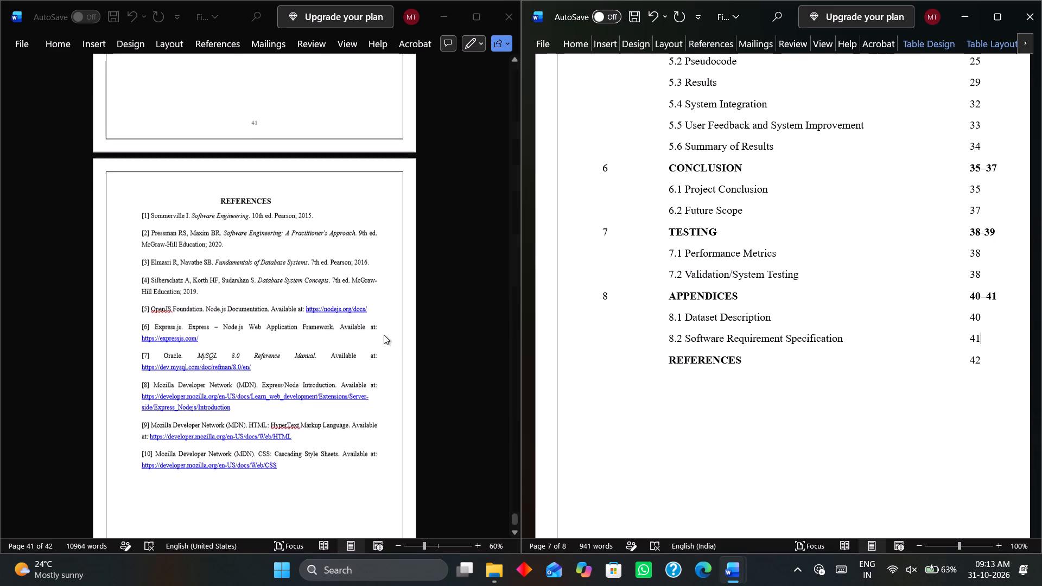
scroll(384, 335, "up", 2)
scroll(403, 312, "down", 13)
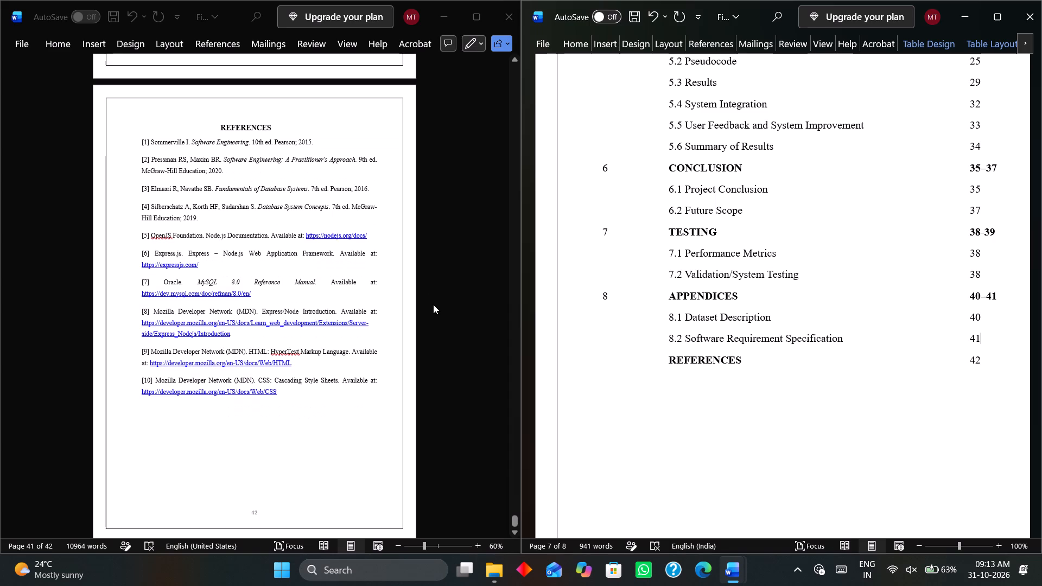
scroll(433, 304, "down", 11)
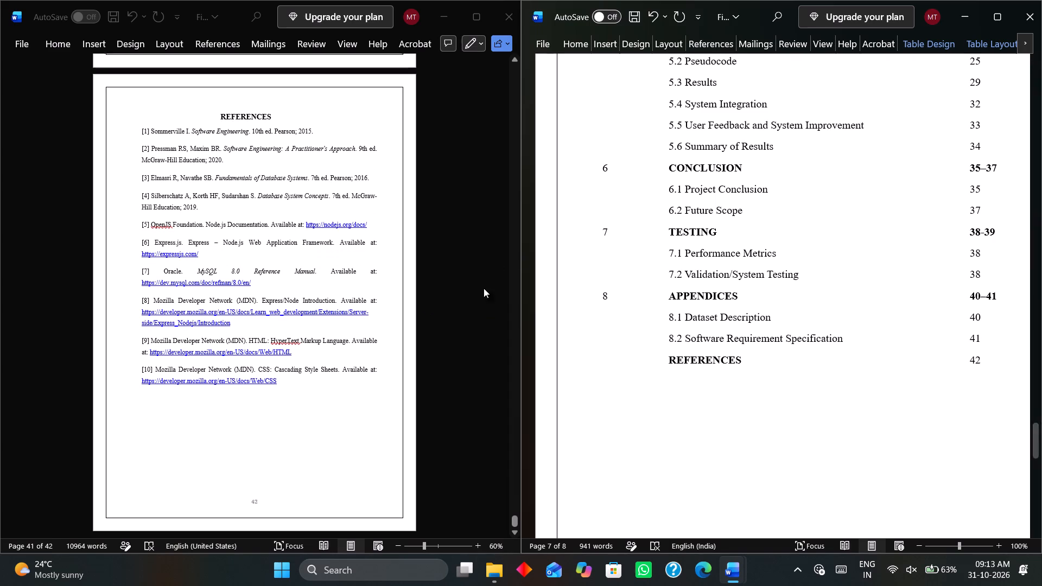
scroll(466, 341, "down", 6)
scroll(752, 393, "up", 9)
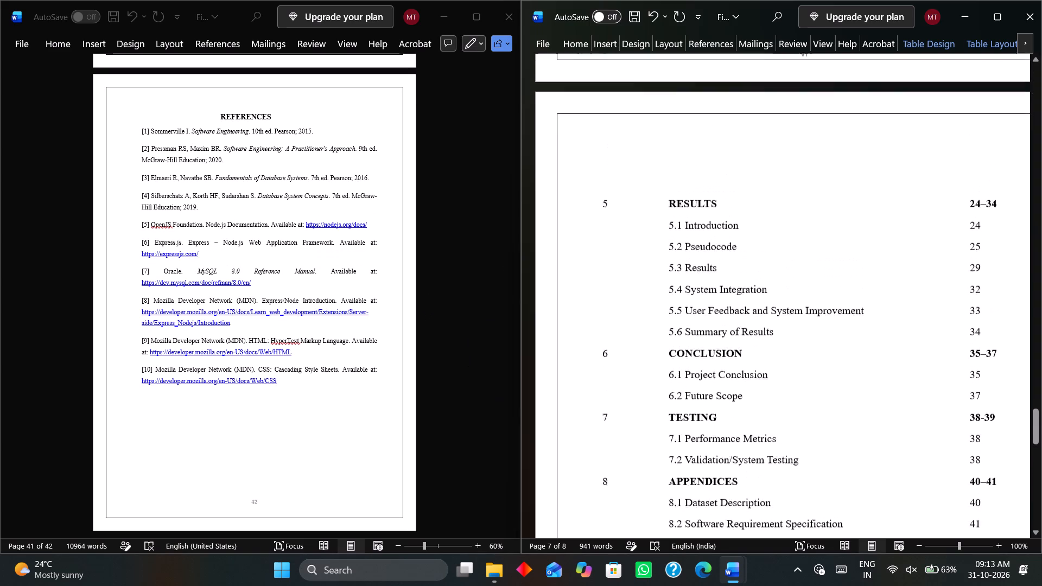
scroll(752, 393, "down", 19)
scroll(752, 393, "down", 7)
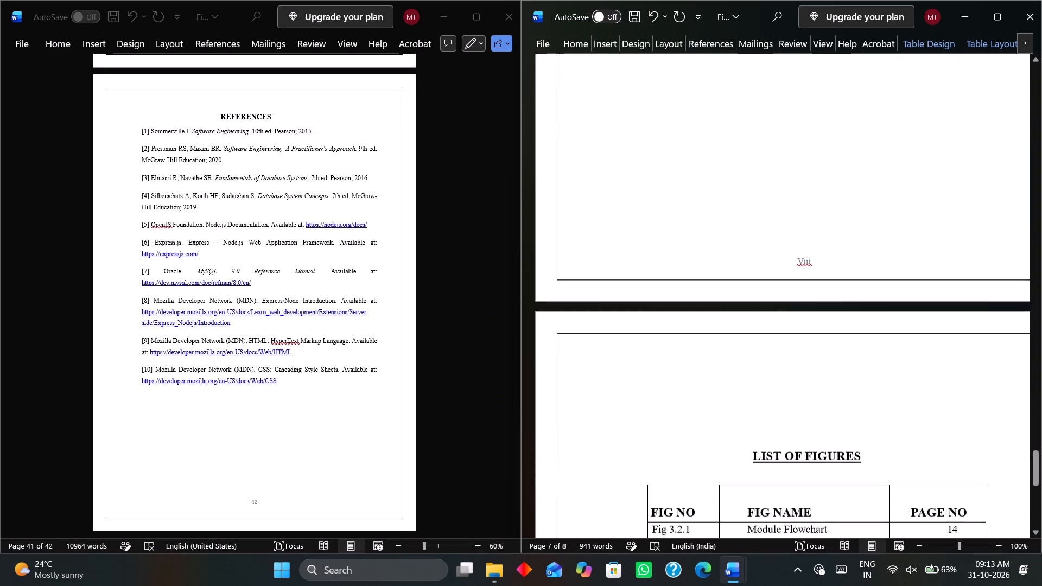
scroll(752, 393, "down", 19)
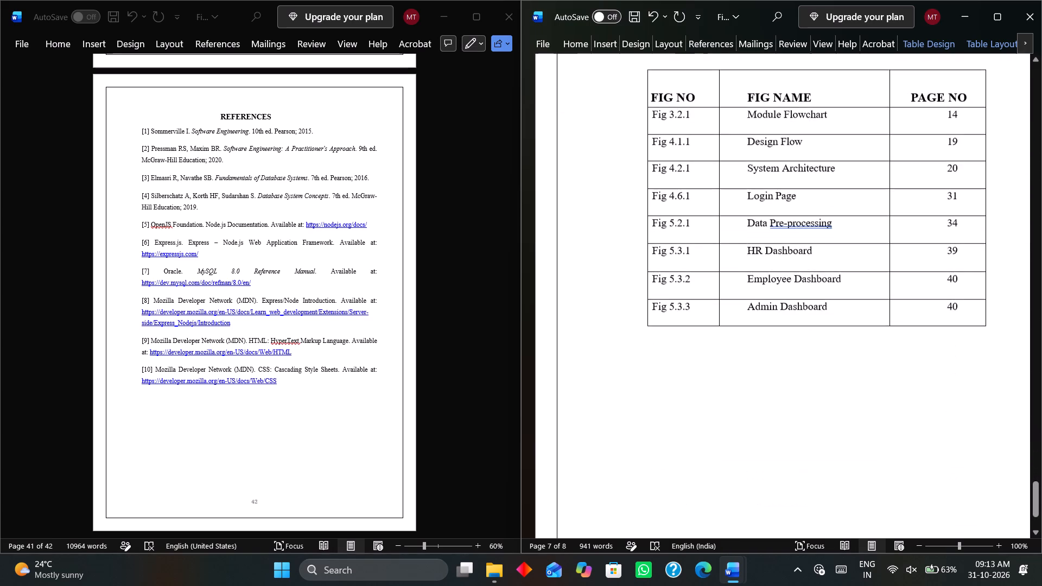
scroll(752, 393, "down", 11)
scroll(752, 393, "up", 20)
scroll(752, 393, "up", 1)
scroll(752, 393, "down", 1)
scroll(752, 393, "up", 3)
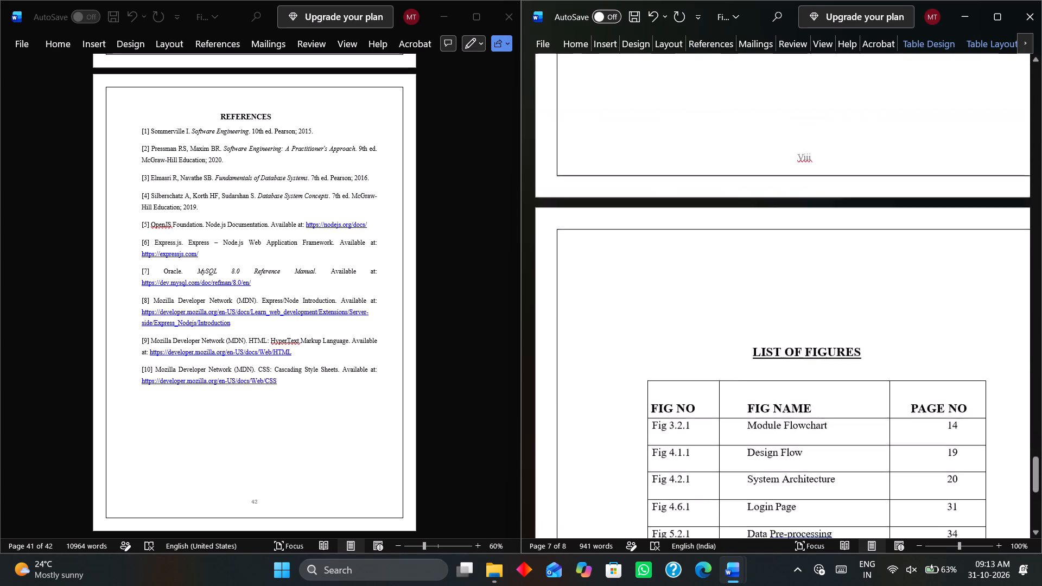
scroll(752, 393, "up", 5)
scroll(752, 393, "down", 1)
scroll(752, 393, "up", 20)
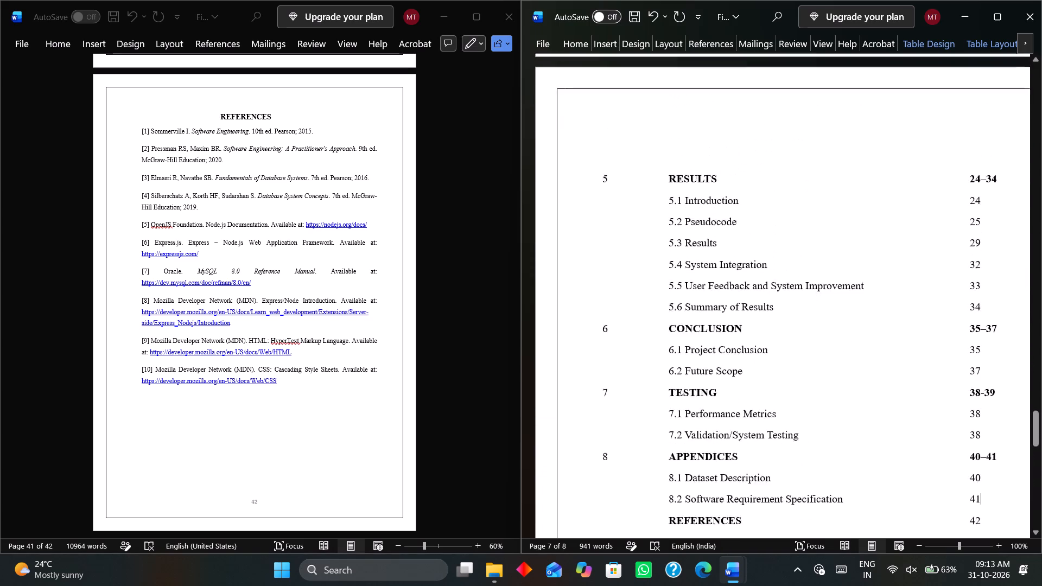
scroll(747, 390, "up", 14)
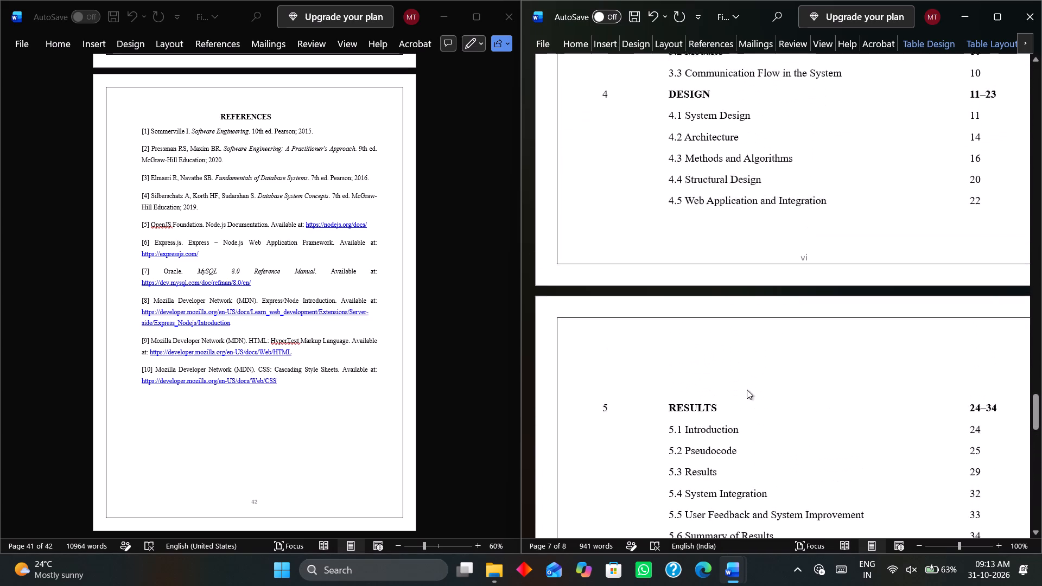
scroll(747, 390, "down", 2)
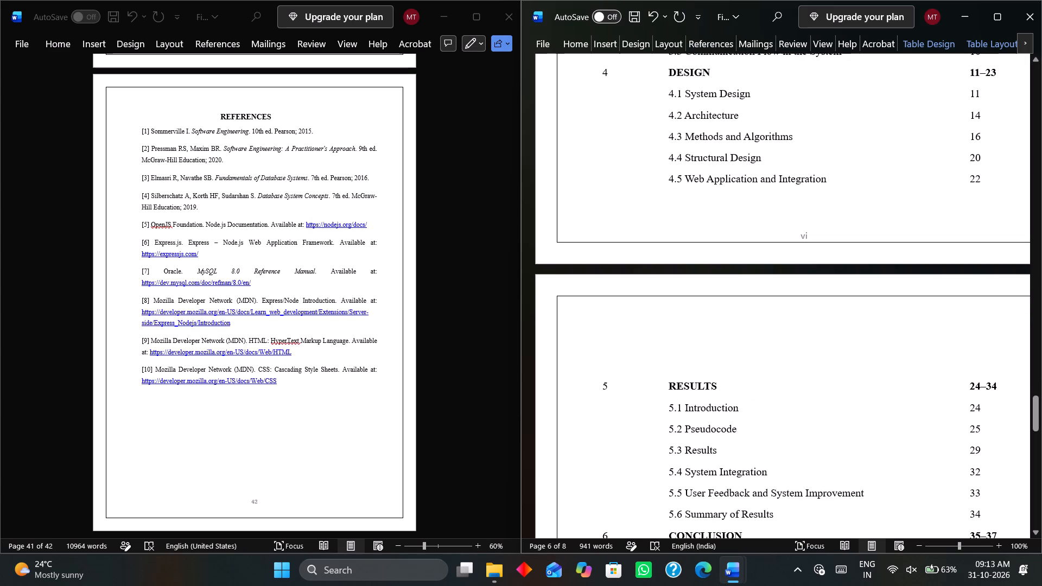
scroll(747, 390, "down", 1)
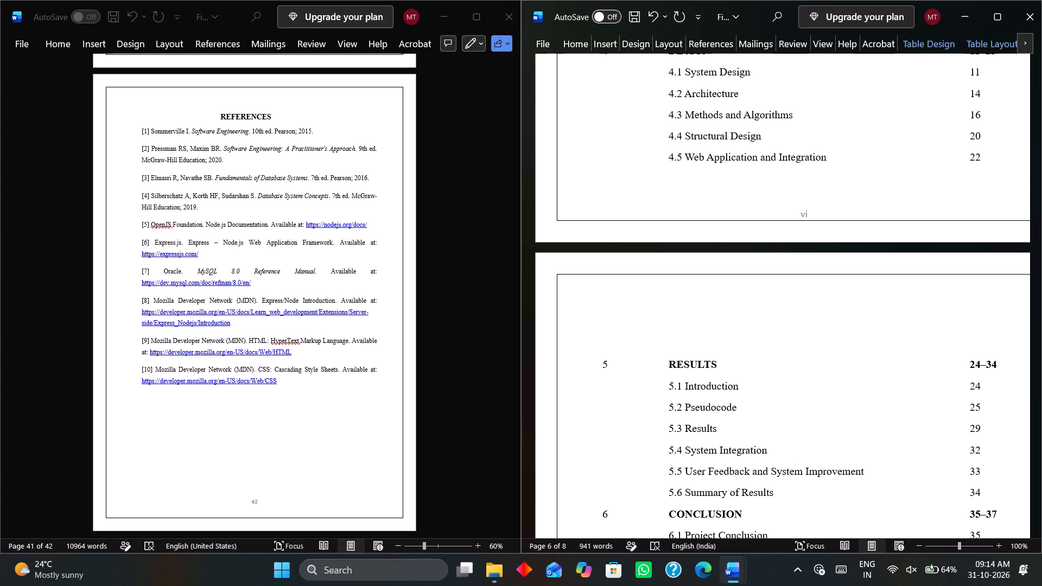
scroll(747, 390, "down", 2)
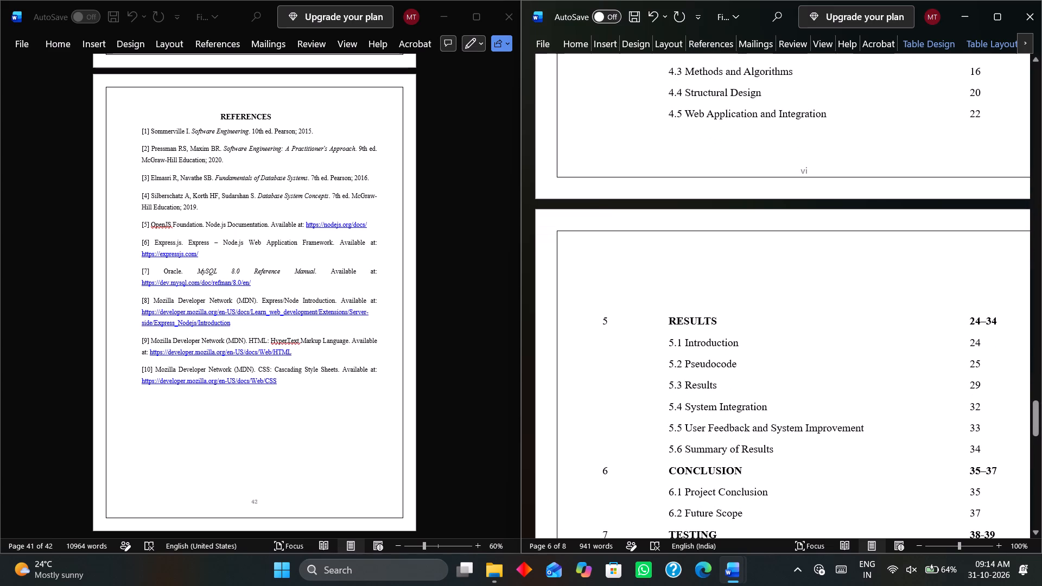
Find the Fig 3.2.1 Module Flowchart in the chapters document and set its page number in the List of Figures to 10.
scroll(447, 392, "up", 20)
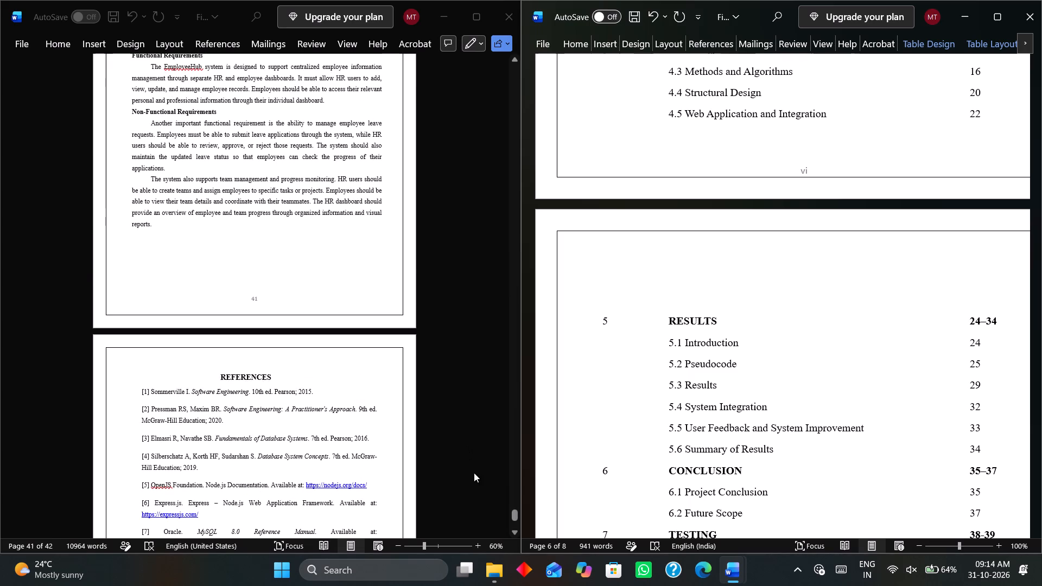
left_click_drag(513, 512, 537, 369)
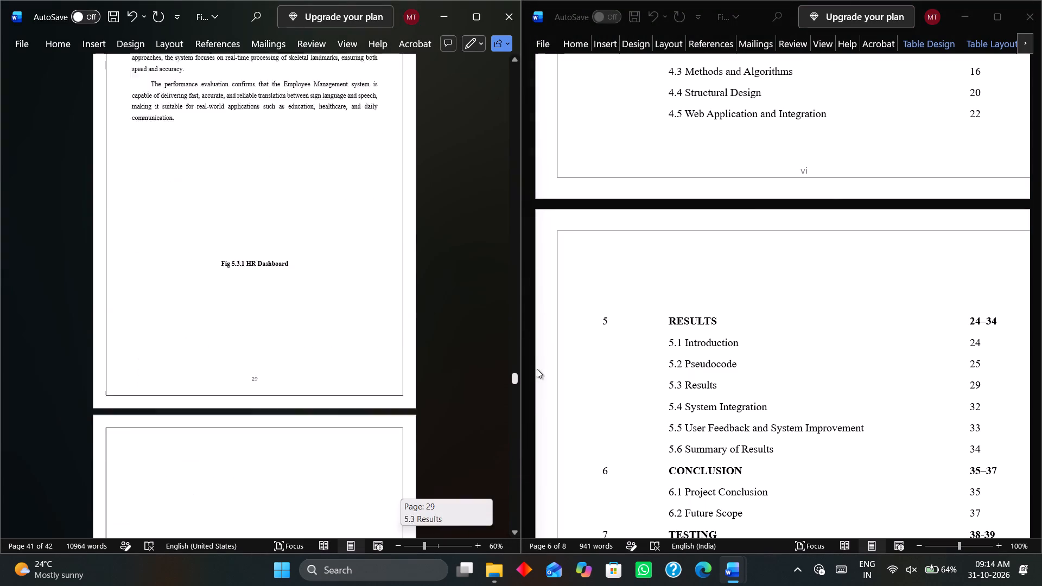
left_click_drag(537, 369, 548, 263)
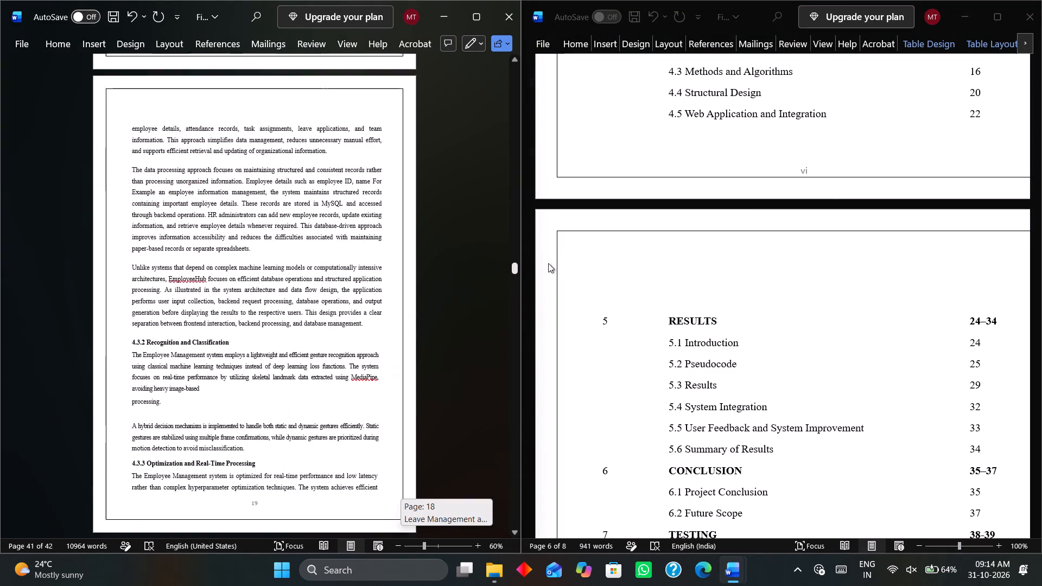
left_click_drag(548, 263, 573, 171)
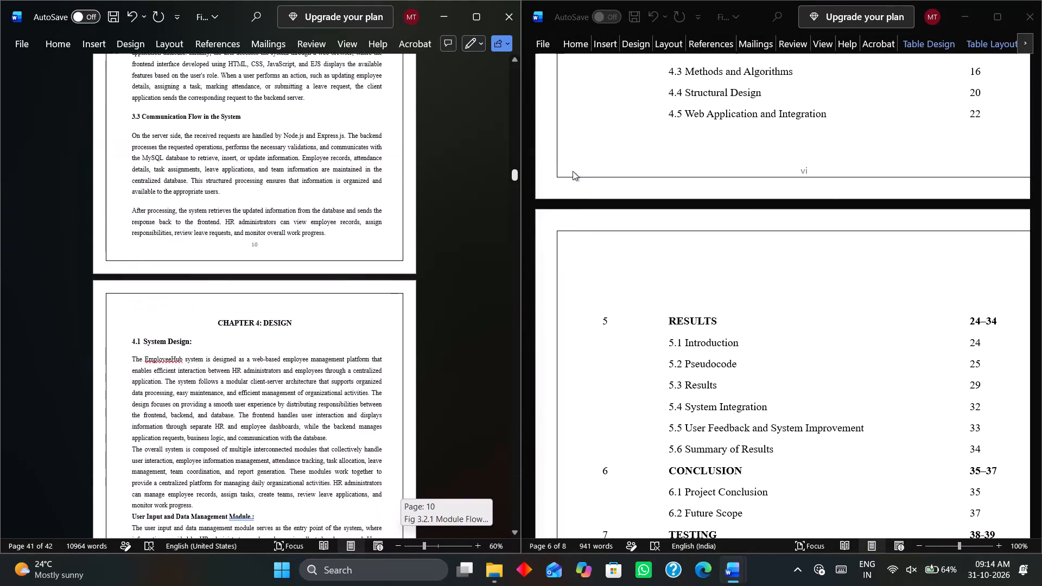
left_click_drag(573, 171, 577, 150)
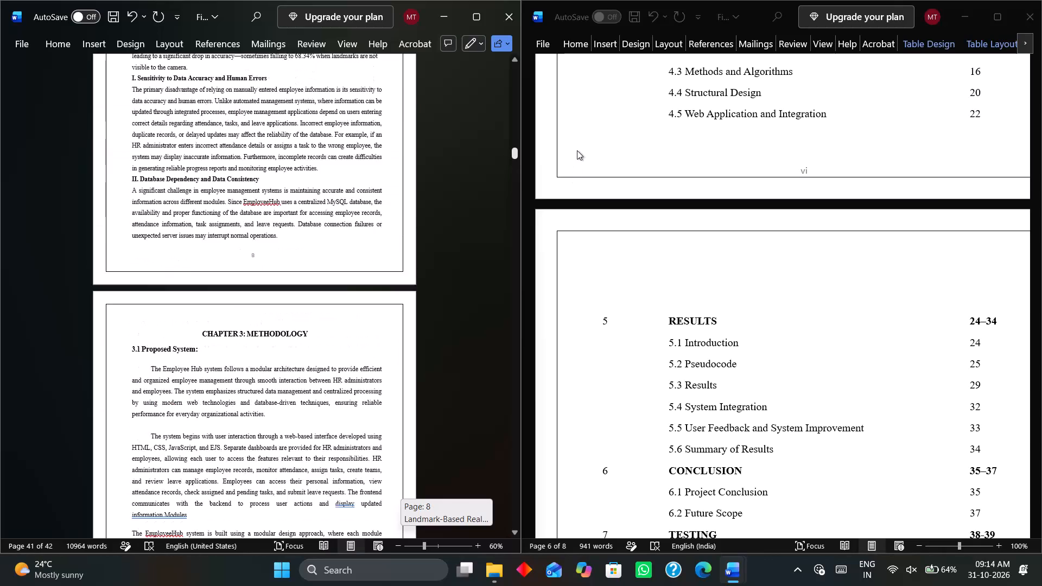
left_click_drag(577, 150, 517, 114)
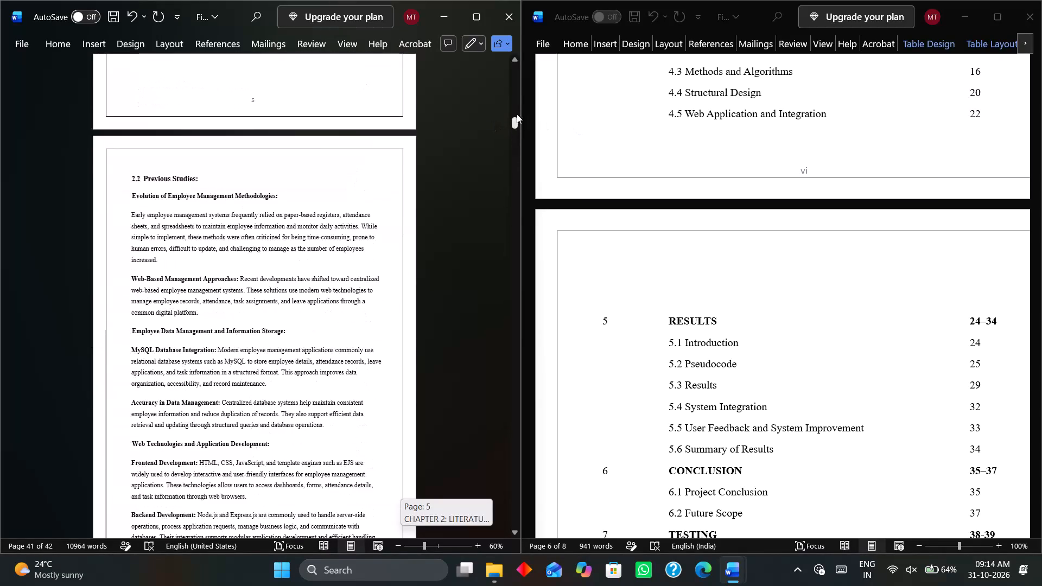
left_click_drag(517, 114, 522, 90)
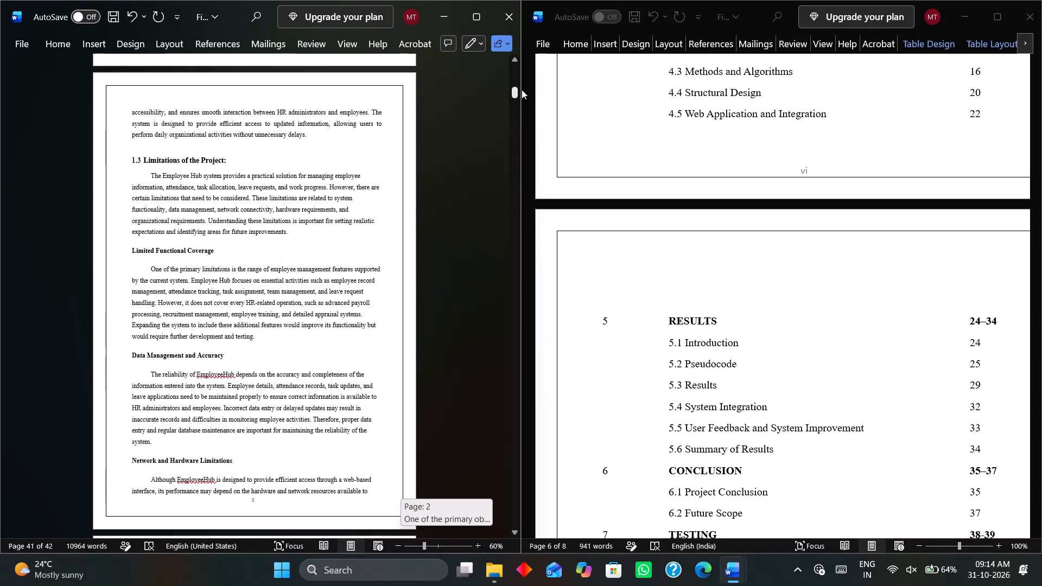
left_click_drag(522, 90, 535, 9)
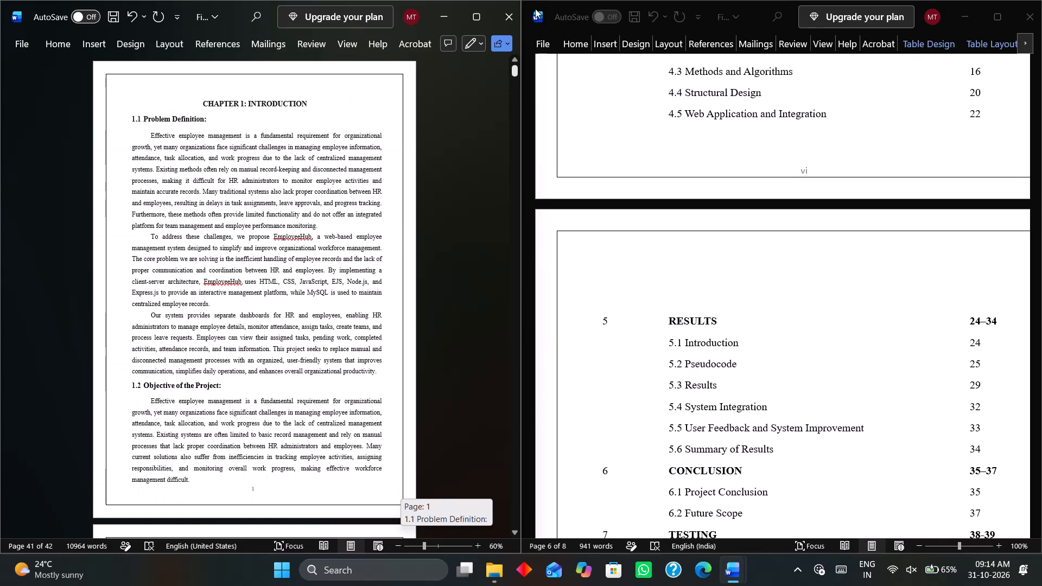
left_click_drag(535, 9, 514, 74)
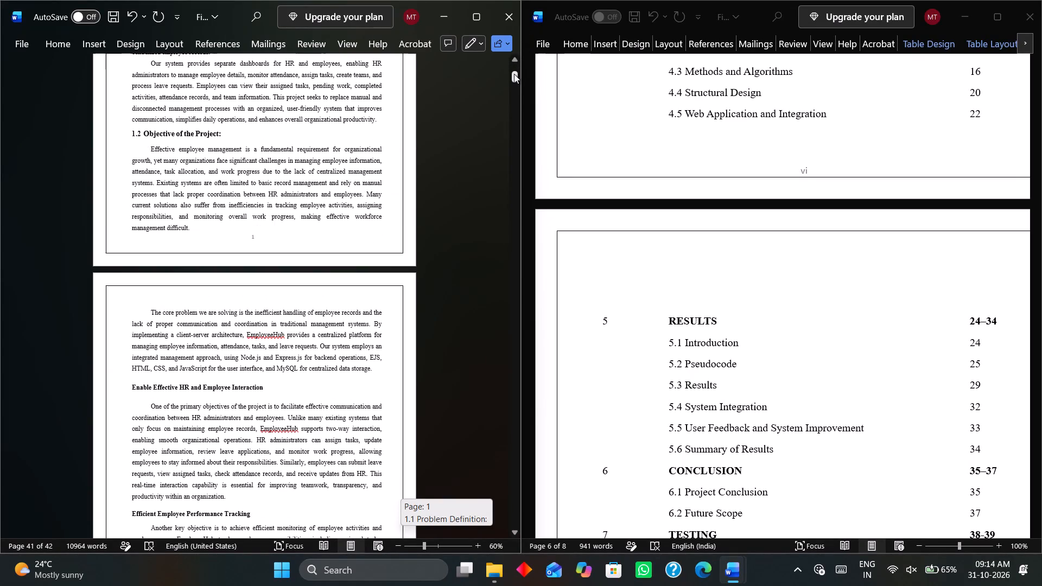
left_click_drag(514, 74, 523, 76)
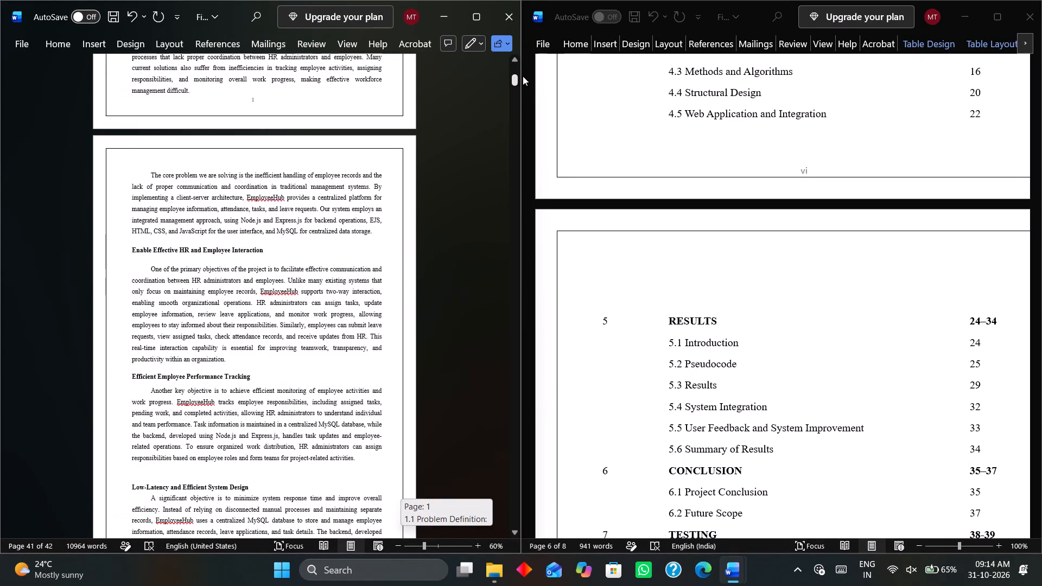
left_click_drag(523, 76, 513, 77)
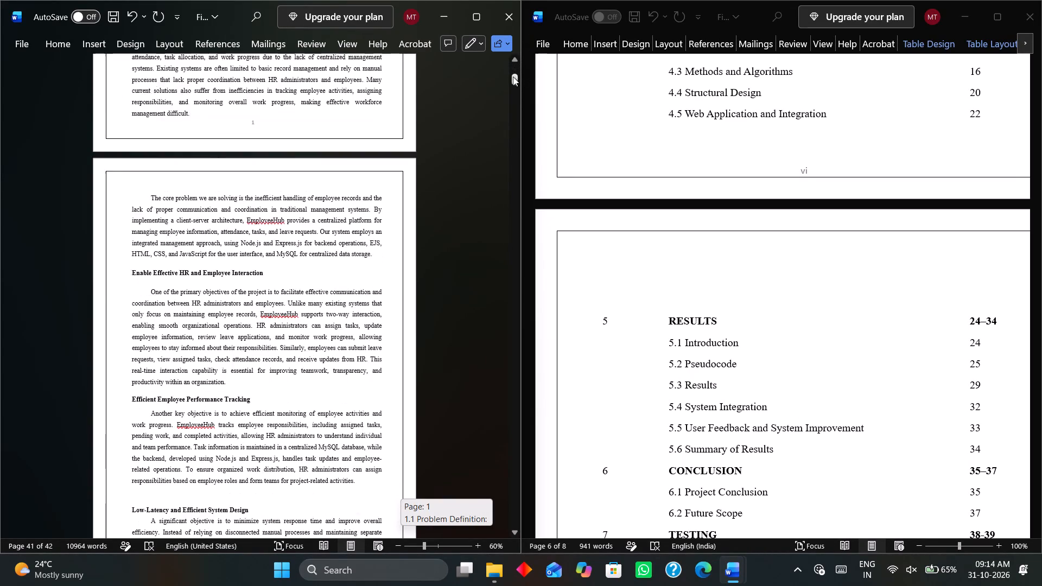
left_click_drag(513, 77, 513, 112)
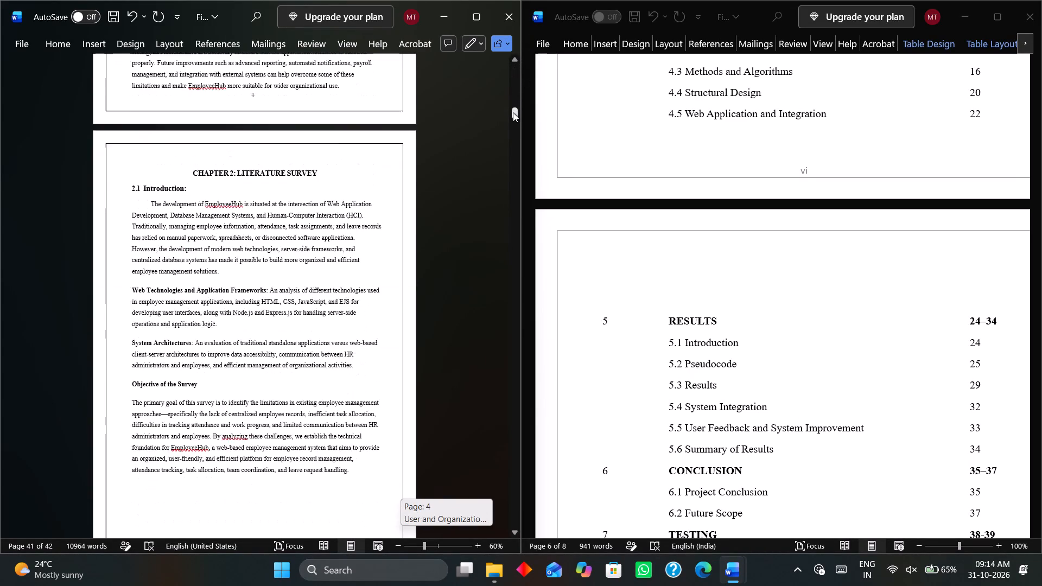
left_click_drag(513, 112, 513, 130)
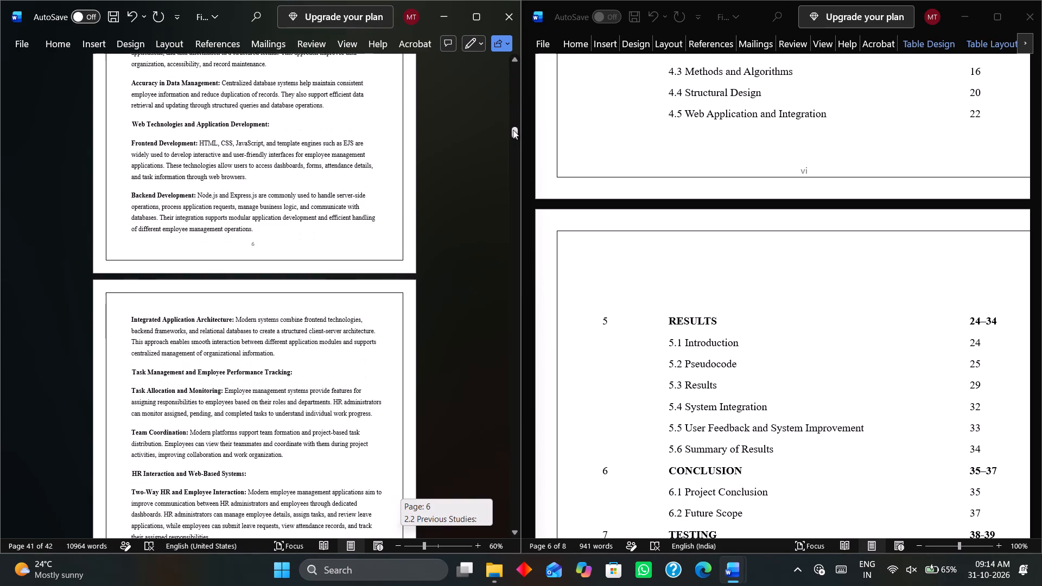
left_click_drag(513, 130, 513, 138)
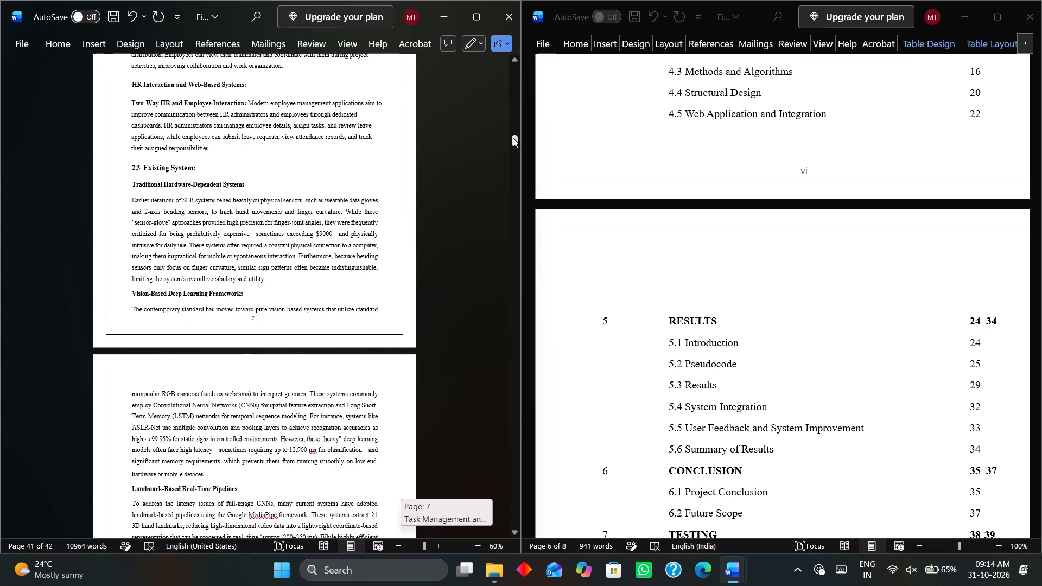
left_click_drag(513, 138, 512, 160)
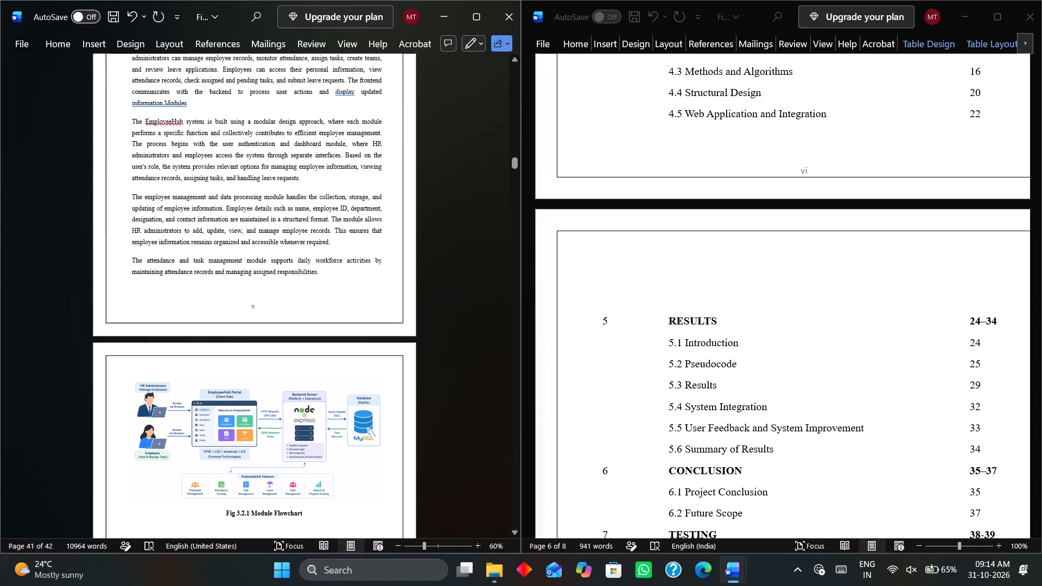
scroll(411, 207, "down", 6)
scroll(426, 225, "down", 17)
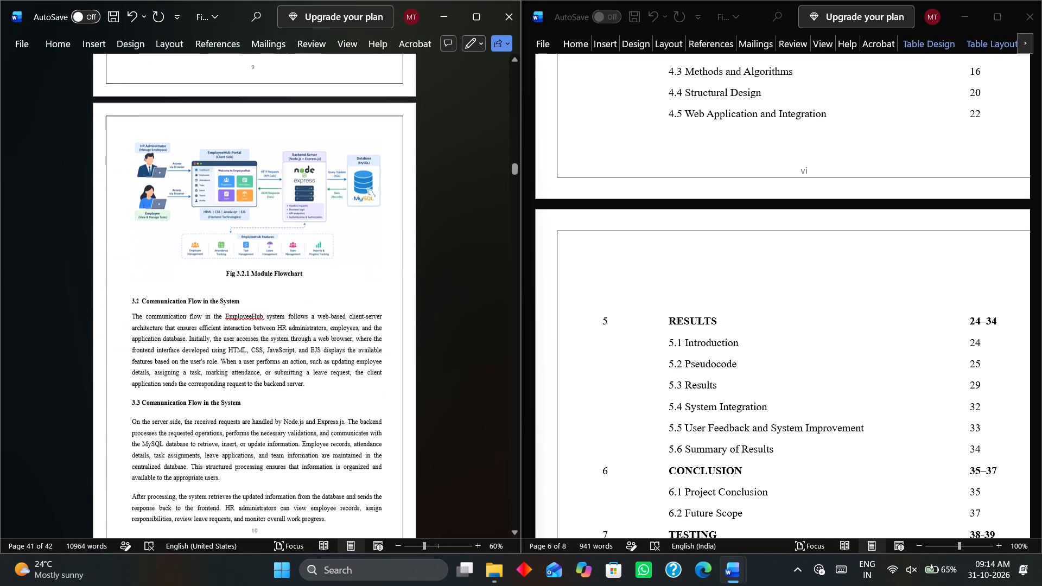
scroll(836, 247, "down", 20)
scroll(836, 247, "down", 13)
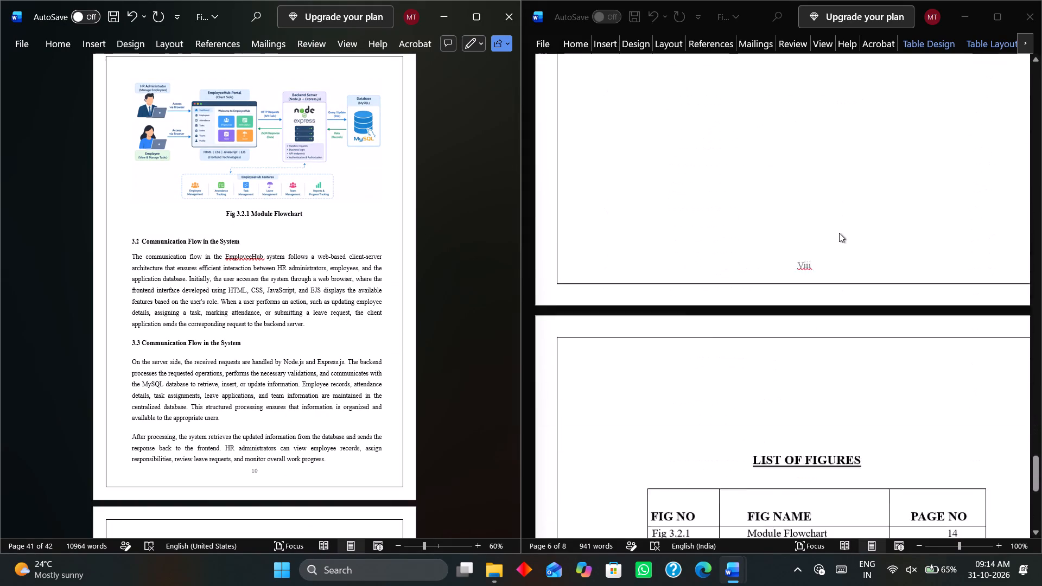
scroll(839, 233, "down", 14)
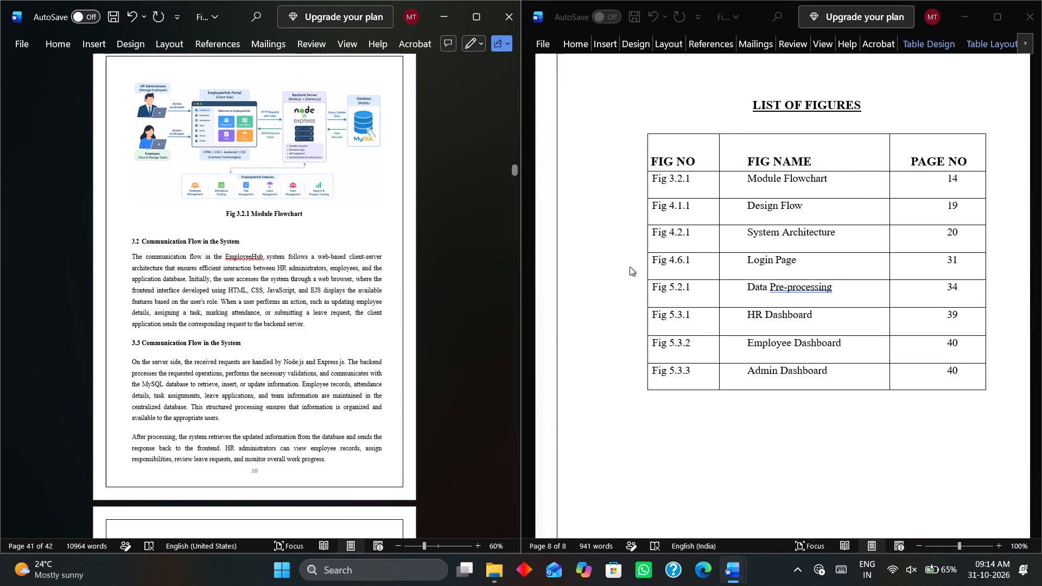
left_click(955, 180)
left_click(964, 180)
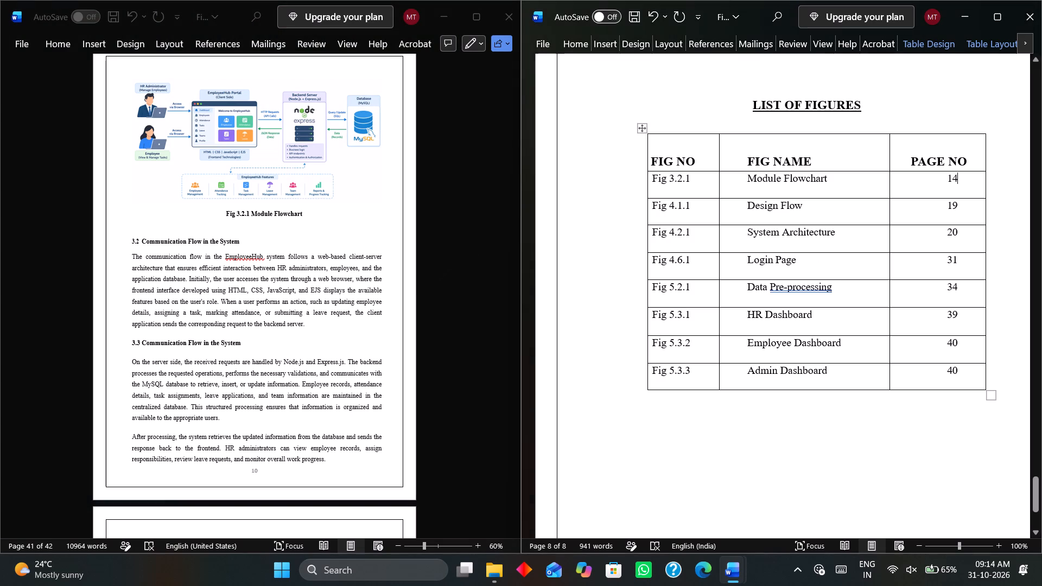
key("BackSpace")
key("0")
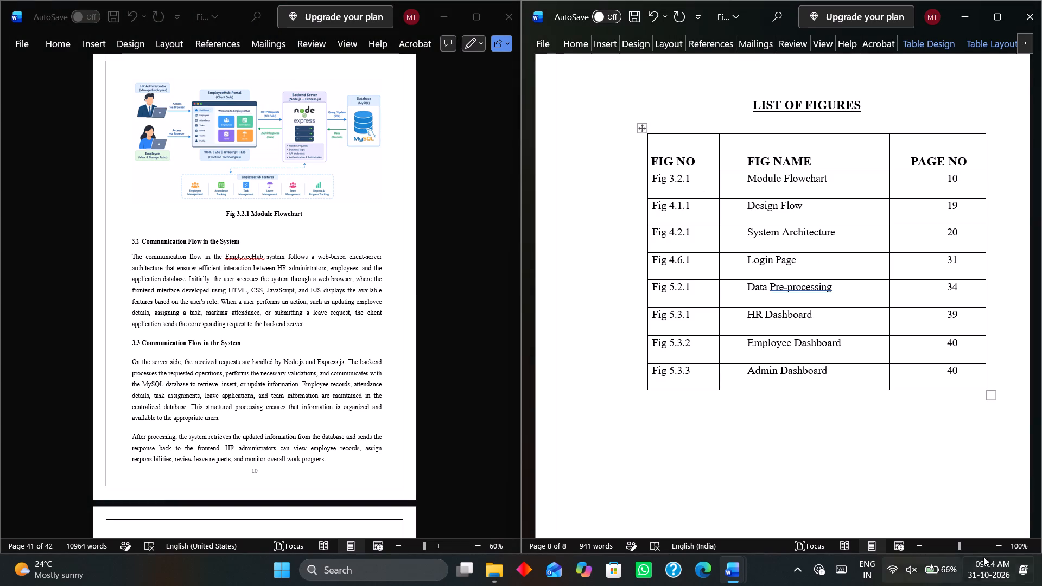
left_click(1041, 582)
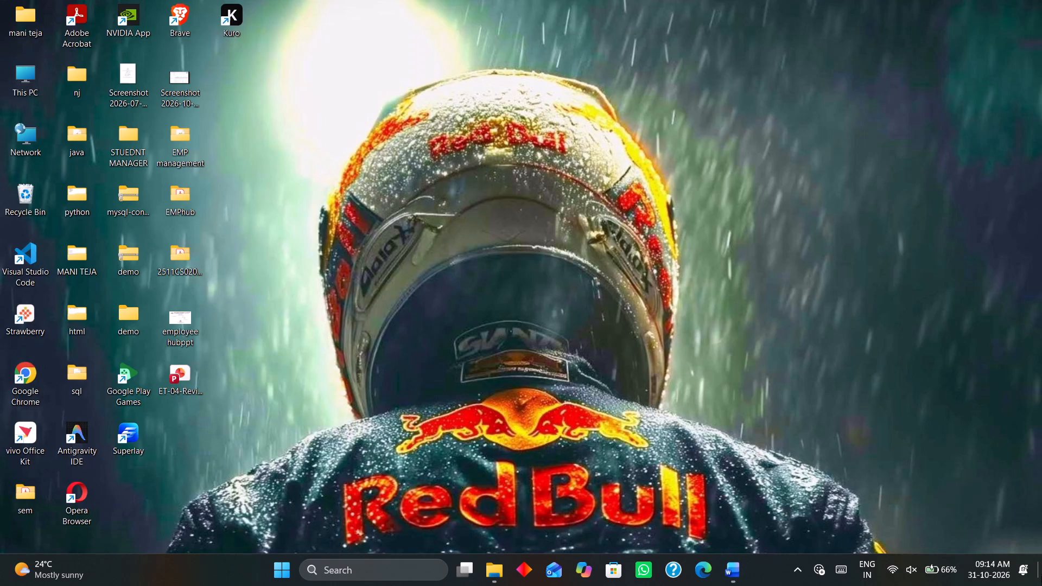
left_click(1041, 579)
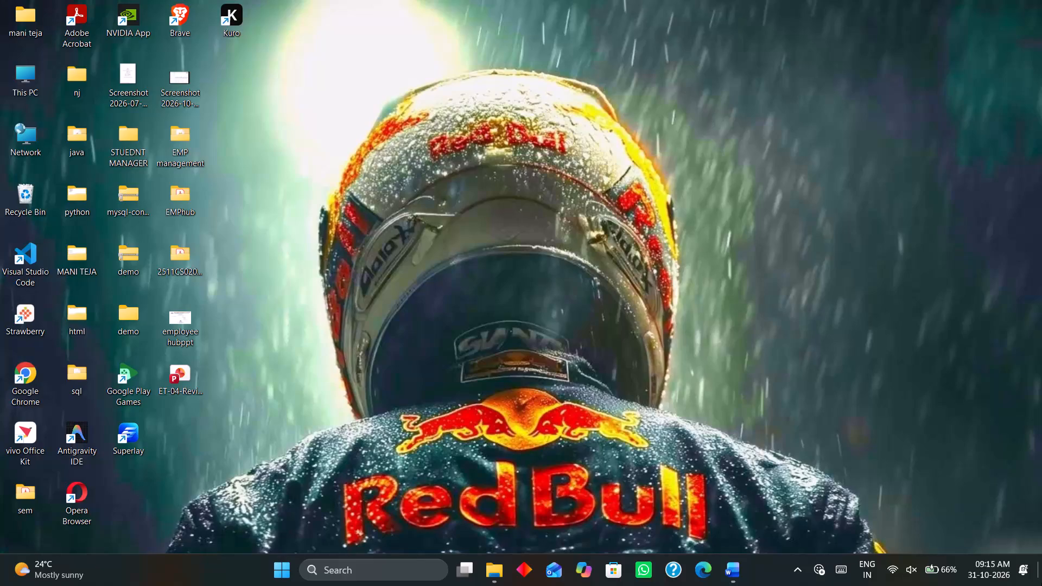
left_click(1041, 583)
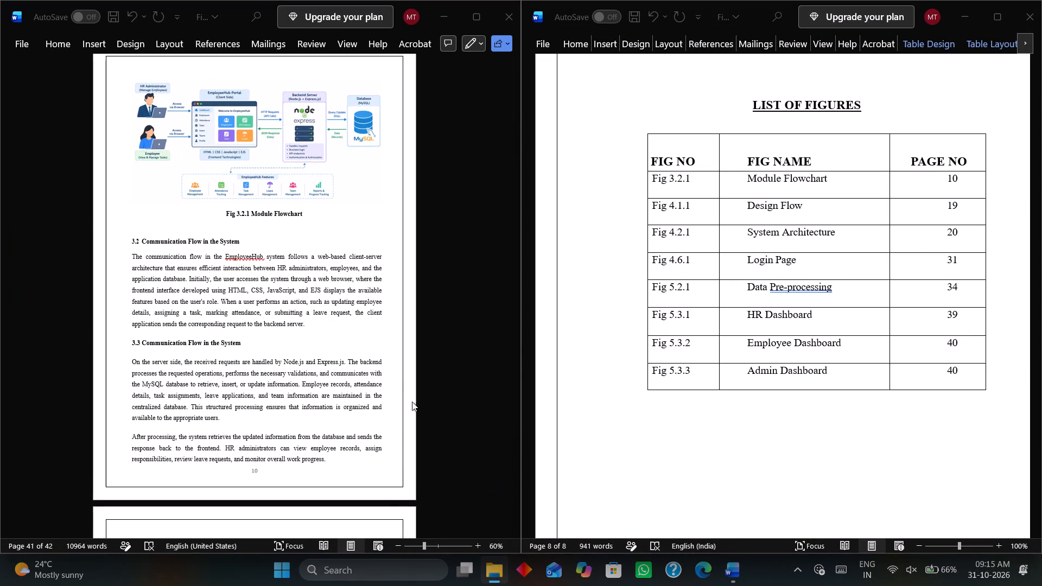
Find the 4.1.1 Design Flow Diagram in Chapter 4 and set the Fig 4.1.1 page number in the List of Figures to 14.
scroll(186, 387, "down", 5)
scroll(252, 351, "down", 4)
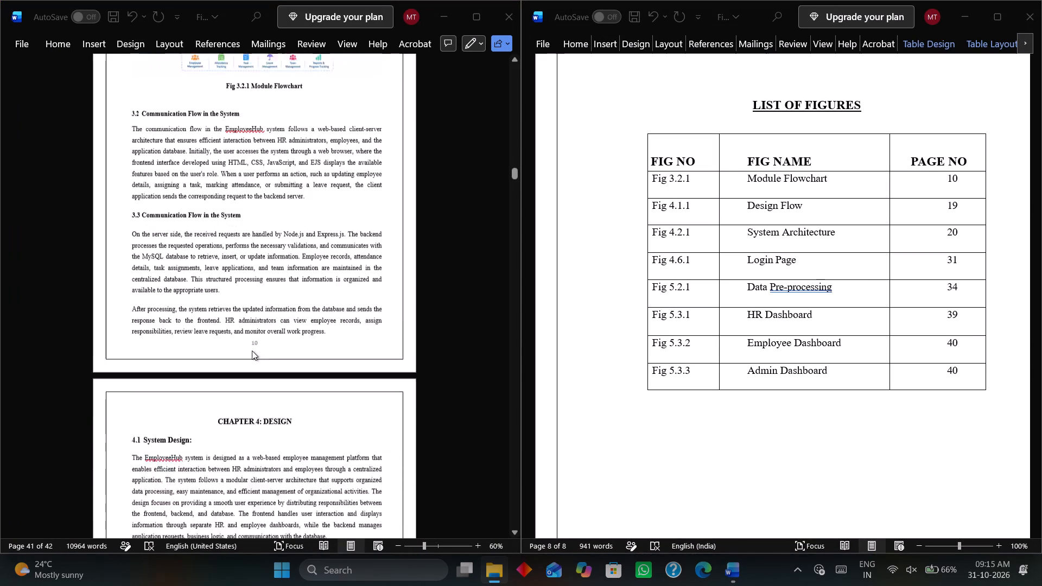
scroll(252, 351, "down", 20)
scroll(252, 351, "down", 20)
scroll(252, 351, "down", 2)
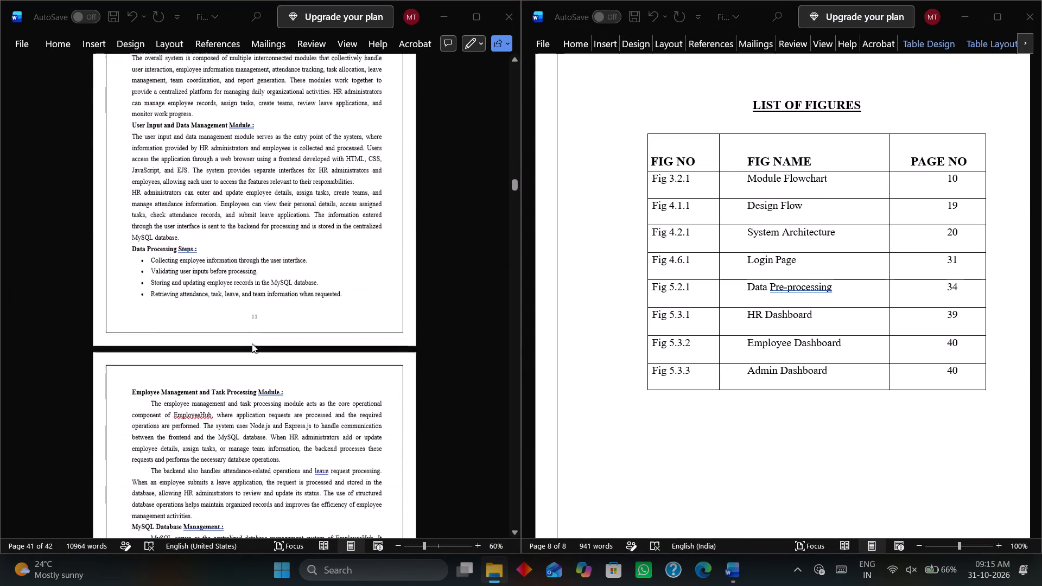
scroll(252, 343, "down", 20)
scroll(252, 343, "down", 19)
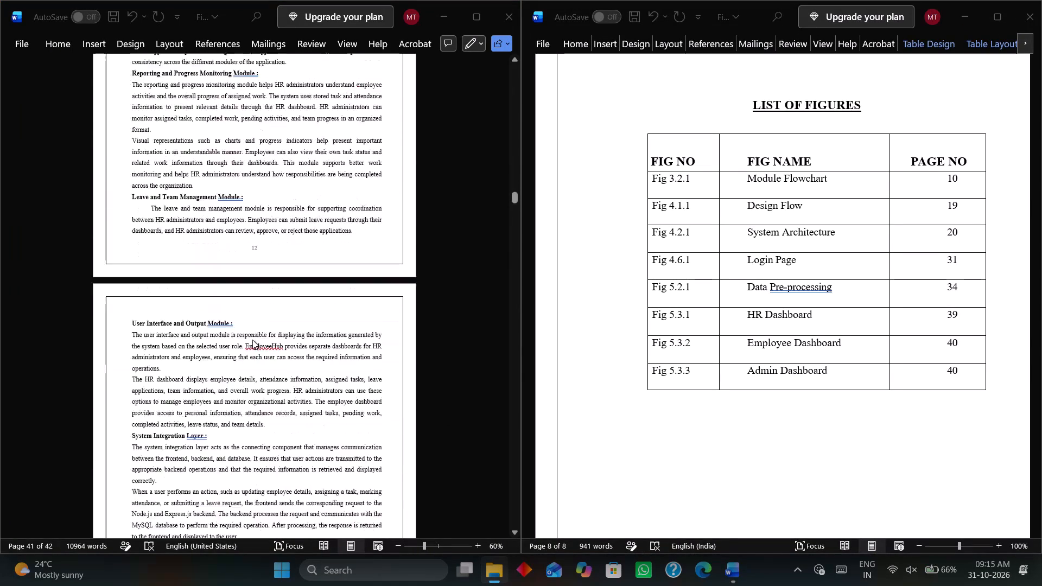
scroll(252, 340, "down", 20)
scroll(252, 340, "down", 15)
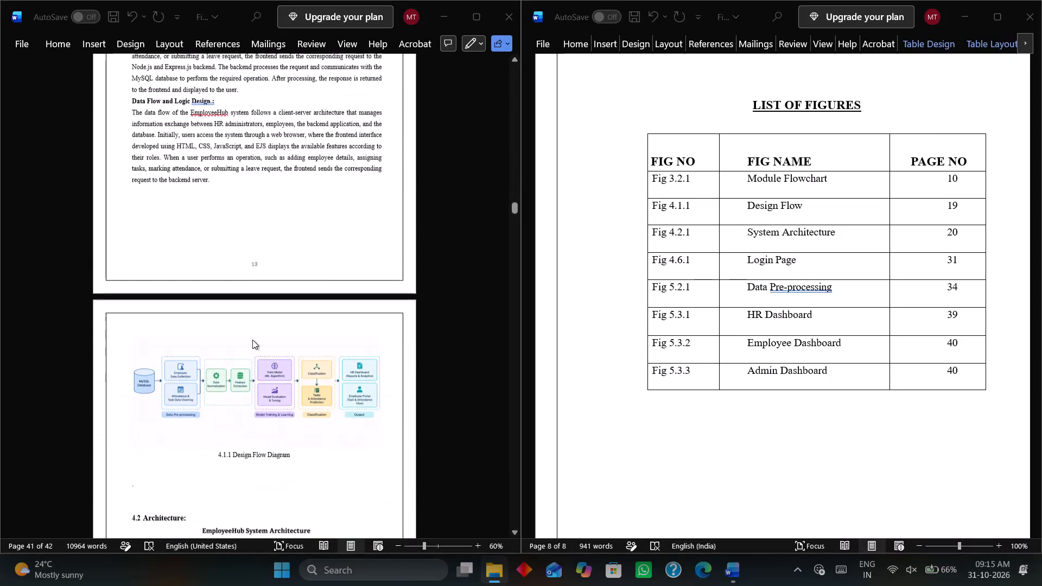
scroll(252, 340, "down", 8)
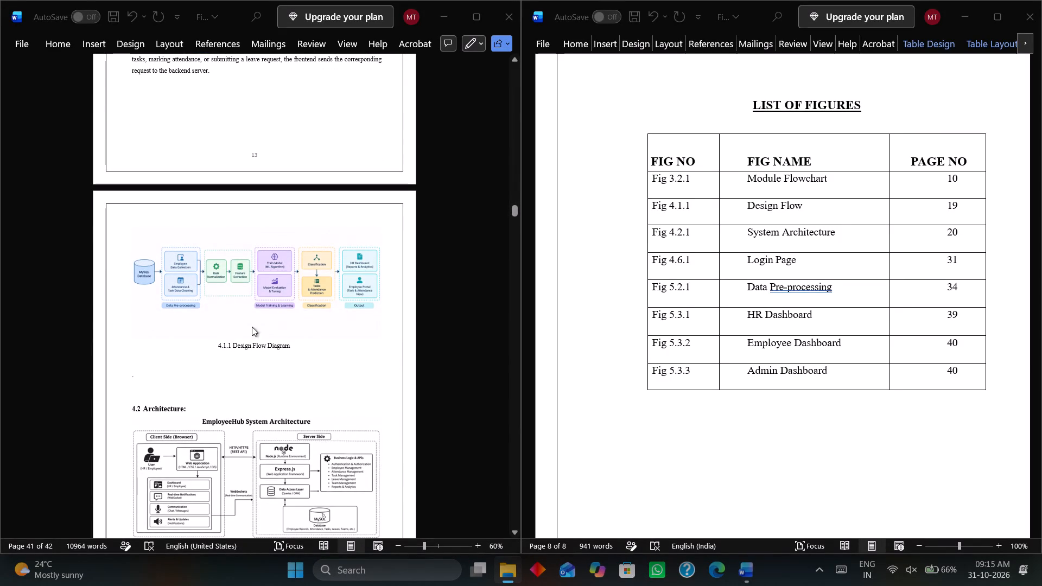
scroll(421, 342, "down", 5)
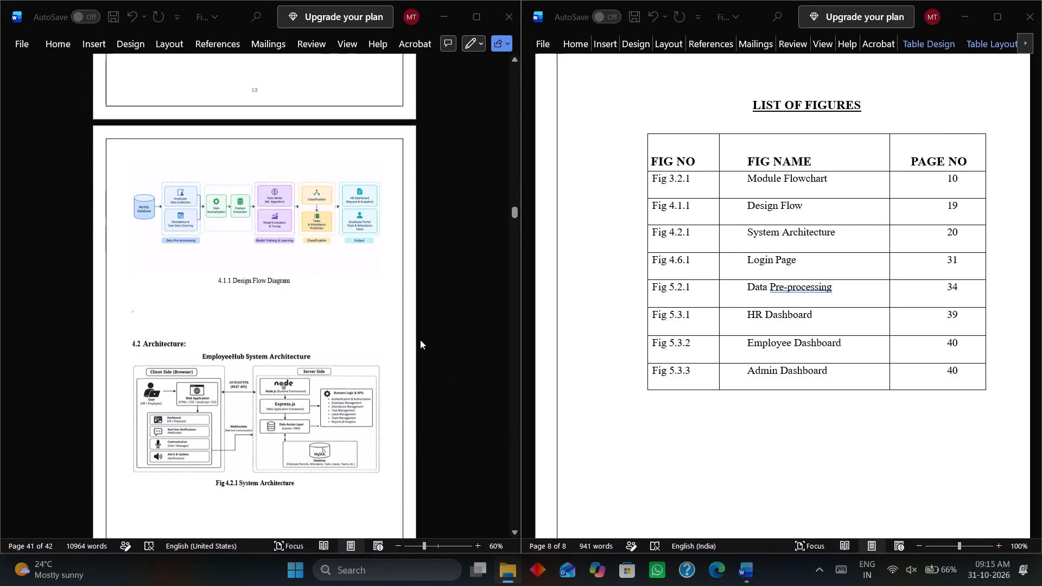
scroll(421, 333, "down", 6)
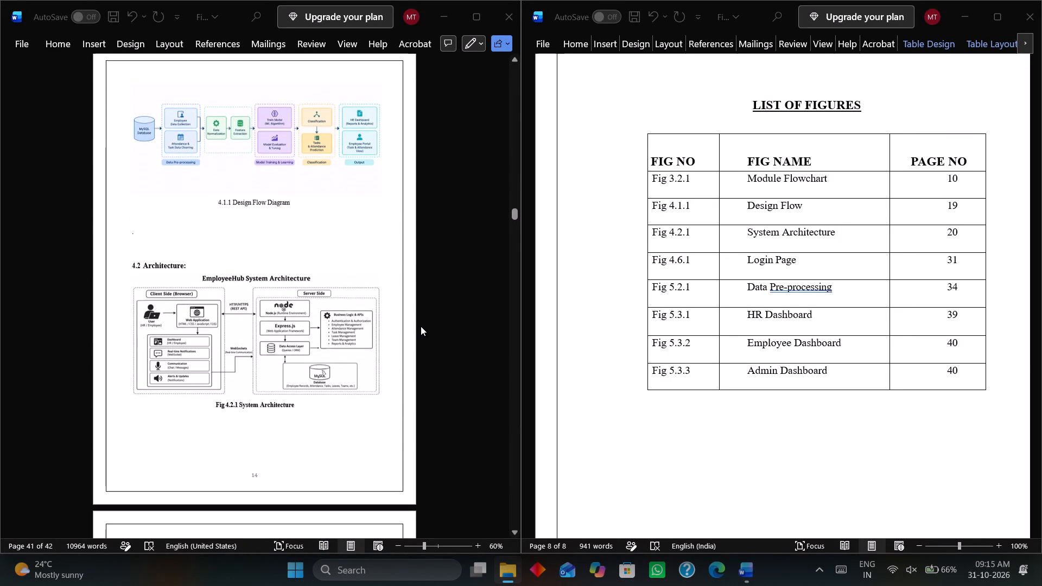
left_click(965, 212)
left_click(965, 212)
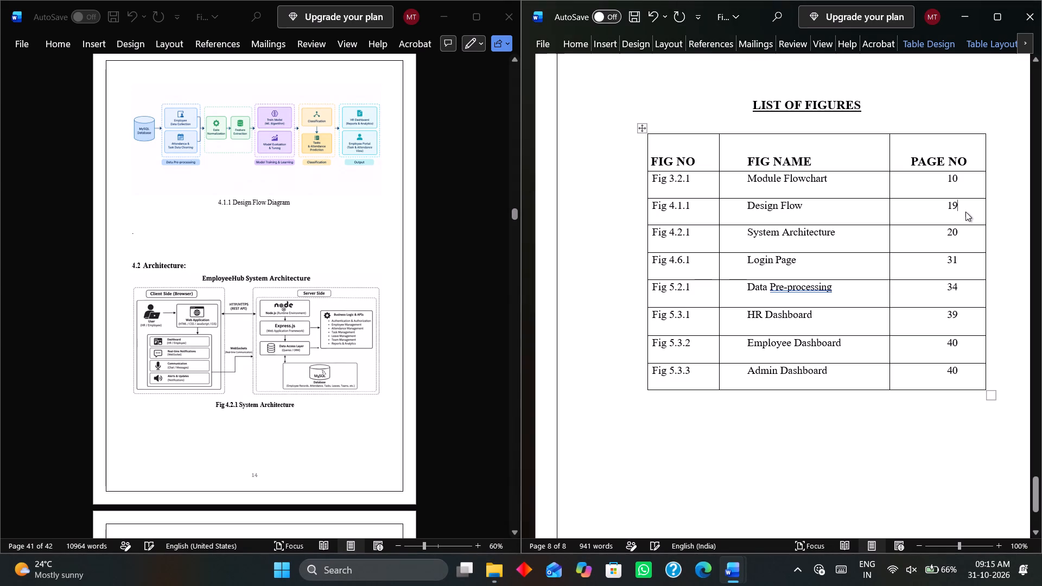
key("BackSpace")
key("4")
Set the page number of Fig 4.2.1 System Architecture in the List of Figures to 14.
left_click(968, 240)
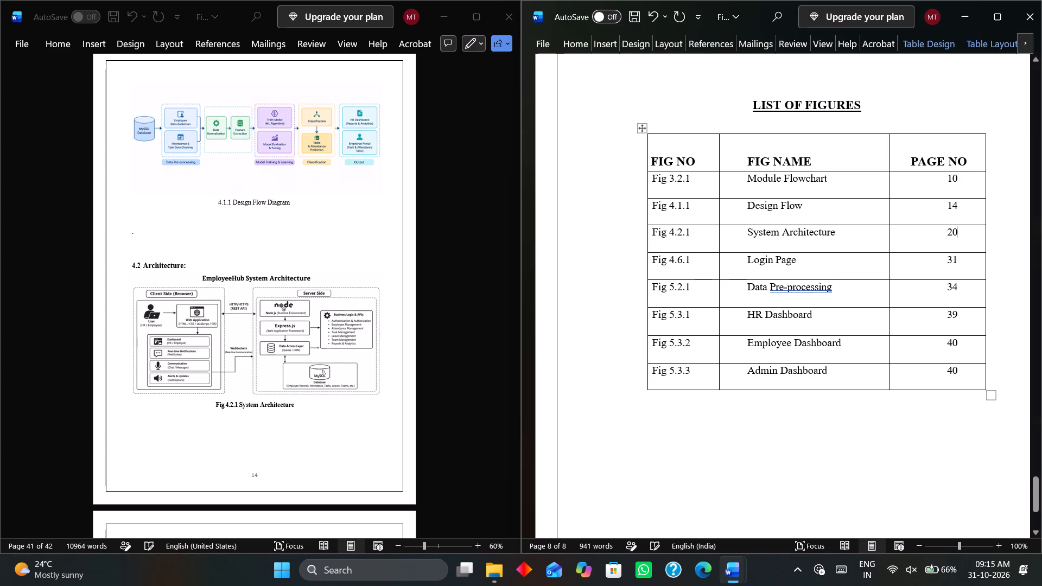
key("BackSpace")
key("BackSpace")
key("1")
key("4")
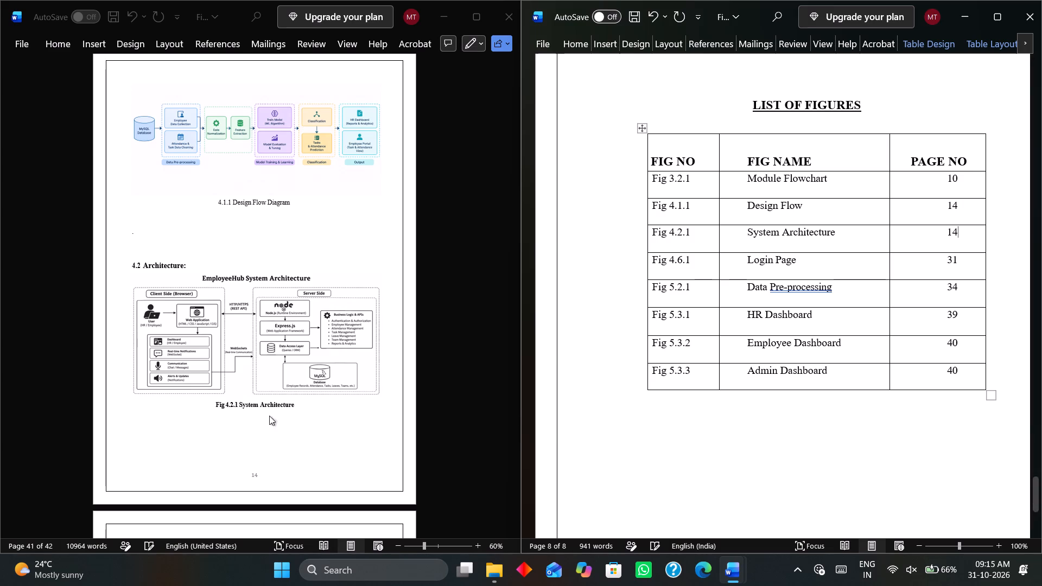
Delete the blank lines above the Data Processing and Database Management heading at the top of page 17 in the chapters document.
scroll(359, 399, "down", 6)
scroll(366, 391, "down", 19)
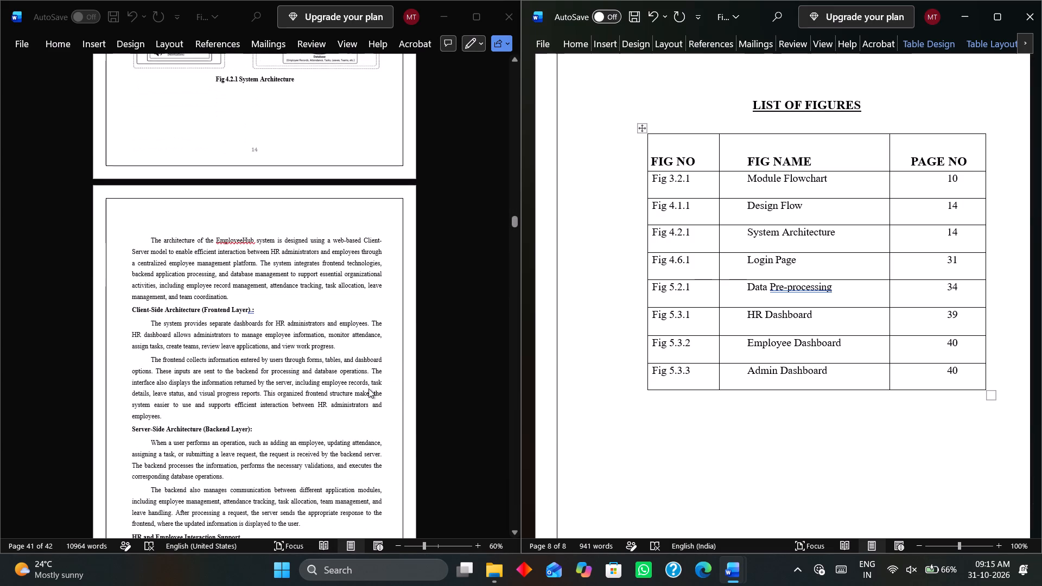
scroll(368, 388, "down", 20)
scroll(368, 388, "down", 5)
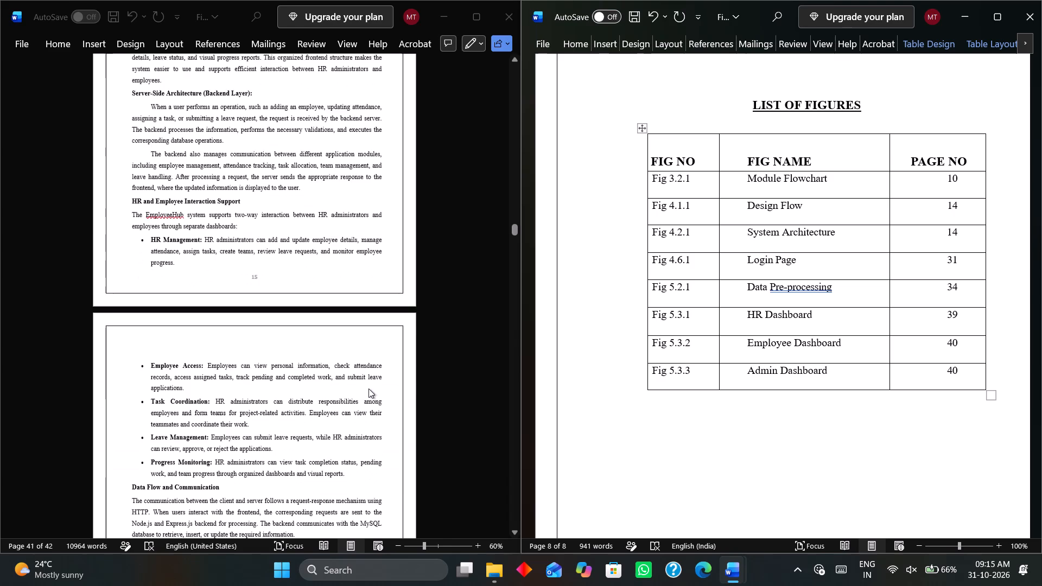
scroll(368, 388, "down", 20)
scroll(368, 388, "down", 16)
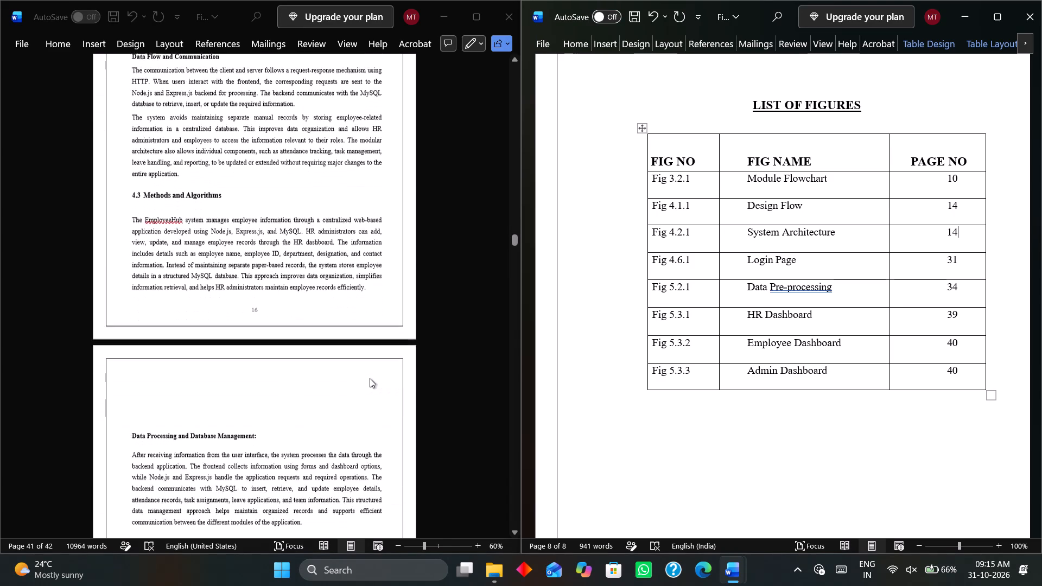
scroll(370, 378, "down", 16)
left_click(230, 155)
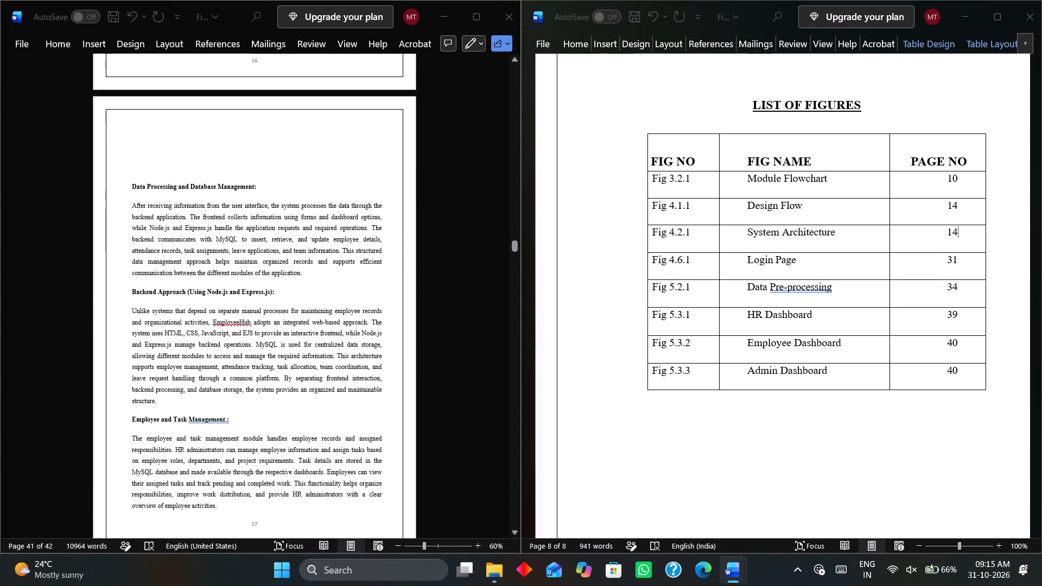
left_click(227, 163)
scroll(227, 164, "up", 8)
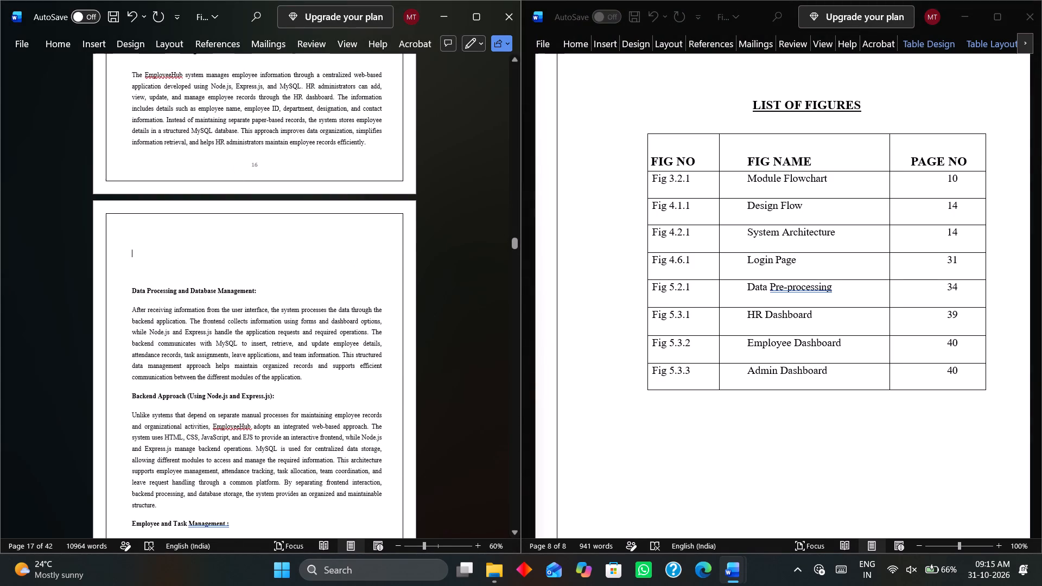
key("Delete")
key("Delete")
scroll(300, 248, "up", 1)
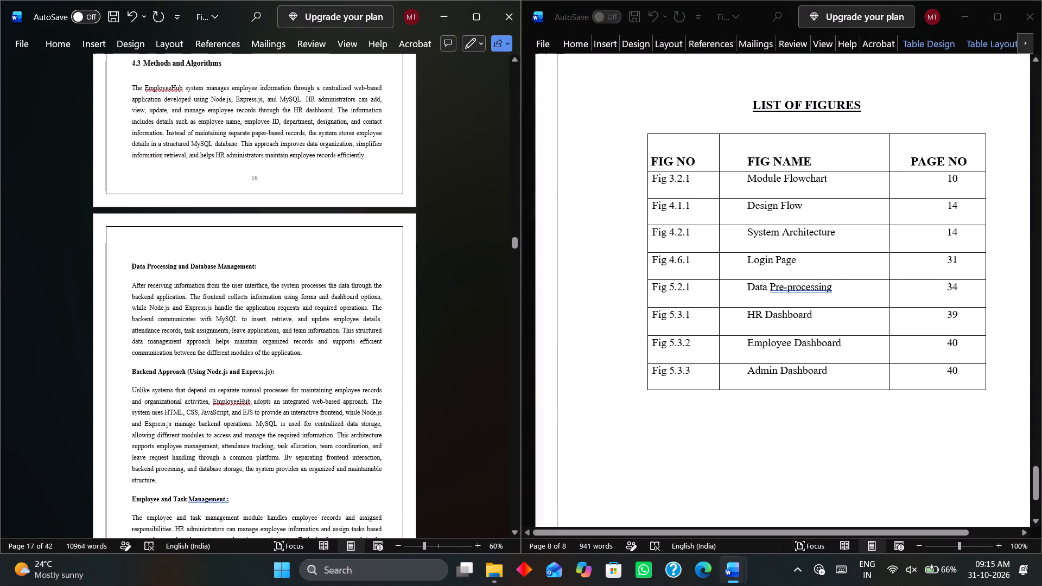
left_click(241, 247)
left_click(233, 247)
Find the 4.5.1 Login Page figure in Chapter 4 and set the Login Page entry's page number in the List of Figures to 23.
scroll(234, 242, "down", 6)
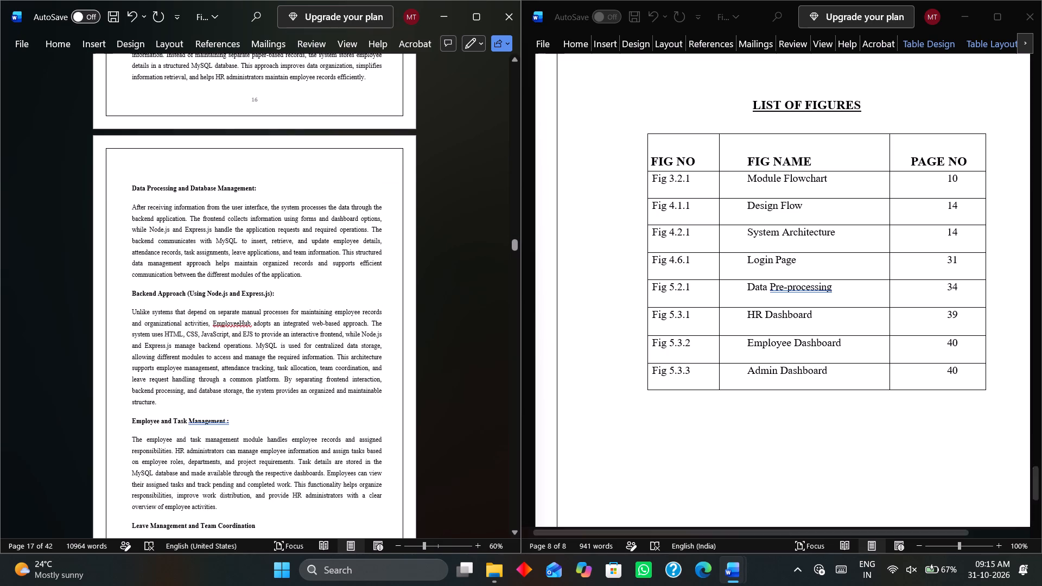
scroll(195, 323, "down", 4)
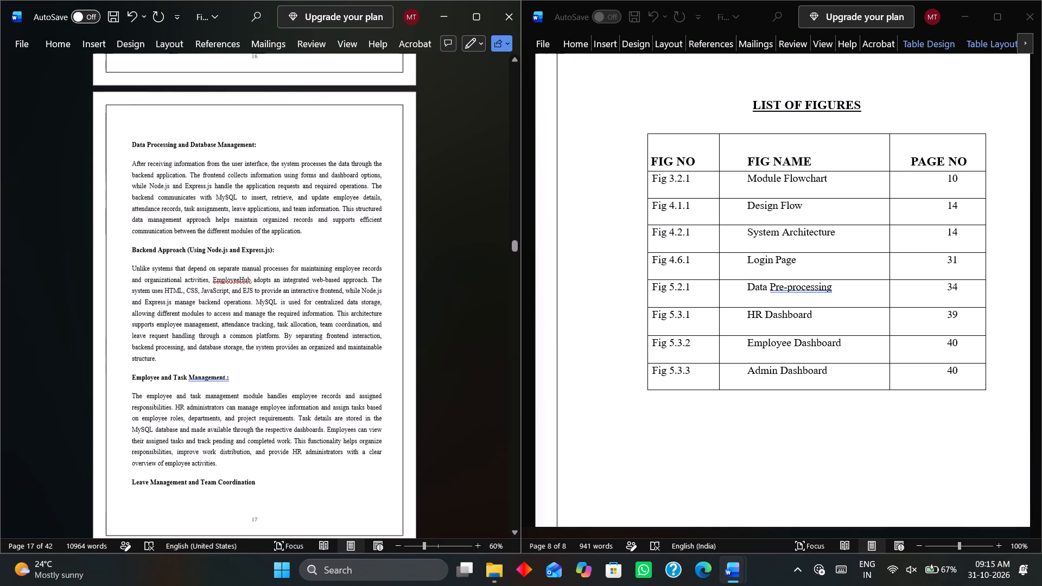
scroll(194, 326, "down", 6)
scroll(234, 300, "down", 6)
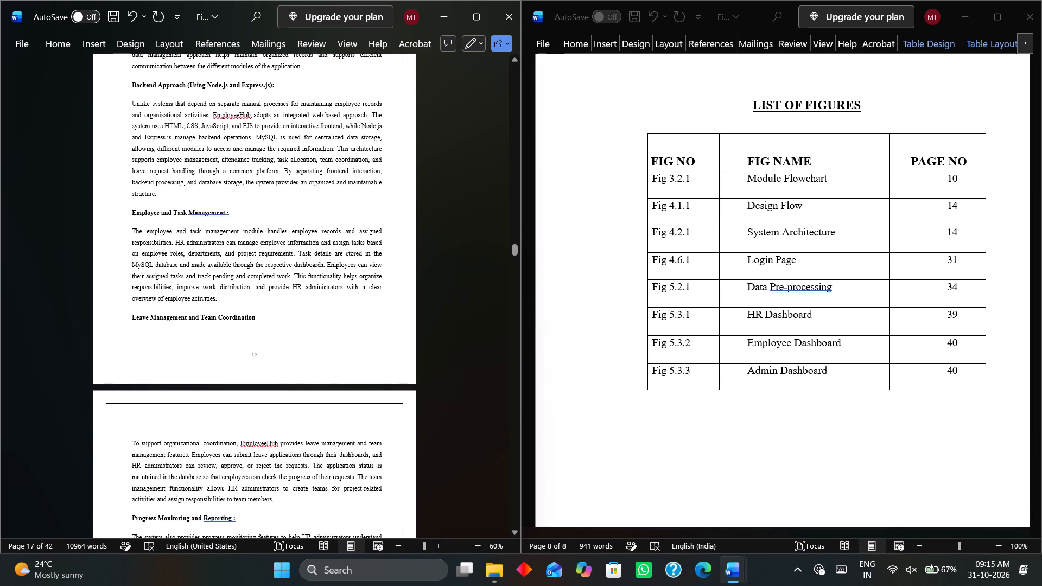
scroll(245, 297, "down", 13)
scroll(246, 295, "down", 20)
scroll(246, 295, "down", 4)
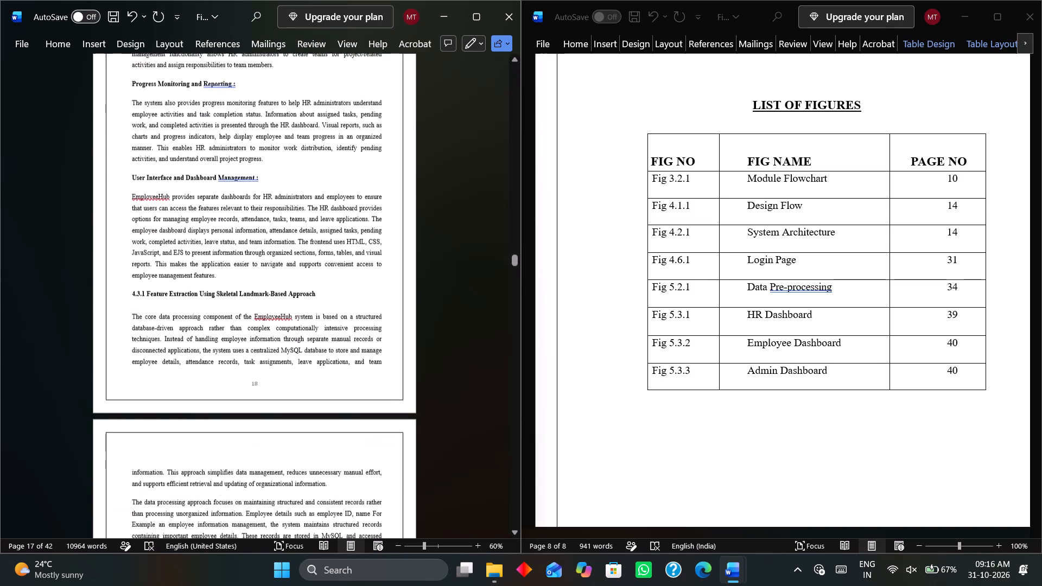
scroll(252, 290, "down", 20)
scroll(252, 290, "down", 20)
scroll(252, 290, "down", 5)
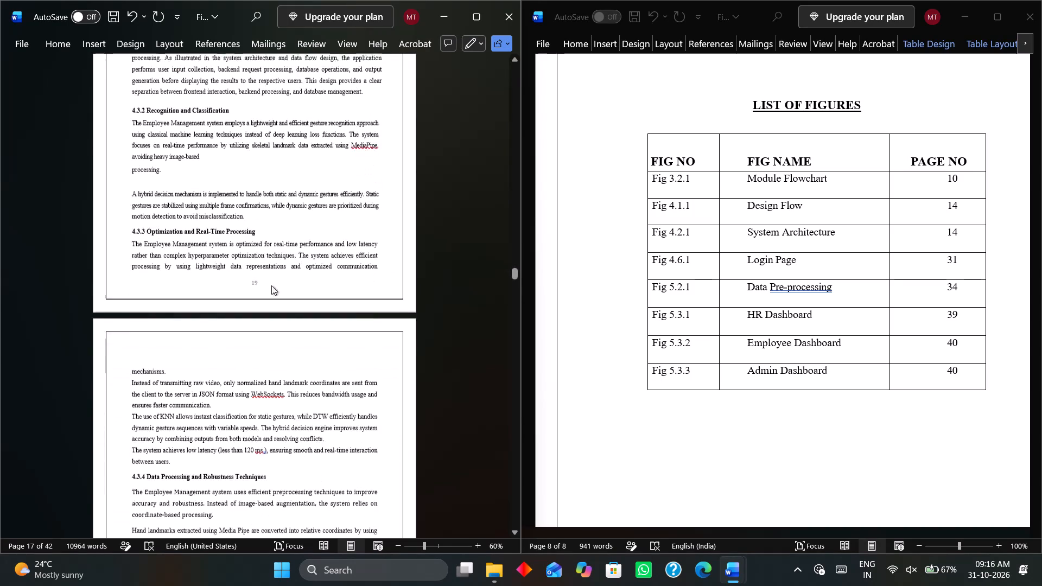
scroll(271, 285, "down", 20)
scroll(271, 285, "down", 20)
scroll(271, 285, "down", 4)
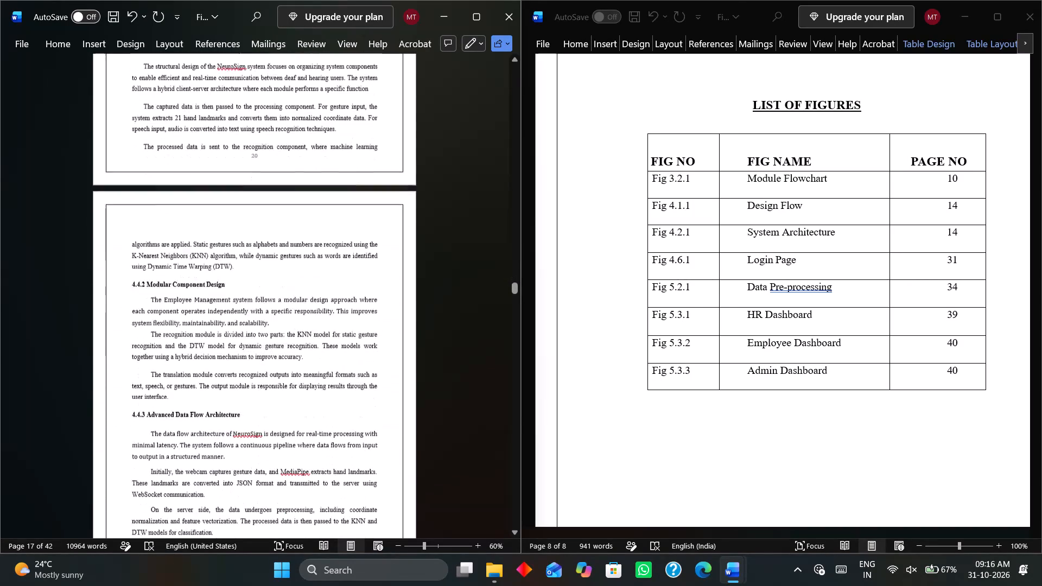
scroll(277, 279, "down", 14)
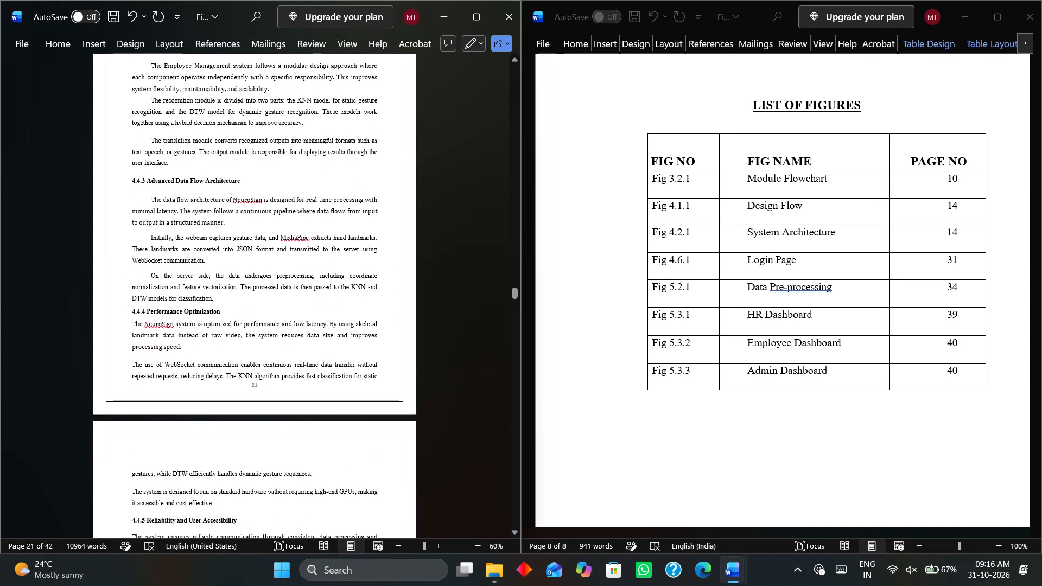
scroll(286, 275, "down", 20)
scroll(286, 275, "down", 20)
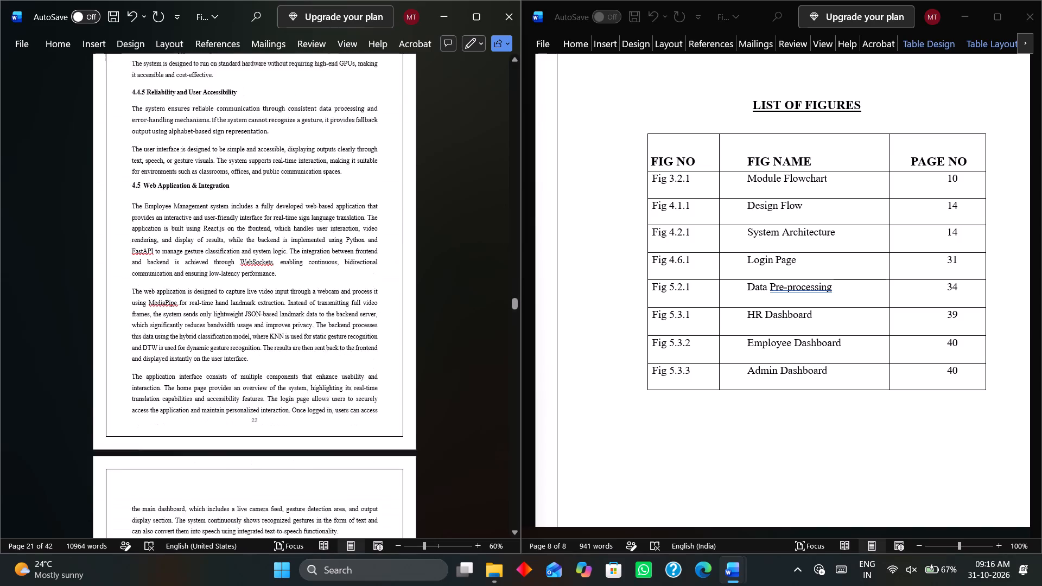
scroll(286, 275, "down", 20)
scroll(286, 275, "down", 4)
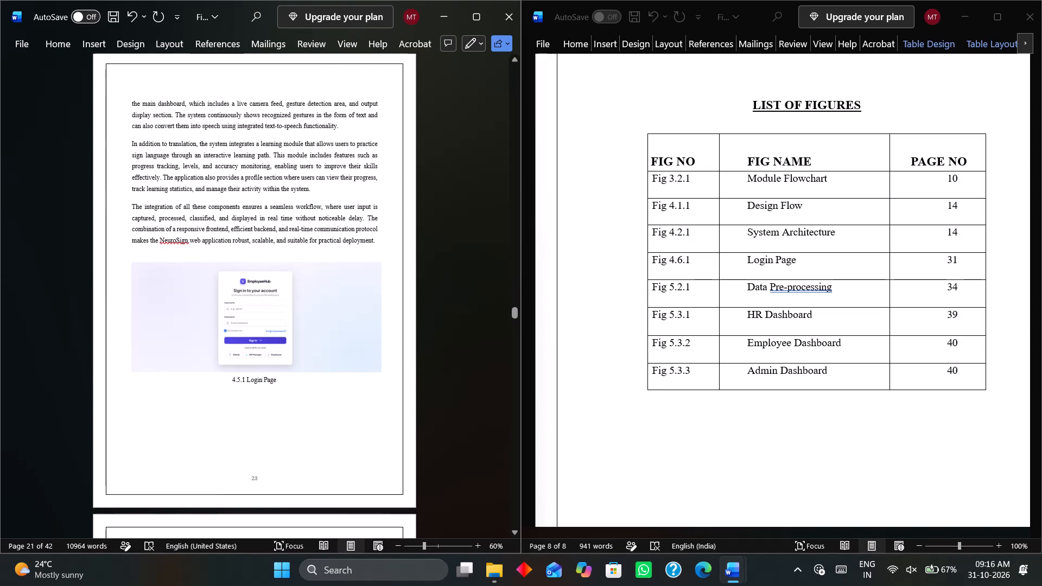
scroll(352, 278, "down", 2)
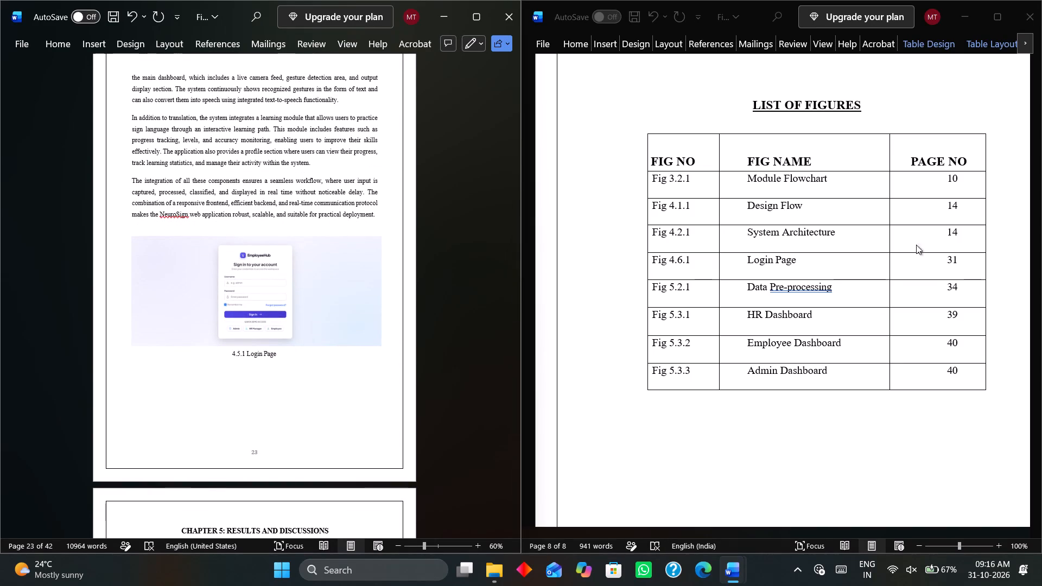
left_click(961, 257)
left_click(961, 257)
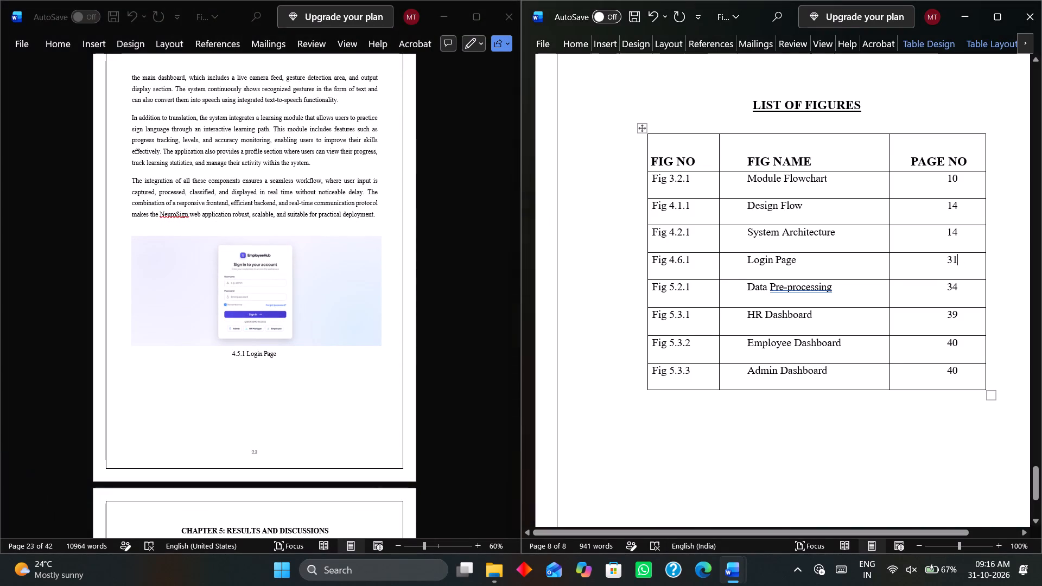
key("BackSpace")
key("BackSpace")
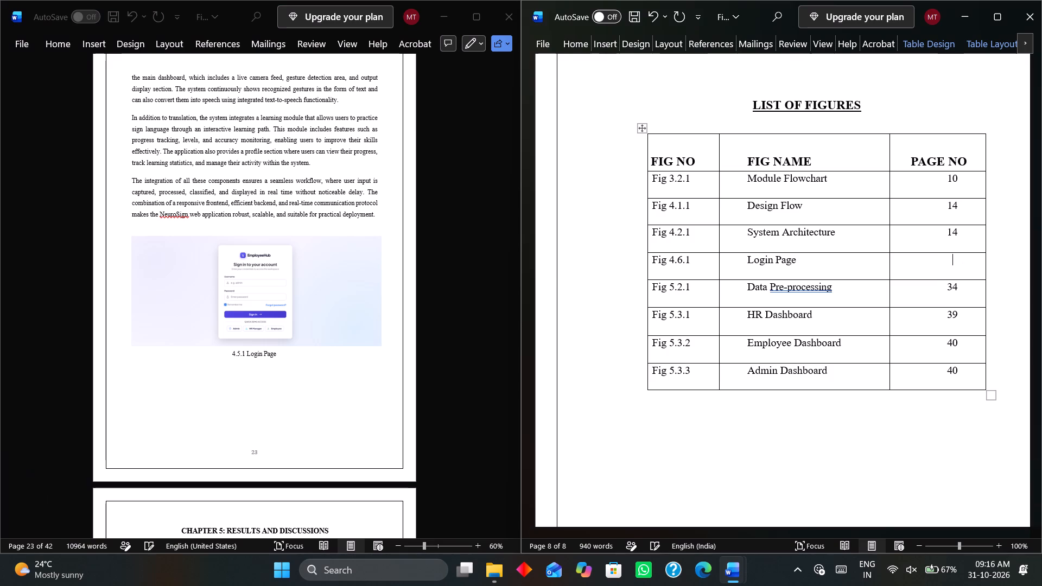
key("2")
key("3")
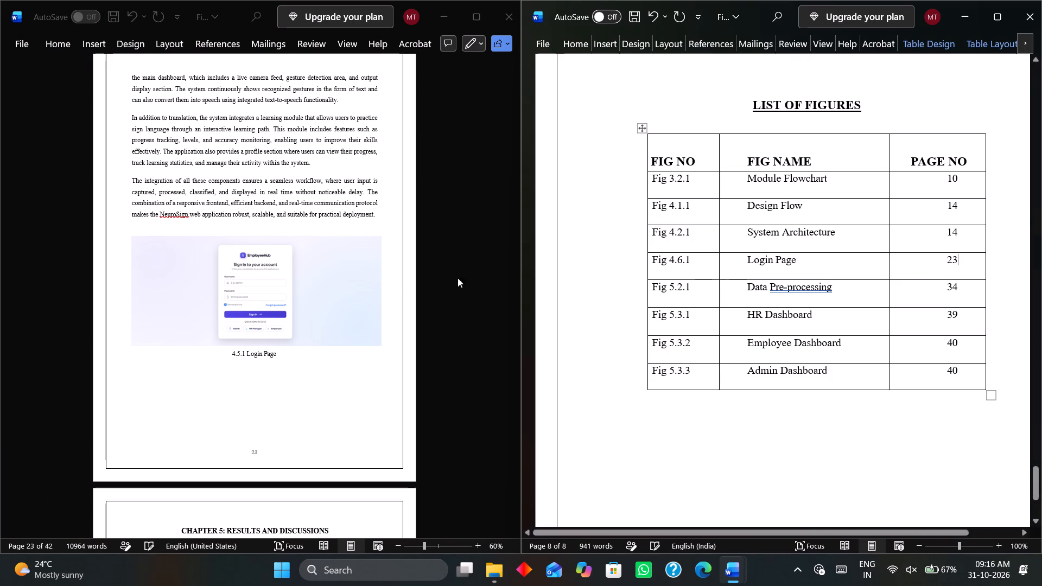
Find the 5.2.1 Data Pre-processing figure in Chapter 5 and set its page number in the List of Figures to 26.
scroll(395, 277, "down", 18)
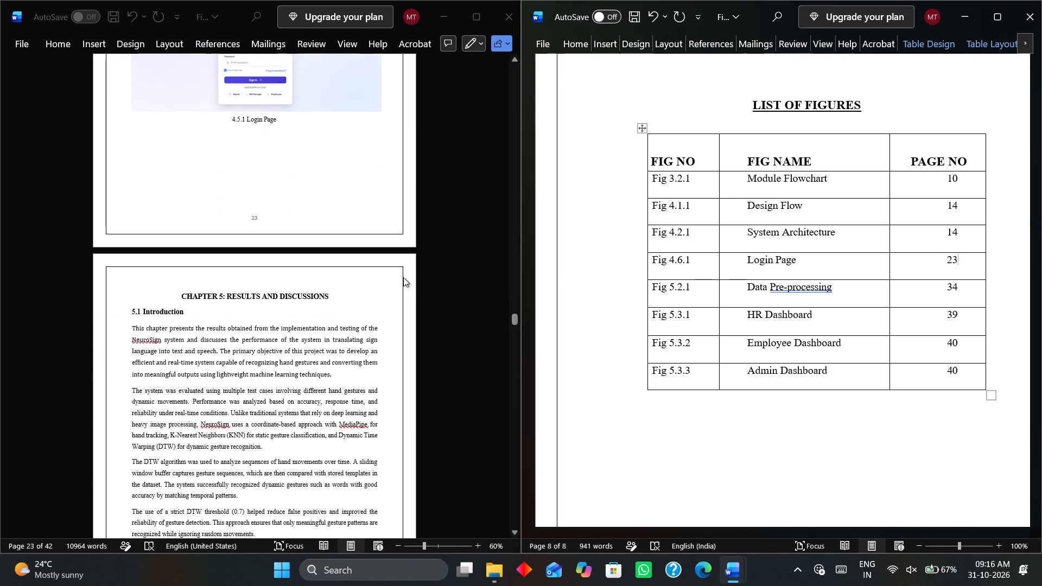
scroll(403, 277, "down", 6)
scroll(407, 271, "down", 20)
scroll(407, 271, "down", 4)
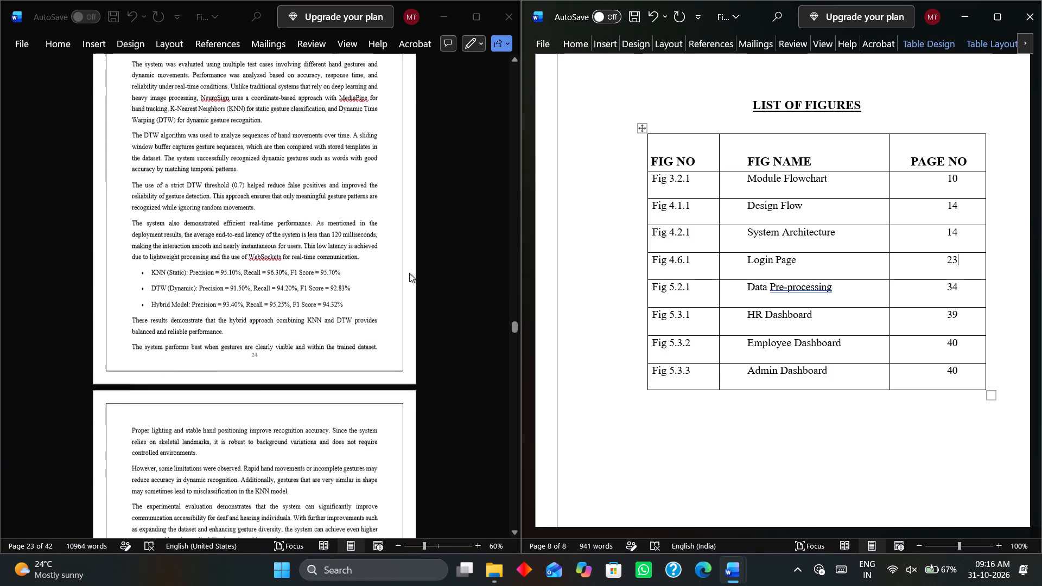
scroll(409, 273, "down", 20)
scroll(409, 273, "down", 20)
scroll(409, 273, "down", 2)
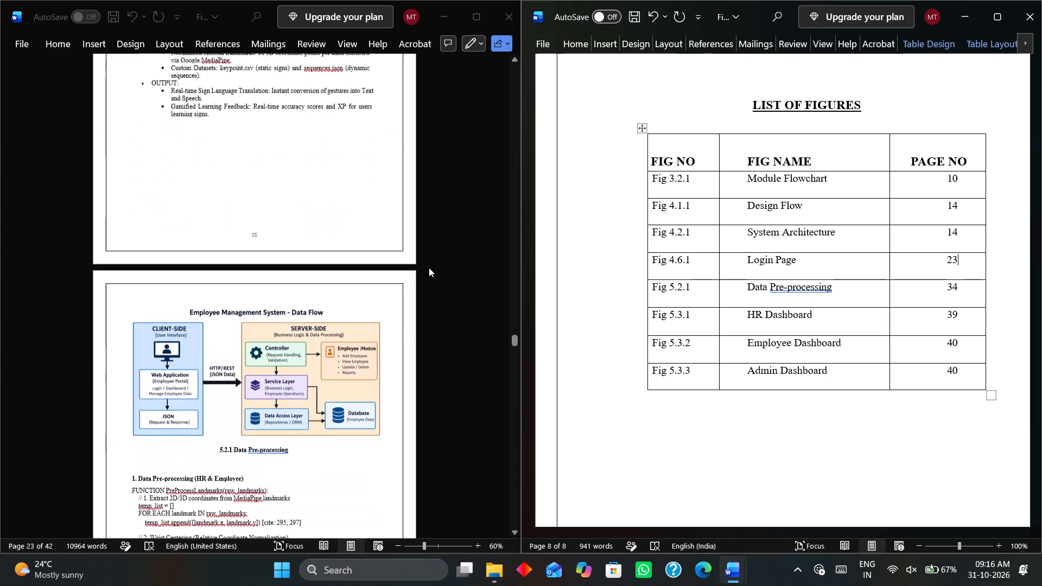
scroll(429, 267, "down", 3)
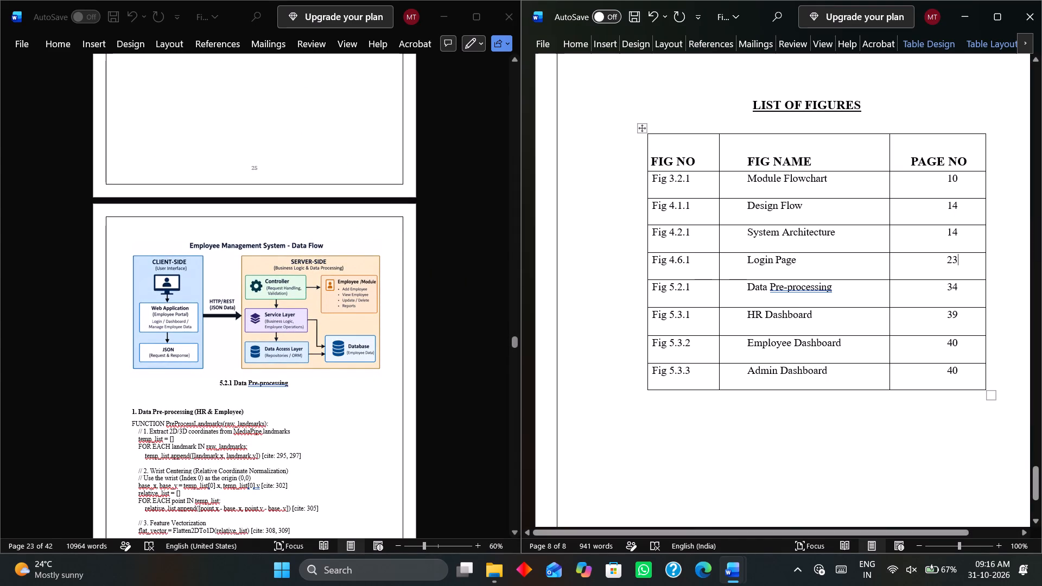
left_click(967, 289)
scroll(412, 340, "down", 10)
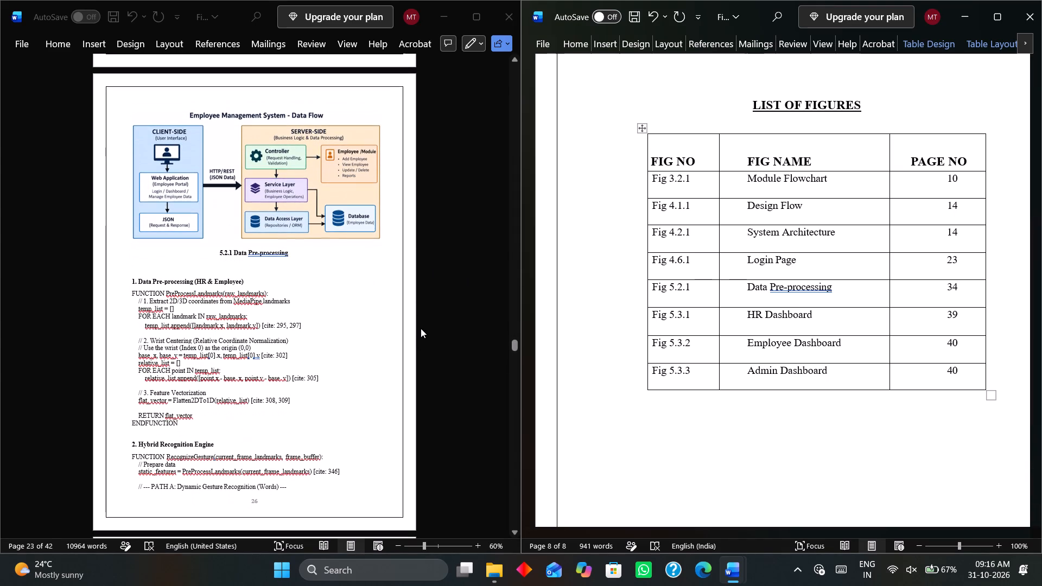
key("BackSpace")
key("BackSpace")
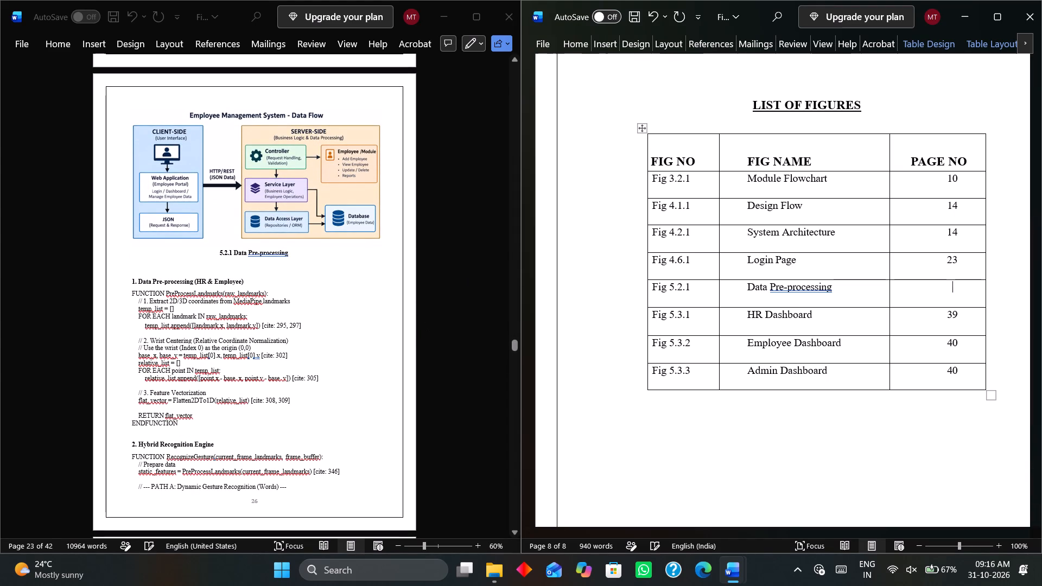
key("2")
key("6")
Find the Fig 5.3.1 HR Dashboard in Chapter 5 and set its page number in the List of Figures to 29.
scroll(301, 332, "down", 10)
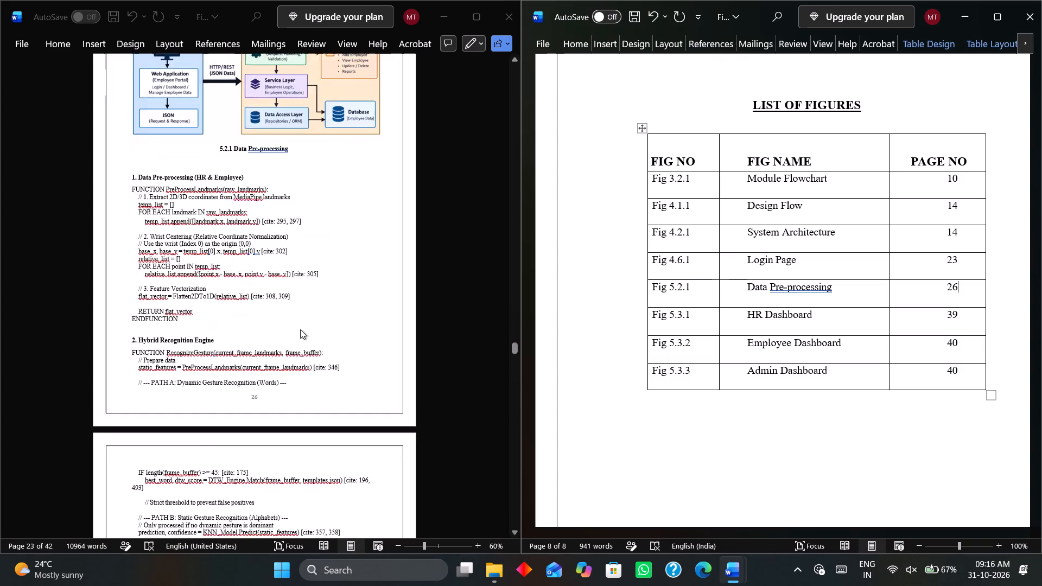
scroll(300, 329, "down", 20)
scroll(300, 329, "down", 15)
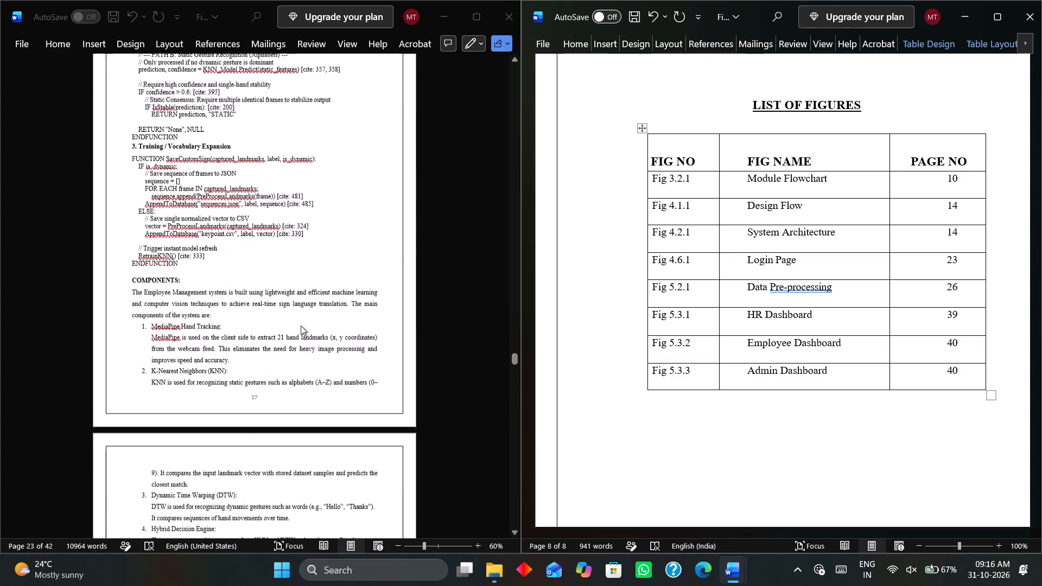
scroll(301, 326, "down", 16)
scroll(301, 322, "down", 14)
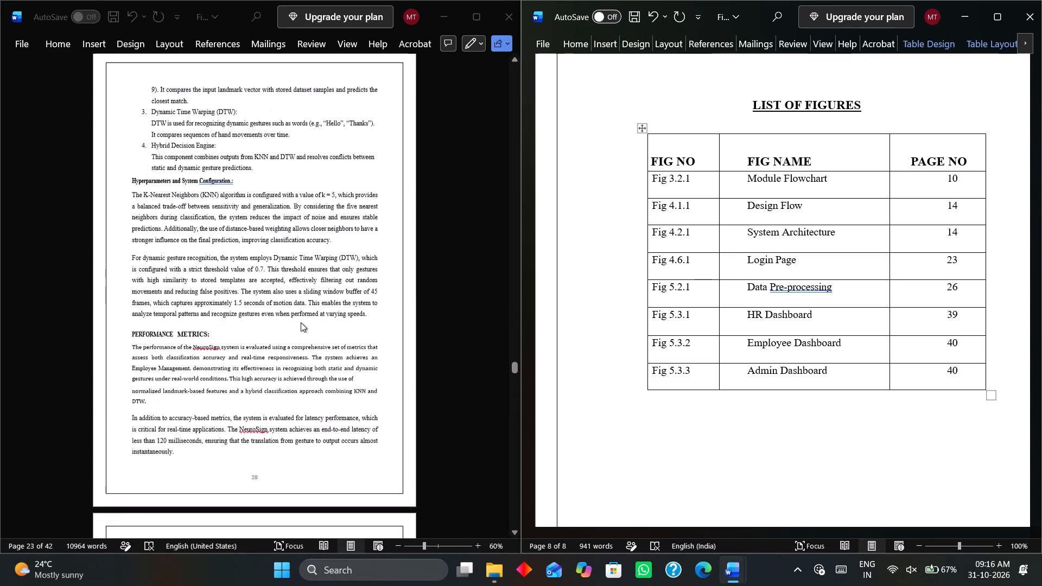
scroll(301, 322, "down", 20)
scroll(301, 322, "down", 13)
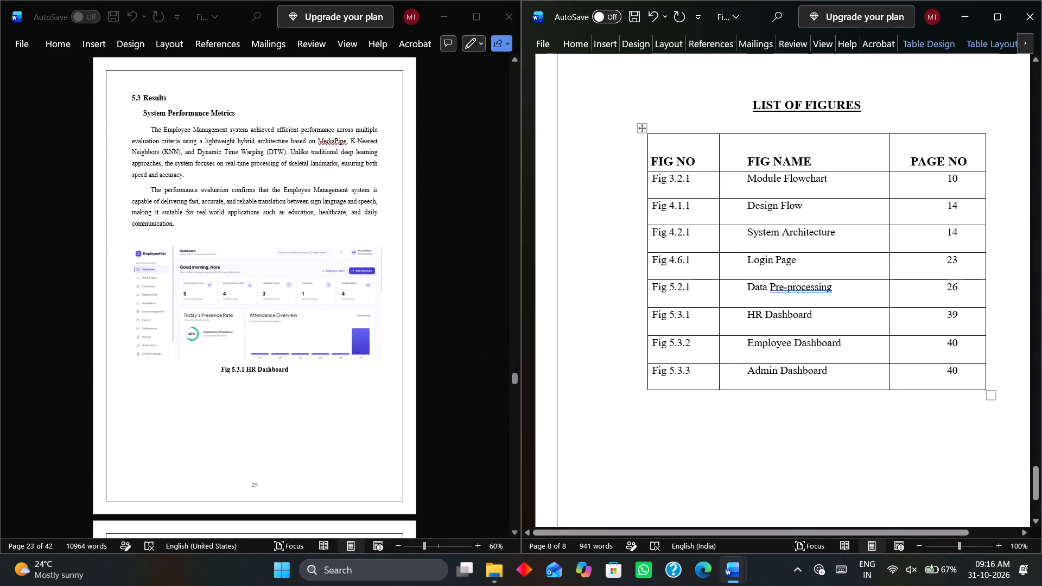
key("Down")
key("Left")
key("BackSpace")
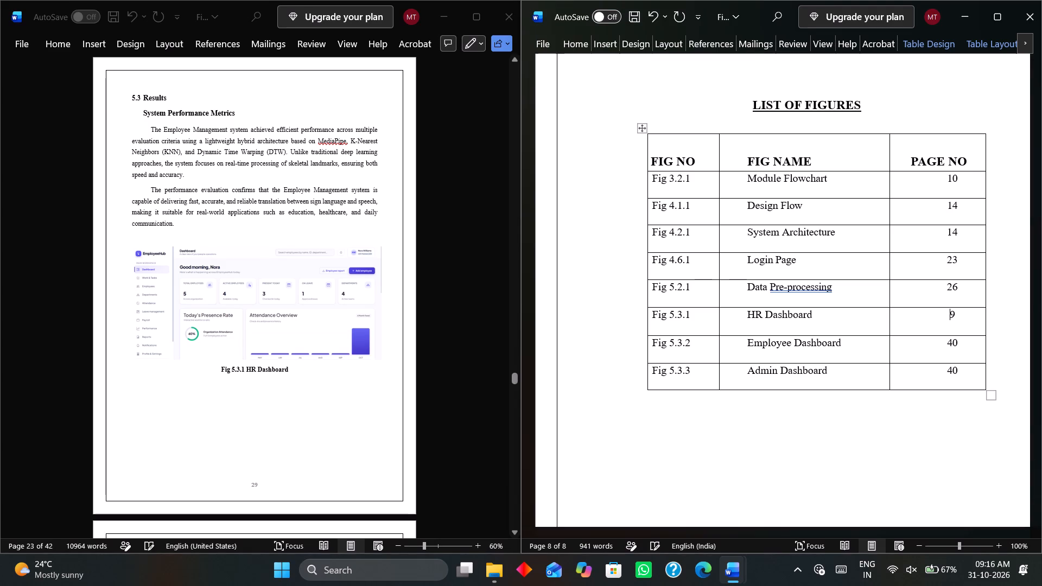
key("2")
Find the Employee Dashboard and Admin Dashboard figures in Chapter 5 and set both entries' page numbers in the List of Figures to 30.
scroll(587, 353, "down", 7)
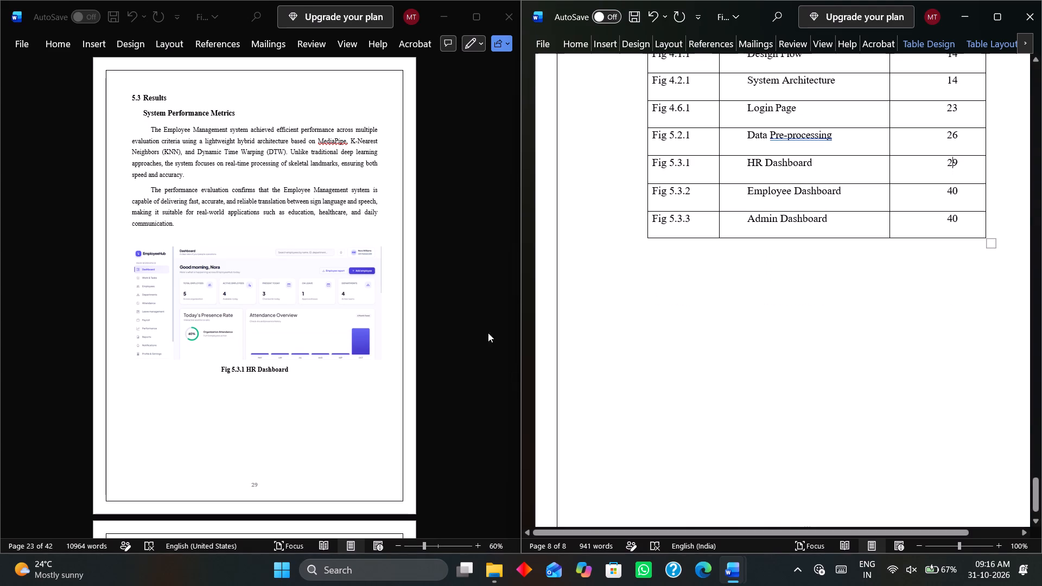
scroll(414, 328, "down", 6)
scroll(669, 347, "up", 4)
scroll(382, 327, "down", 9)
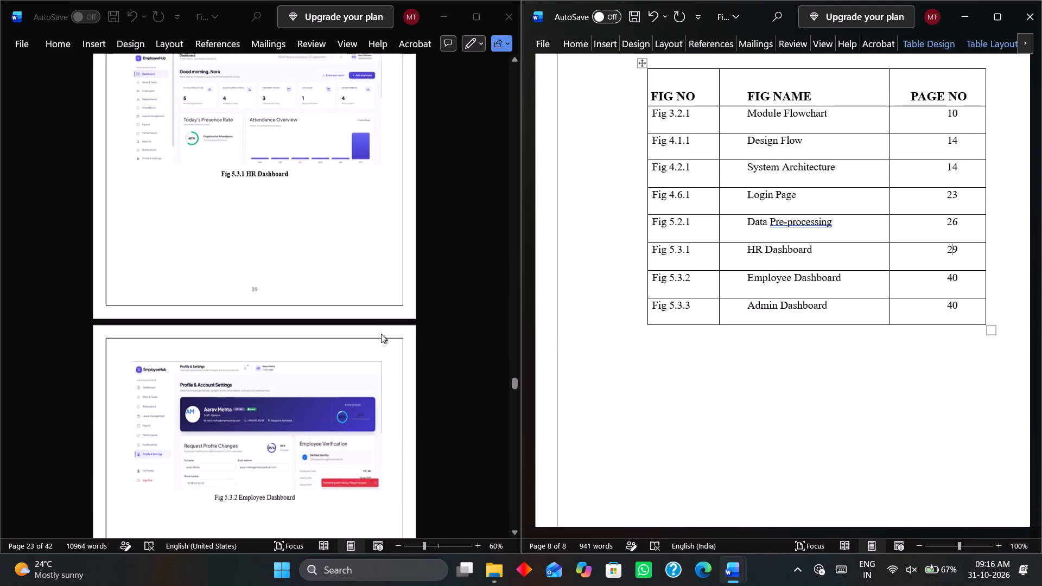
scroll(381, 334, "down", 15)
scroll(386, 324, "down", 6)
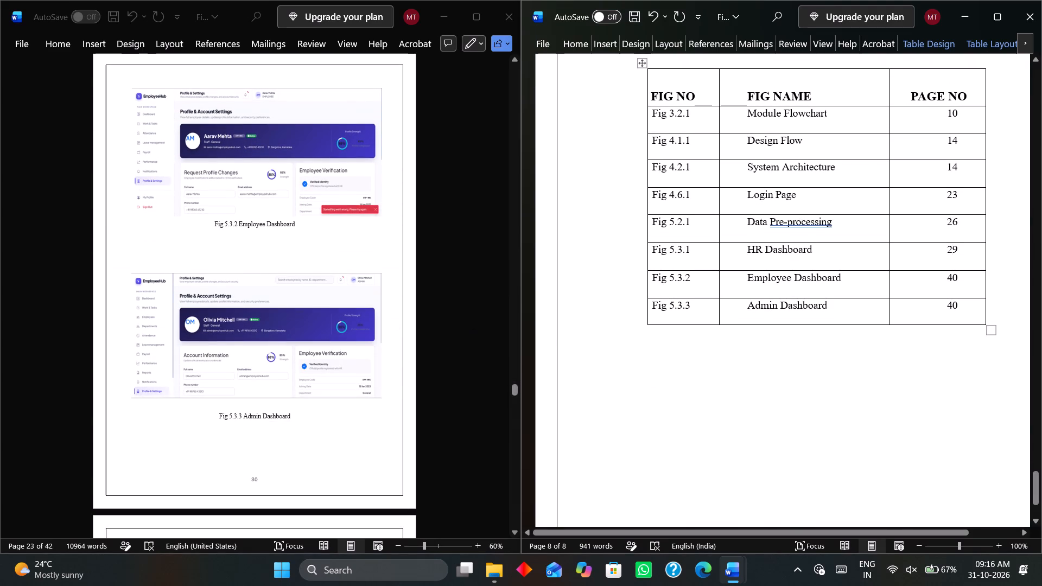
scroll(801, 358, "up", 2)
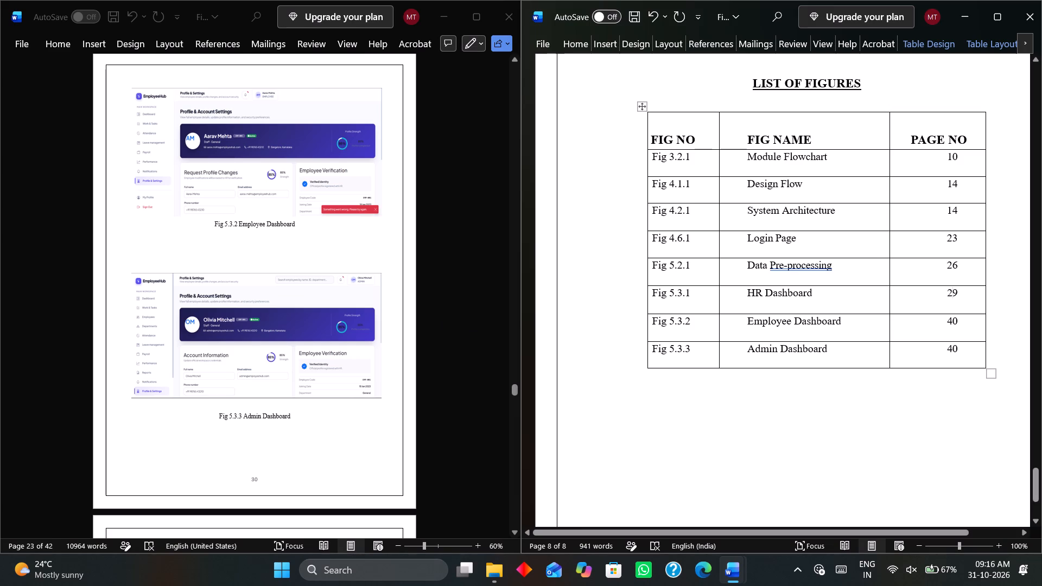
left_click(939, 320)
left_click(955, 320)
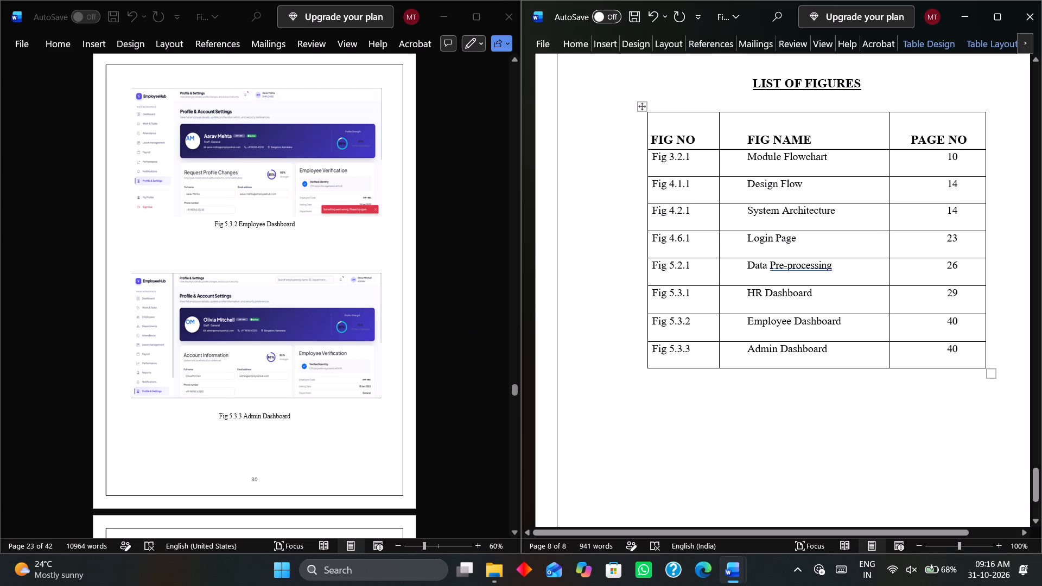
key("BackSpace")
key("3")
key("Down")
key("BackSpace")
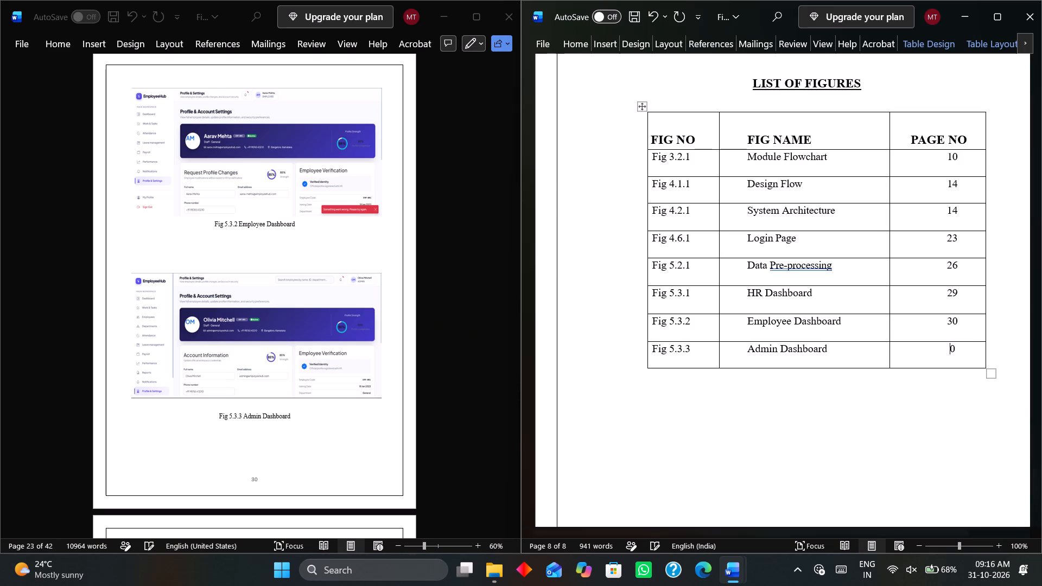
key("3")
Check the page numbers of the References, Appendices and Testing sections in the chapters document against the last entries of the contents table.
scroll(392, 354, "down", 8)
scroll(385, 373, "down", 14)
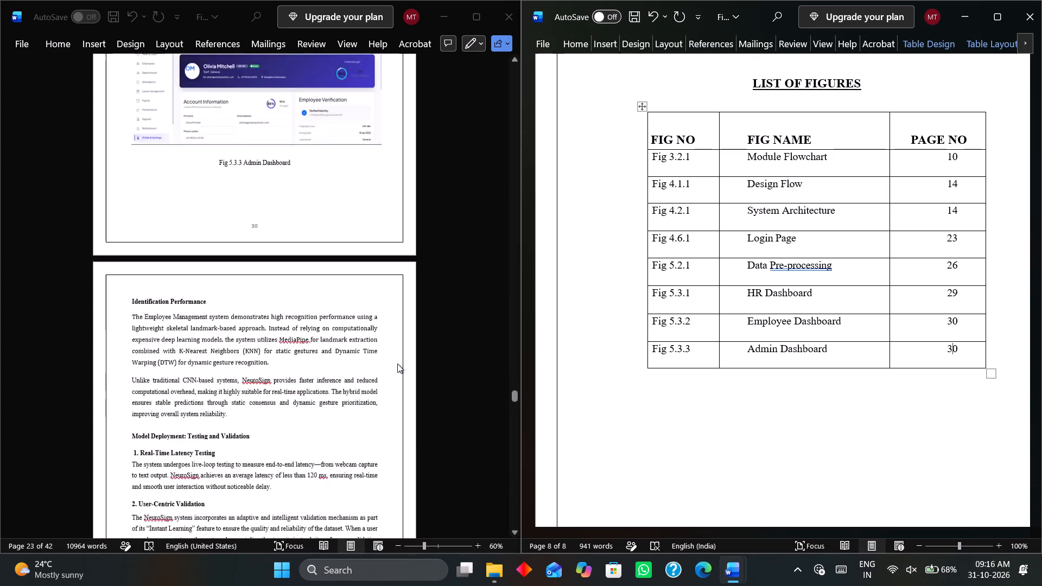
scroll(397, 364, "down", 7)
scroll(410, 358, "down", 20)
scroll(410, 358, "down", 1)
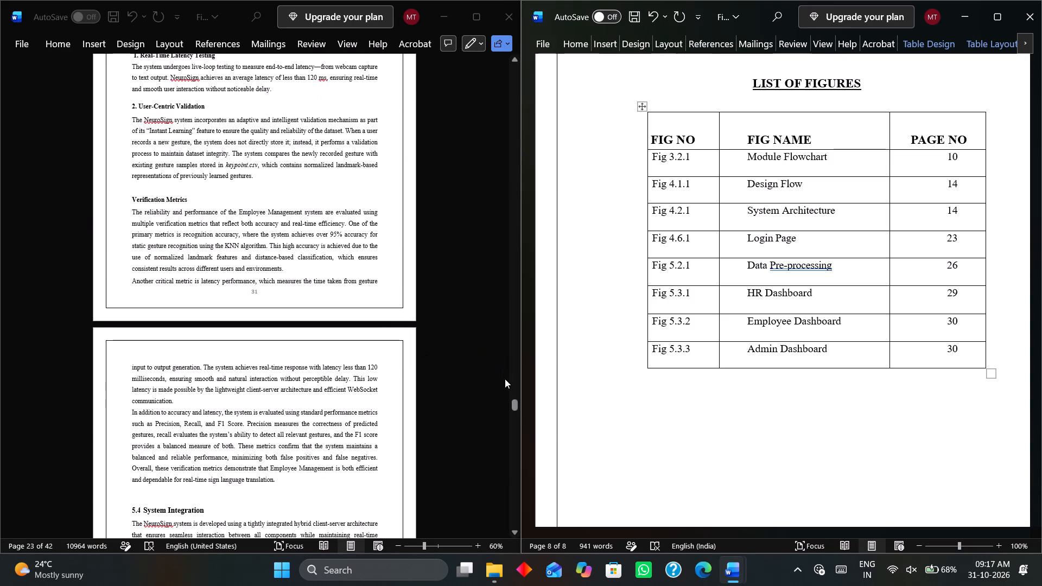
left_click_drag(512, 401, 514, 542)
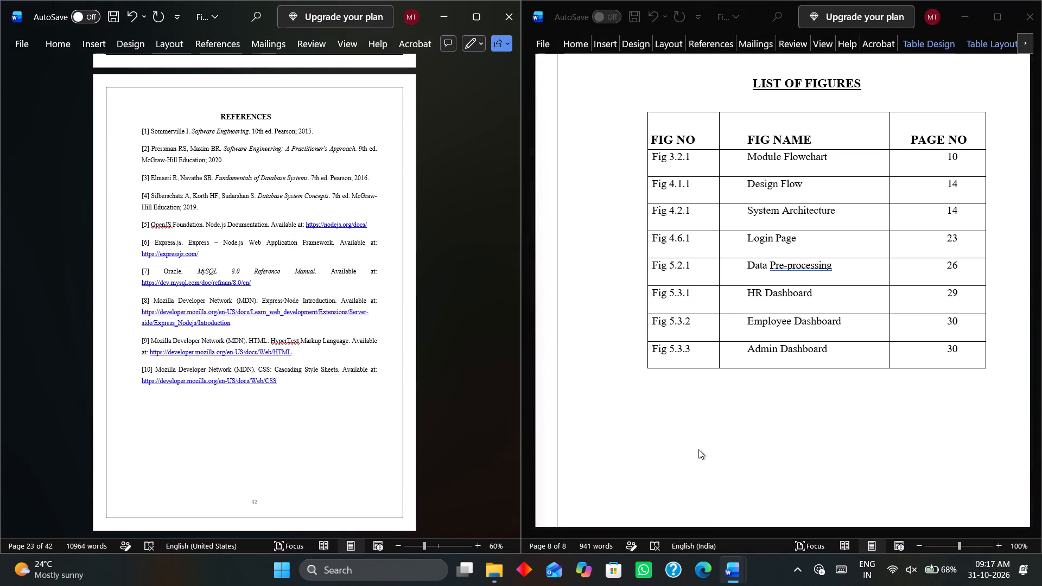
scroll(704, 443, "up", 20)
scroll(704, 443, "up", 9)
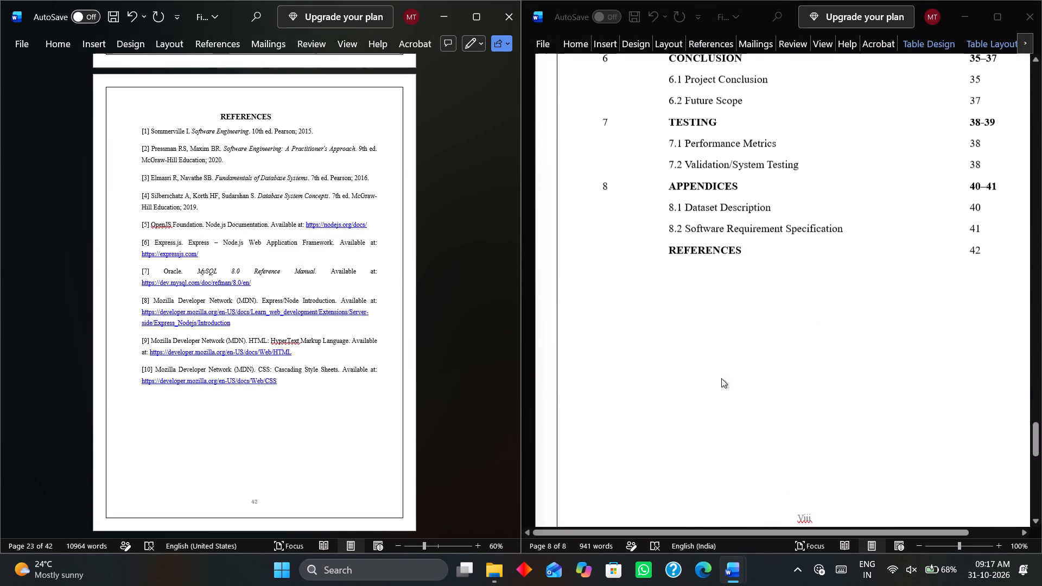
scroll(351, 464, "up", 20)
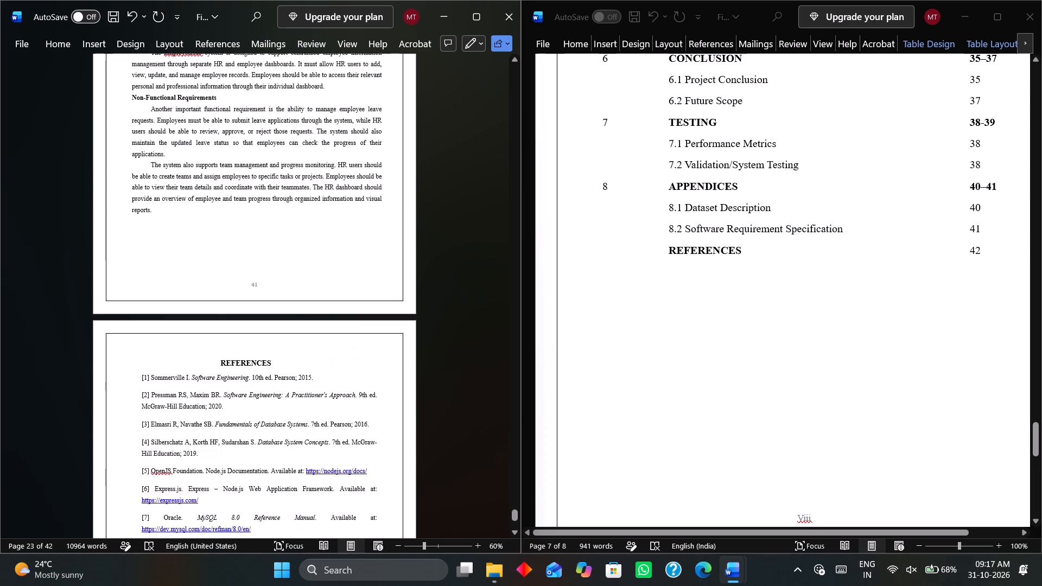
scroll(389, 481, "up", 20)
scroll(389, 481, "up", 12)
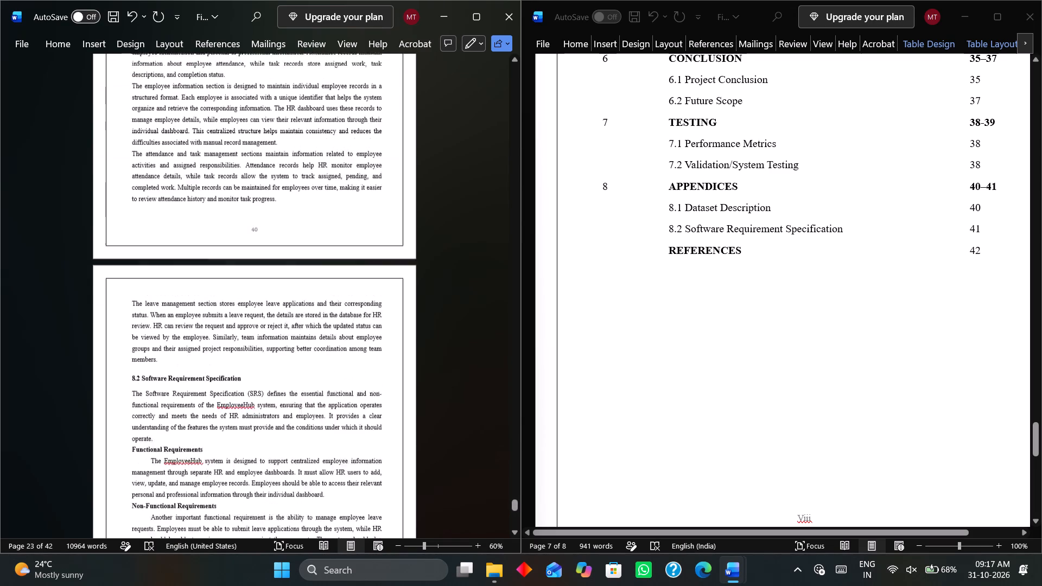
scroll(394, 487, "up", 20)
scroll(394, 487, "up", 20)
scroll(394, 487, "up", 3)
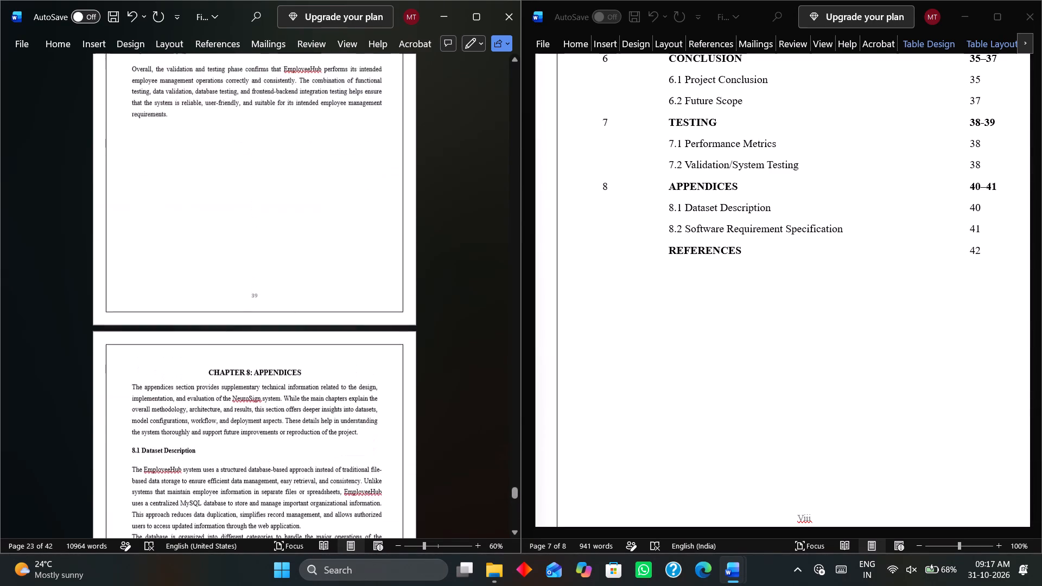
scroll(361, 412, "up", 3)
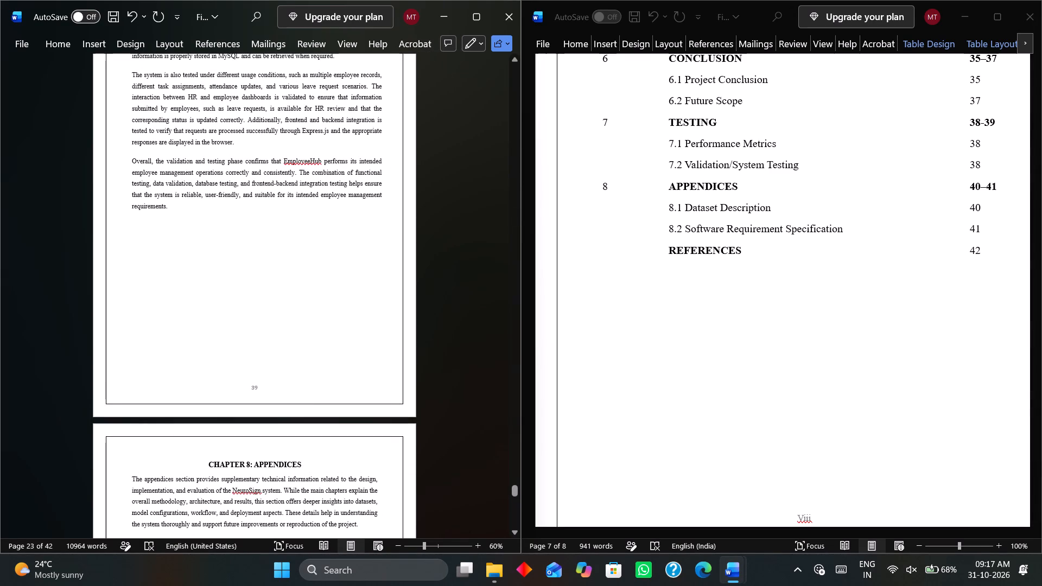
left_click(412, 289)
Leave the Word documents for the desktop and launch the Kuro app.
left_click(1041, 585)
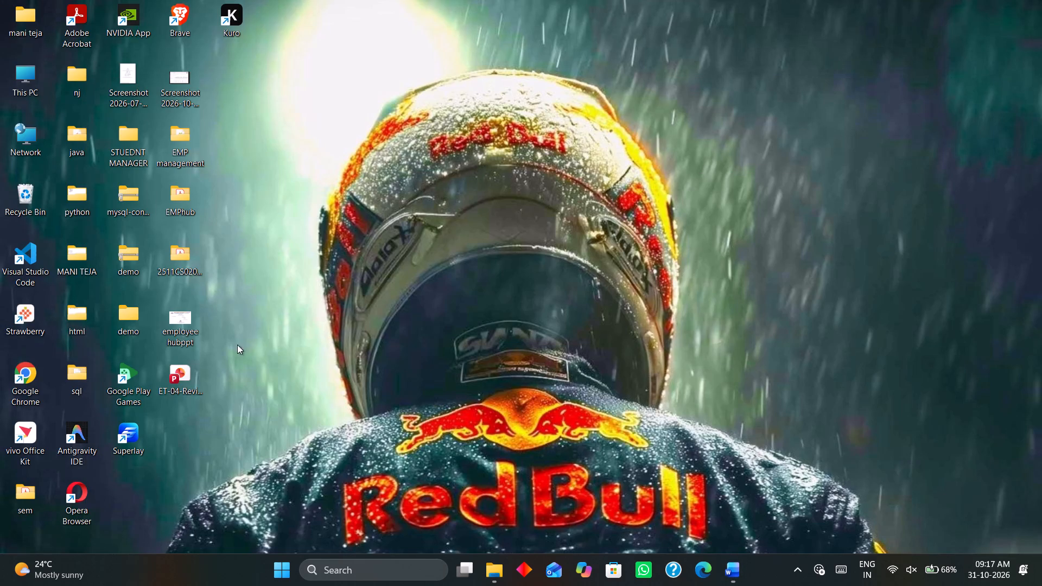
triple_click(226, 16)
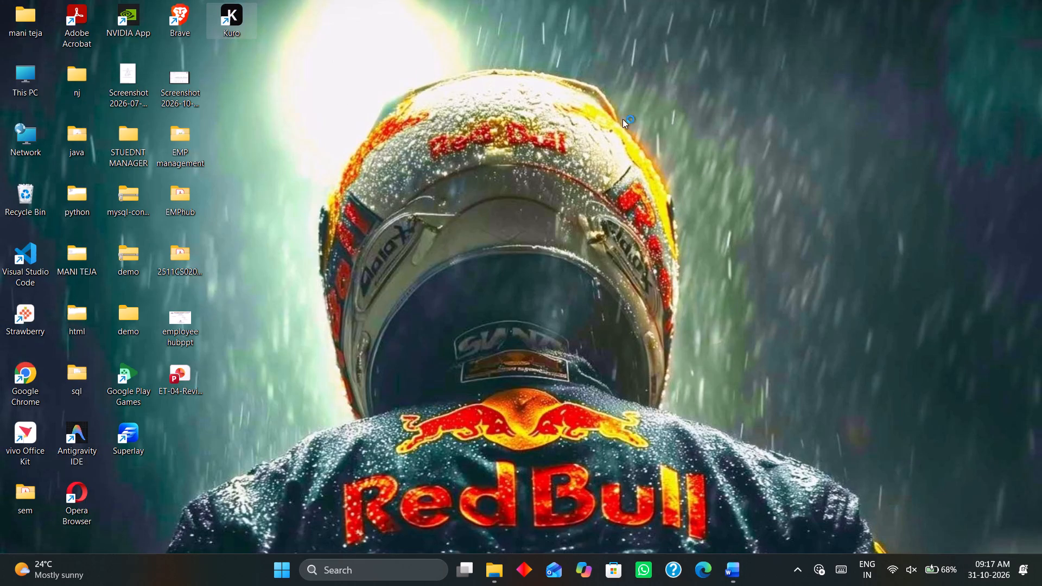
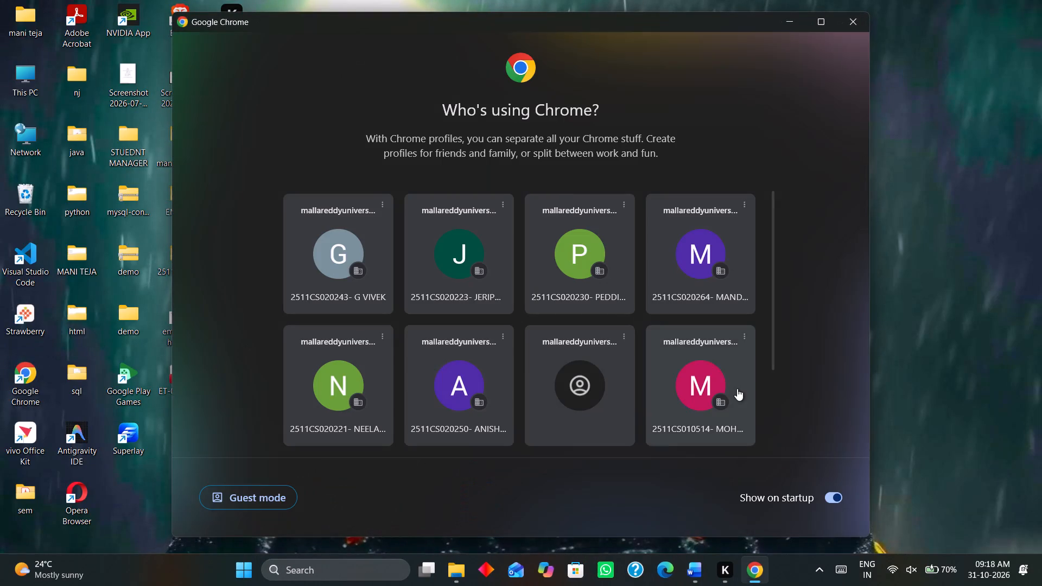
Open a Google Chrome browsing session with the Person 1 profile.
scroll(540, 413, "down", 6)
left_click(596, 430)
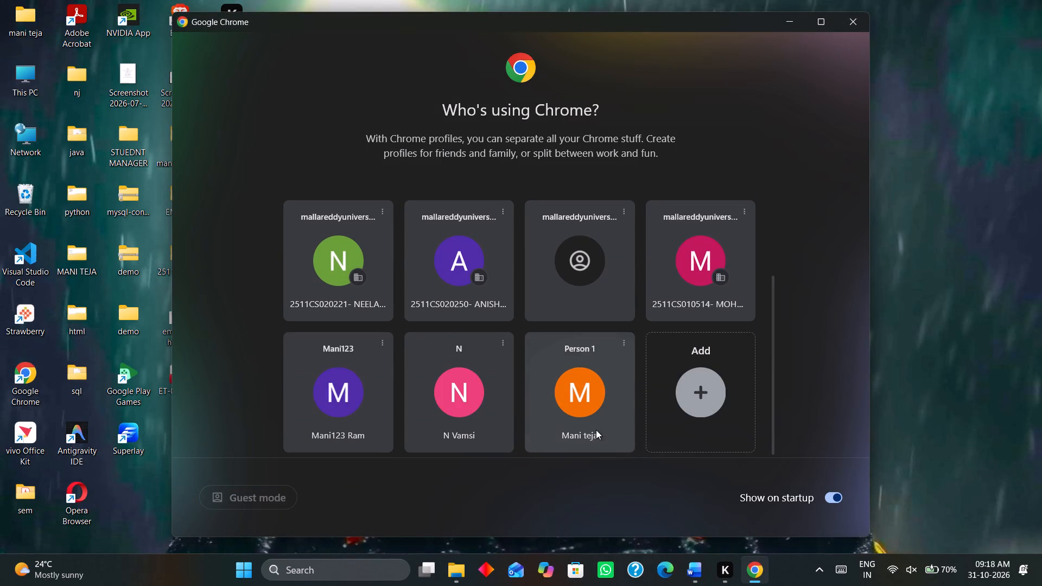
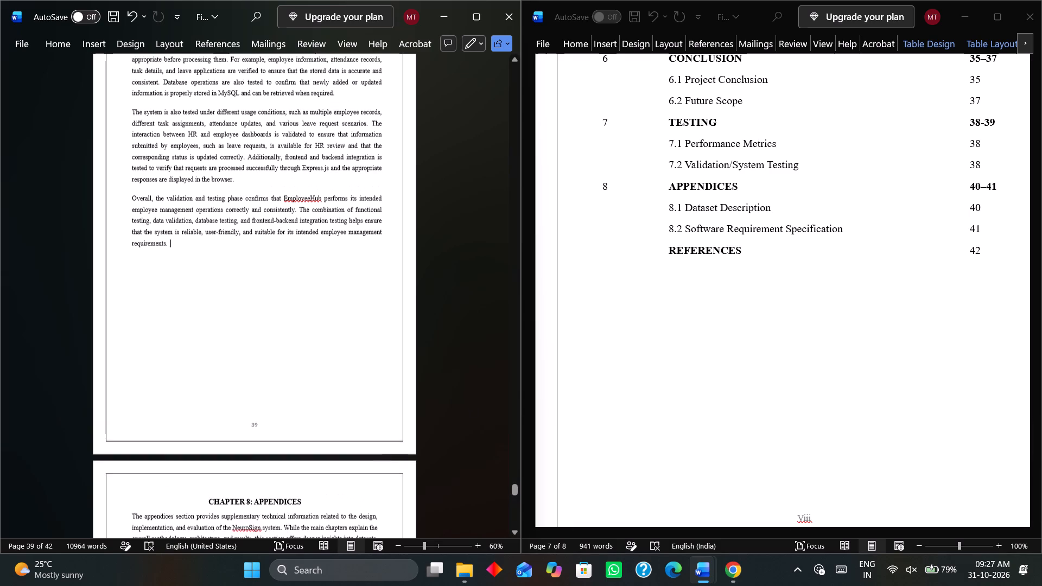
Split "EmployeeHub" into "Employee Hub" in the first paragraph of section 7.2 Validation / System Testing.
scroll(398, 402, "up", 4)
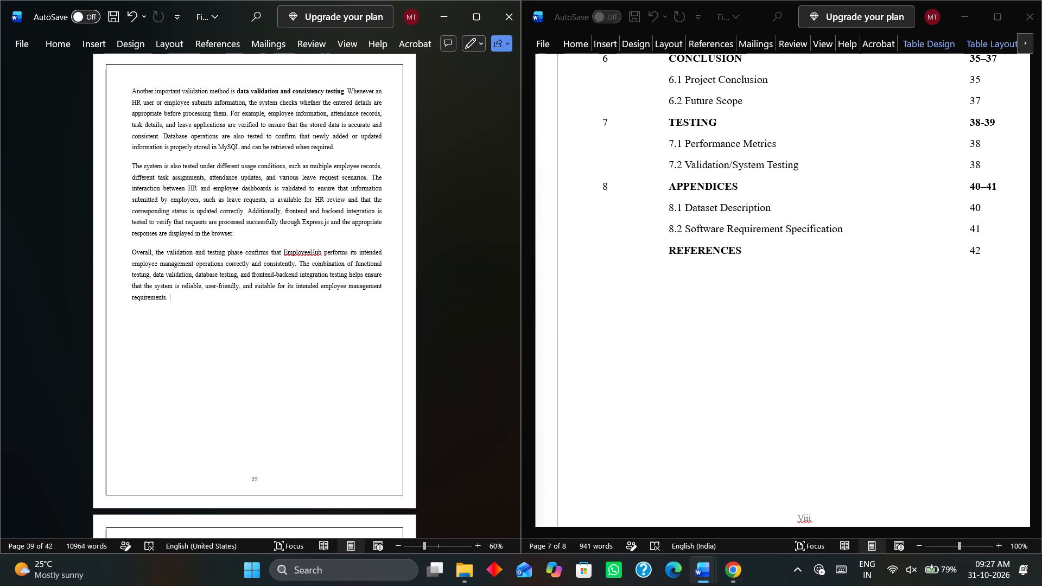
scroll(343, 387, "up", 5)
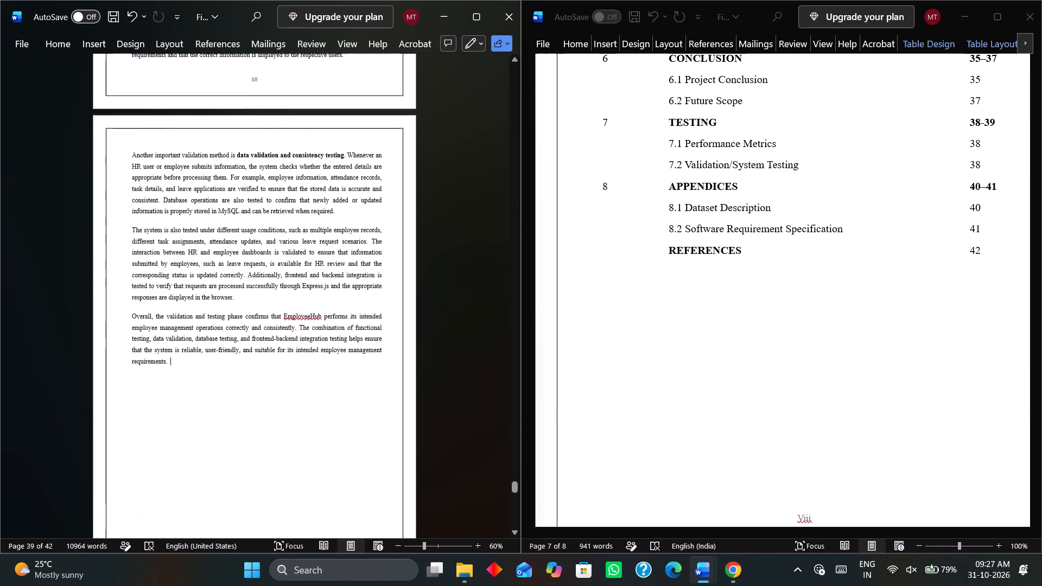
scroll(343, 379, "up", 15)
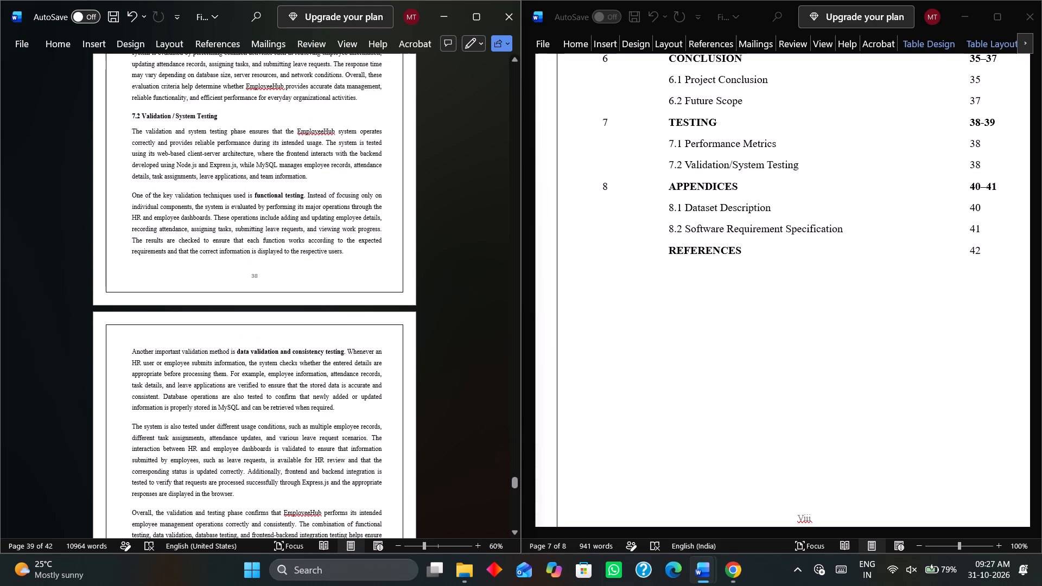
scroll(372, 368, "up", 5)
left_click(326, 199)
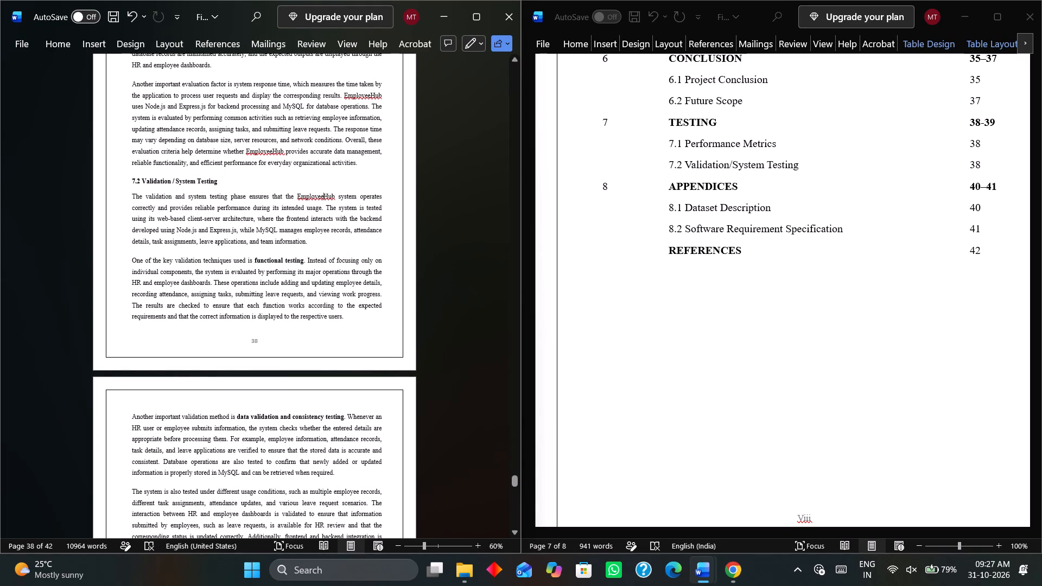
key("space")
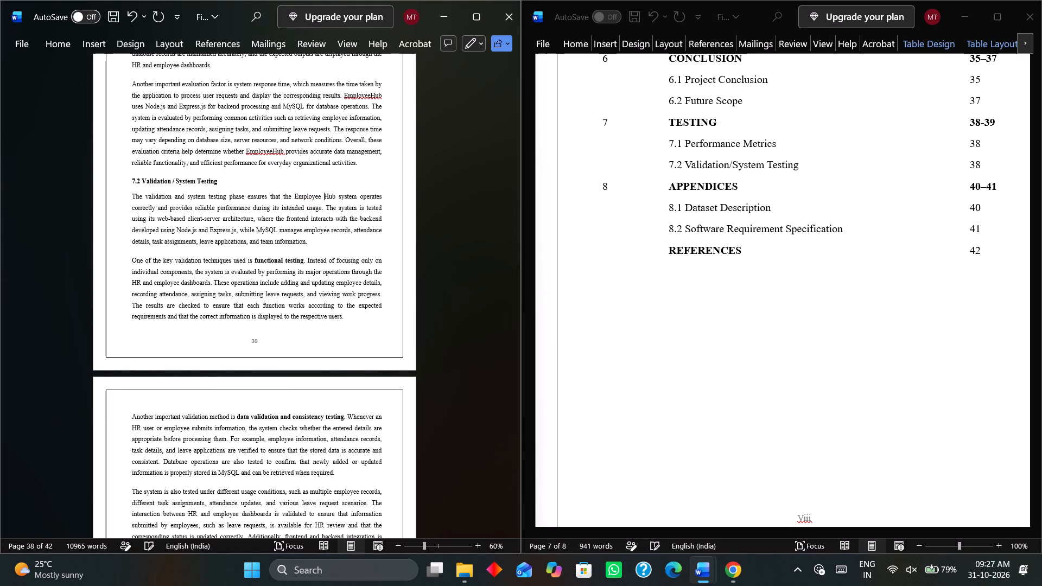
Split "EmployeeHub" into "Employee Hub" in the closing "Overall" paragraph of section 7.2, just before Chapter 8.
scroll(826, 311, "up", 6)
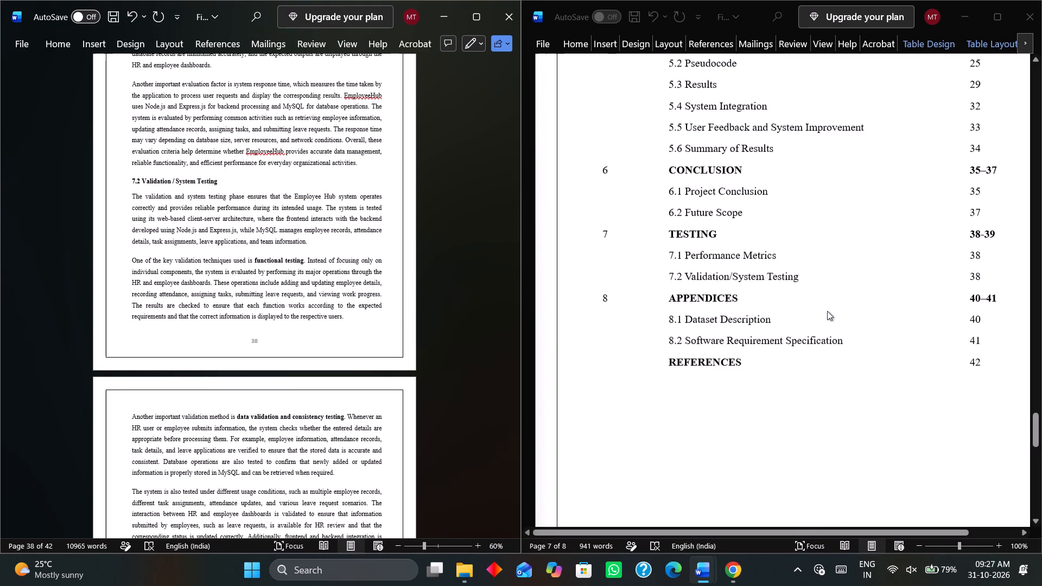
scroll(827, 311, "up", 16)
left_click(351, 241)
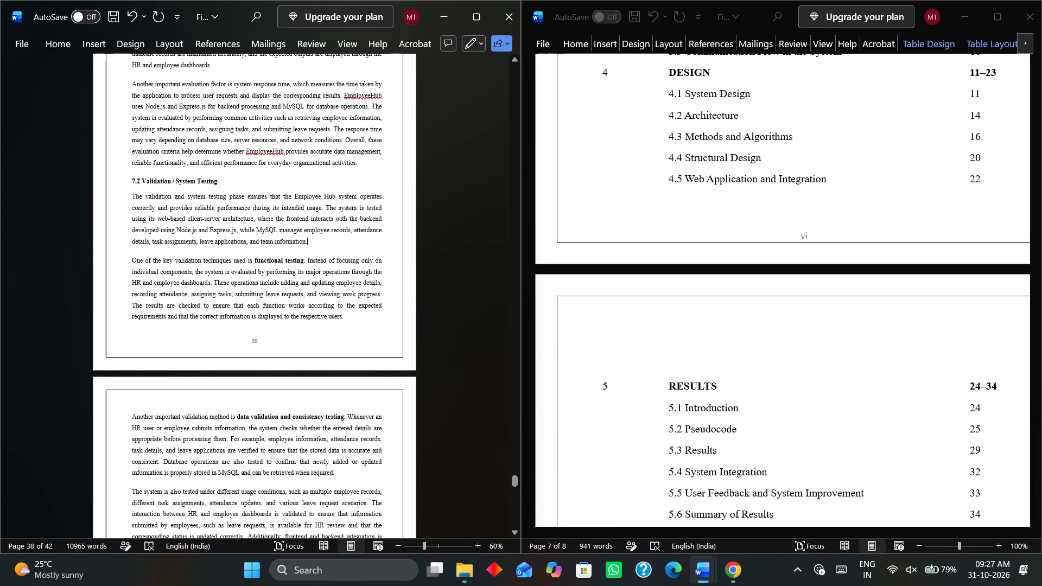
scroll(371, 189, "down", 20)
scroll(371, 189, "down", 6)
left_click(366, 213)
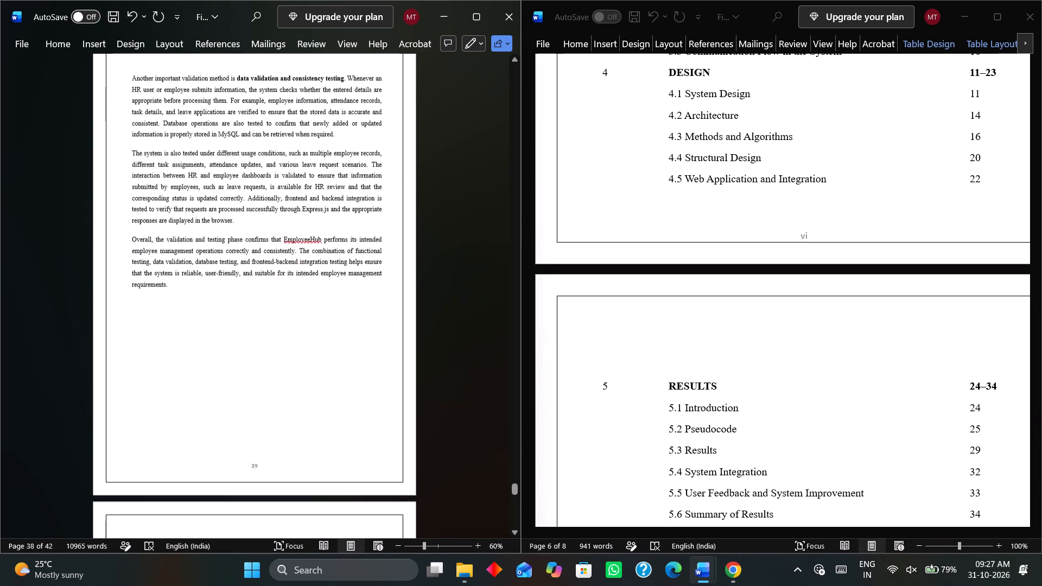
scroll(364, 321, "down", 8)
left_click(364, 321)
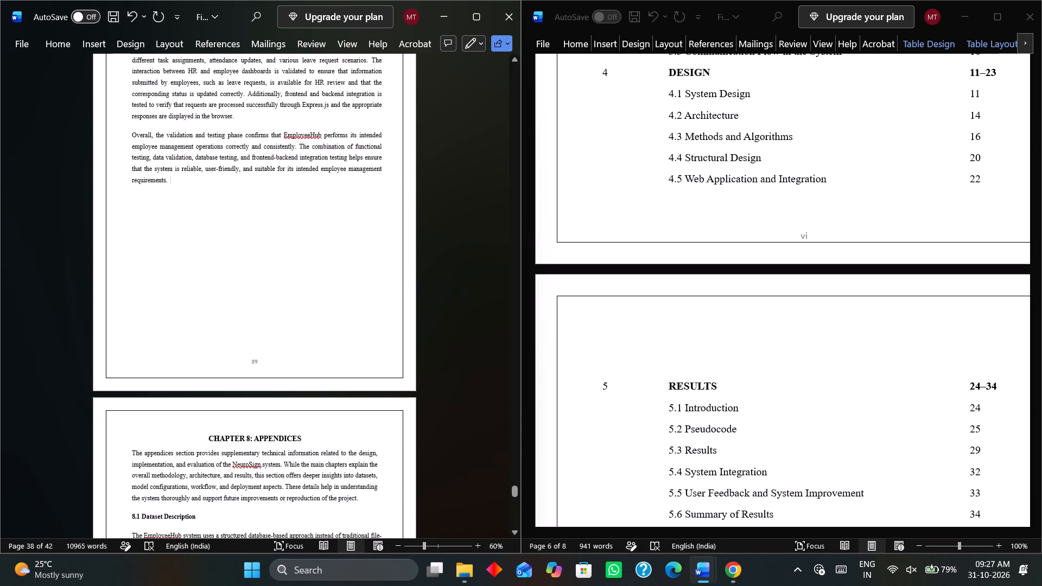
left_click(308, 132)
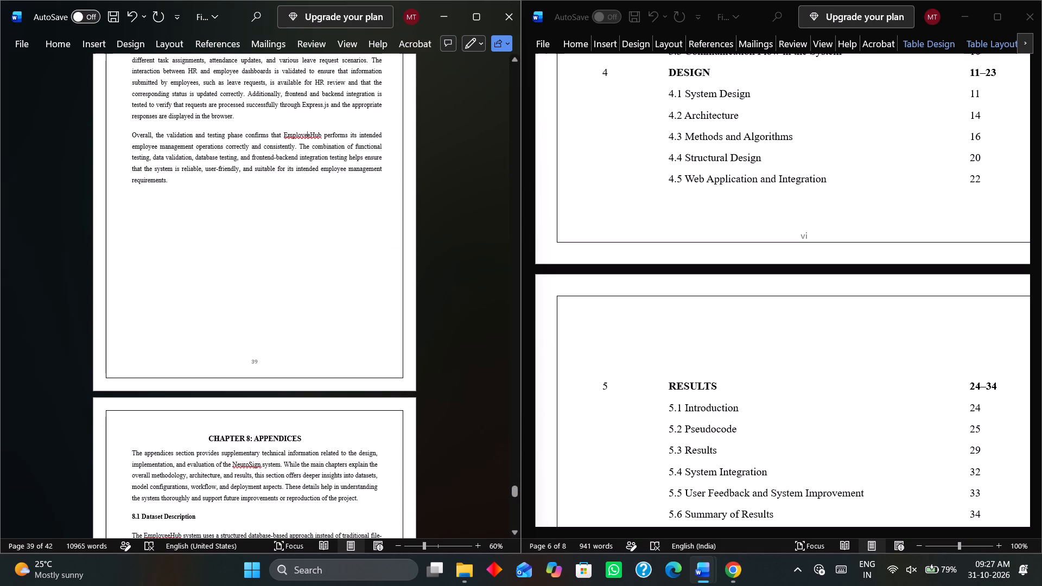
left_click(313, 134)
left_click(312, 134)
key("space")
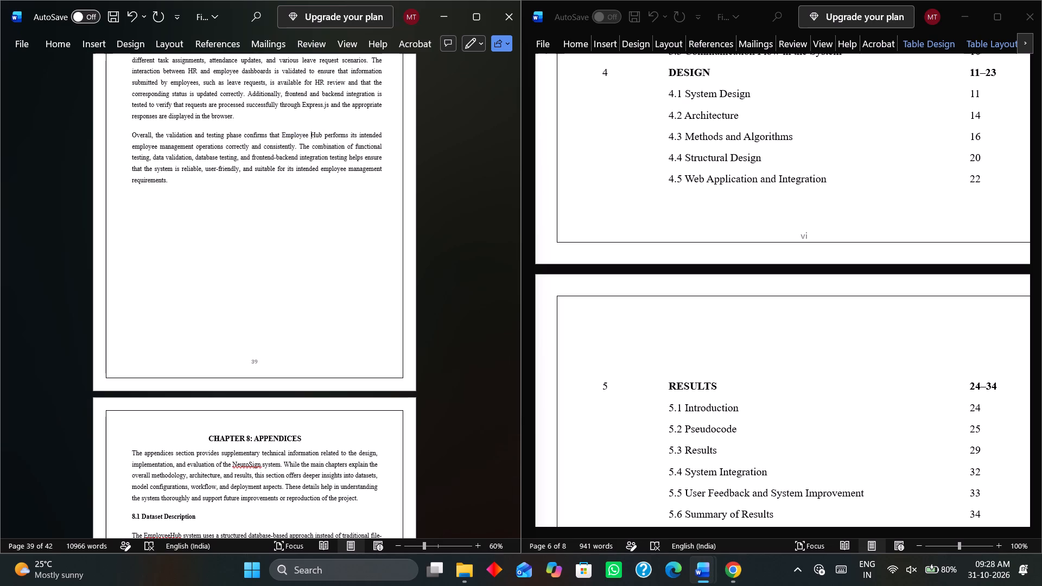
Save both the chapters document and the front-matter document containing the contents table.
key("ctrl+s")
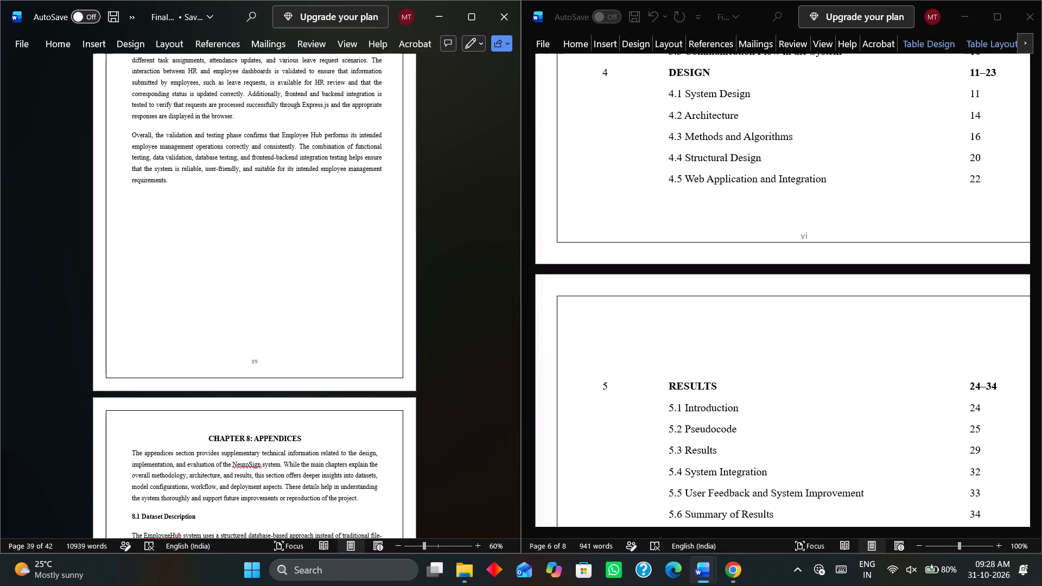
left_click(729, 170)
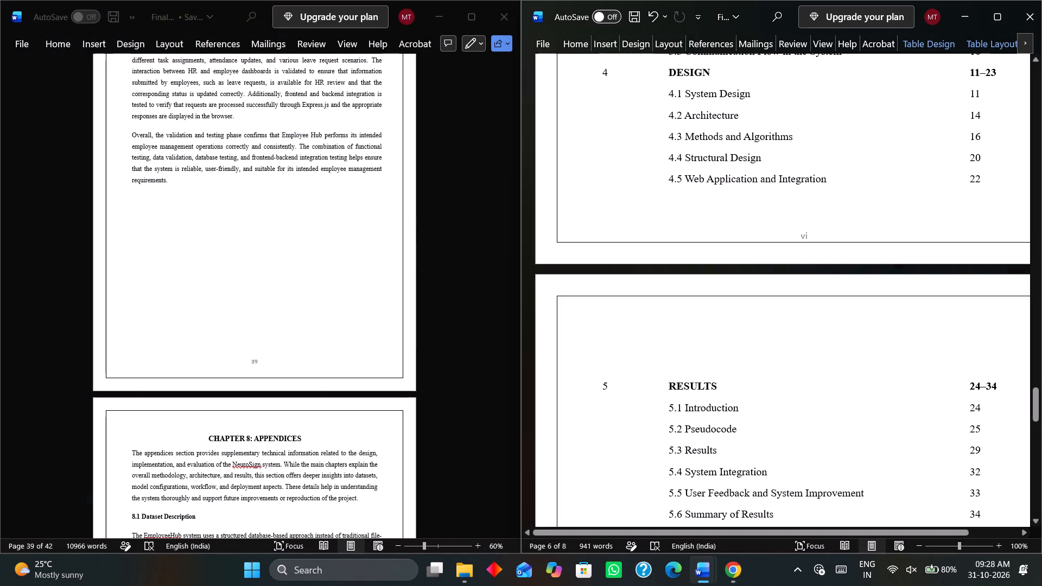
left_click(805, 343)
left_click(781, 310)
left_click(810, 245)
key("ctrl+s")
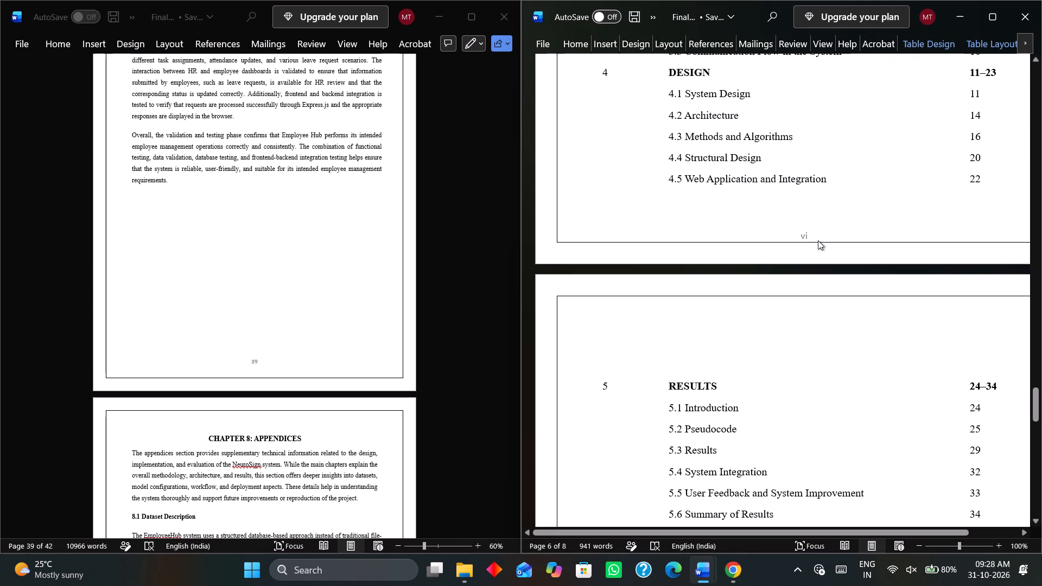
Minimize both document windows to reach the desktop.
left_click(435, 11)
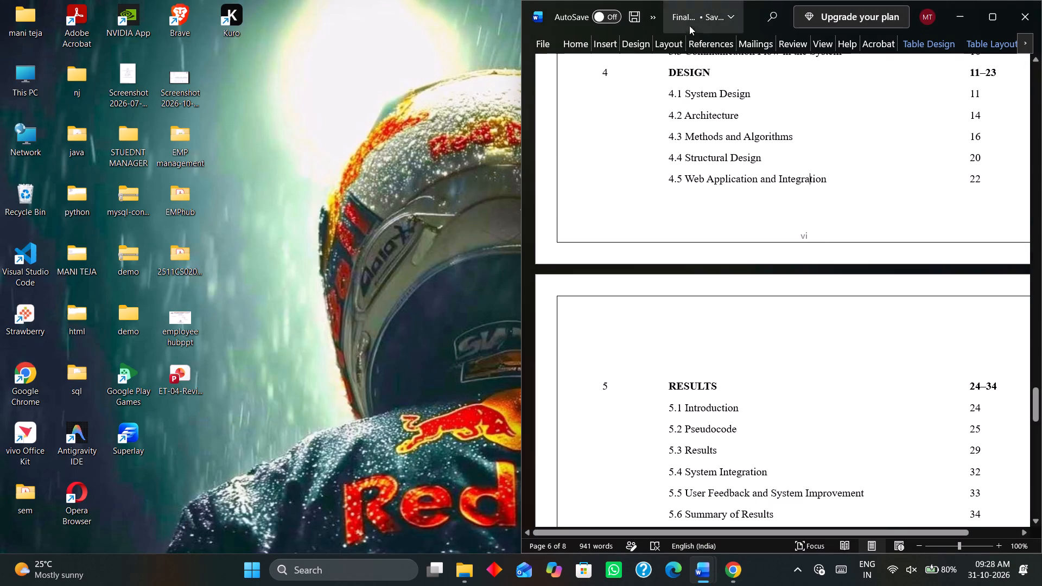
left_click(989, 15)
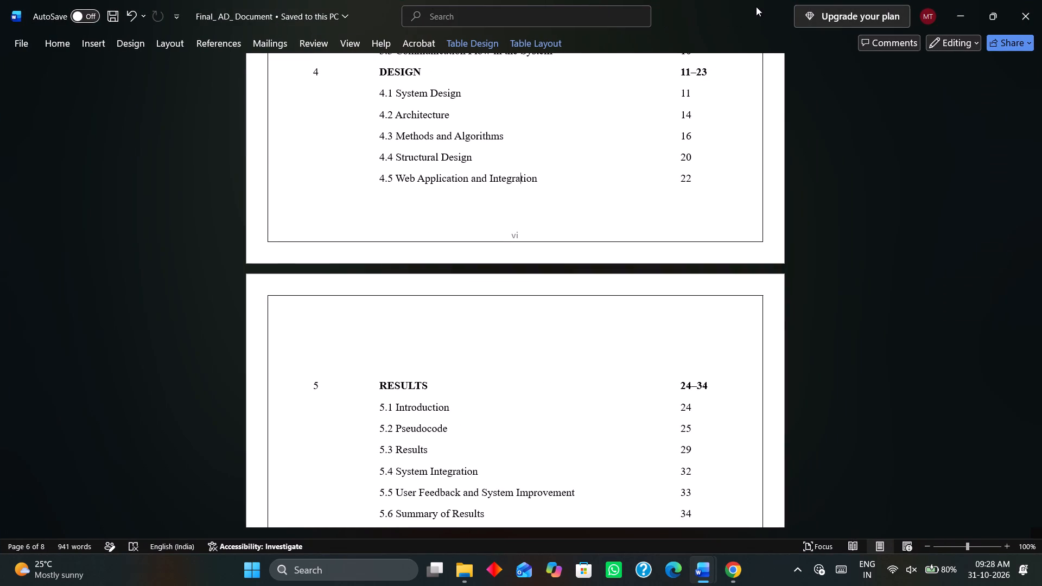
left_click(955, 4)
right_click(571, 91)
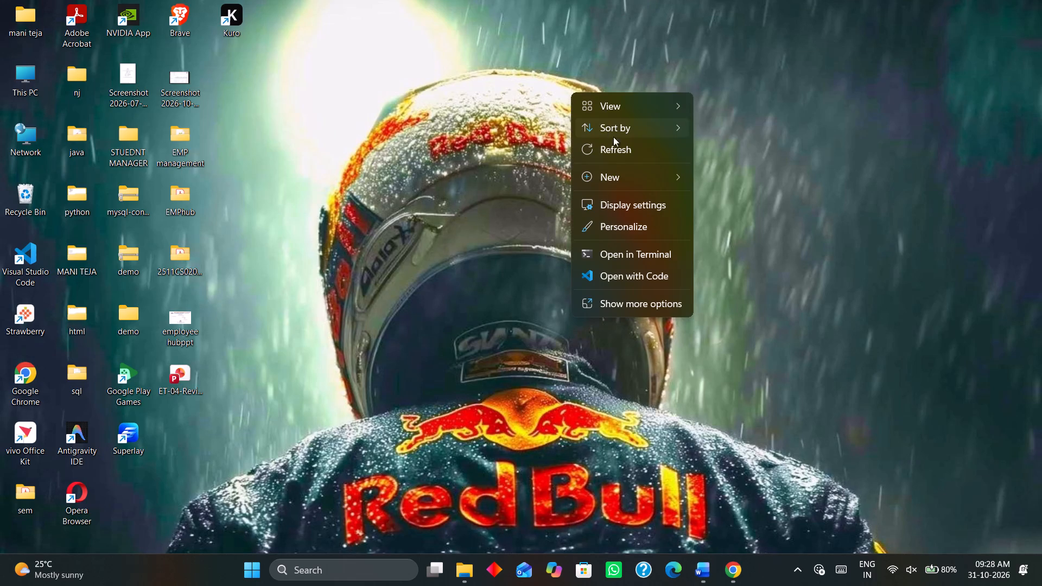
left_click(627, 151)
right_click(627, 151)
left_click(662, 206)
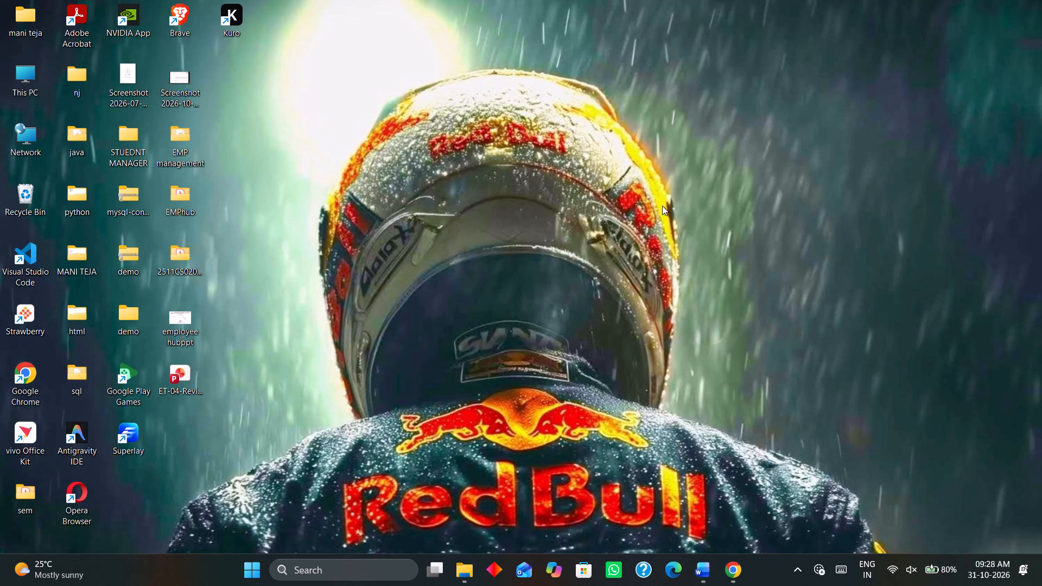
triple_click(23, 368)
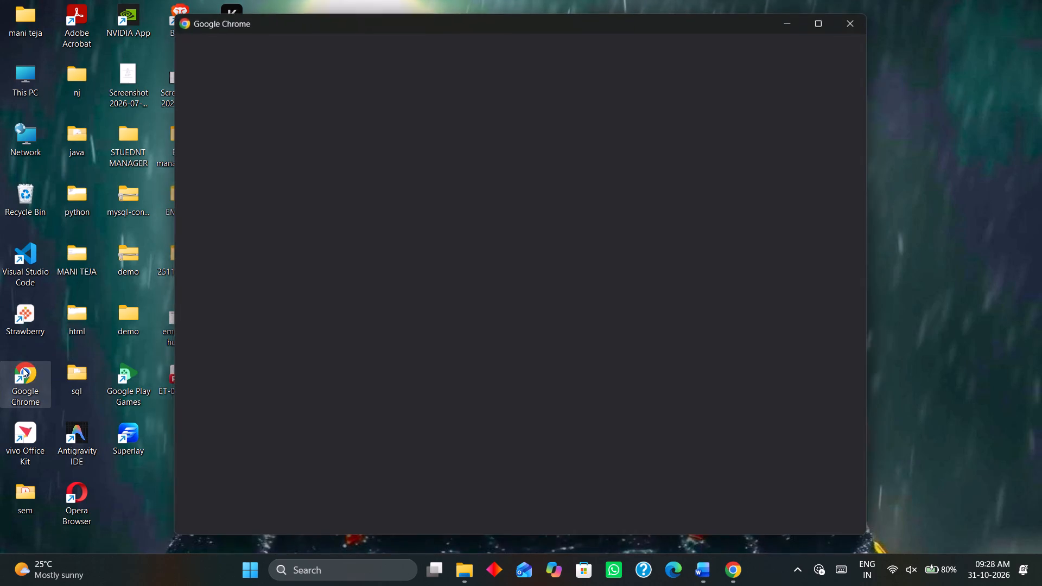
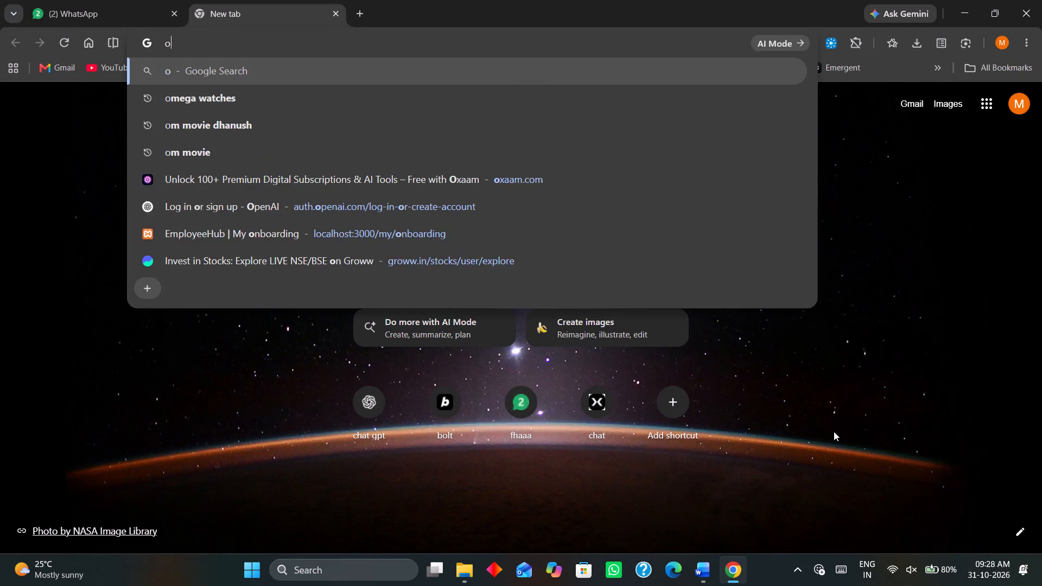
Search the web for "word to pdf converter" and open iLovePDF's Word to PDF converter.
key("w")
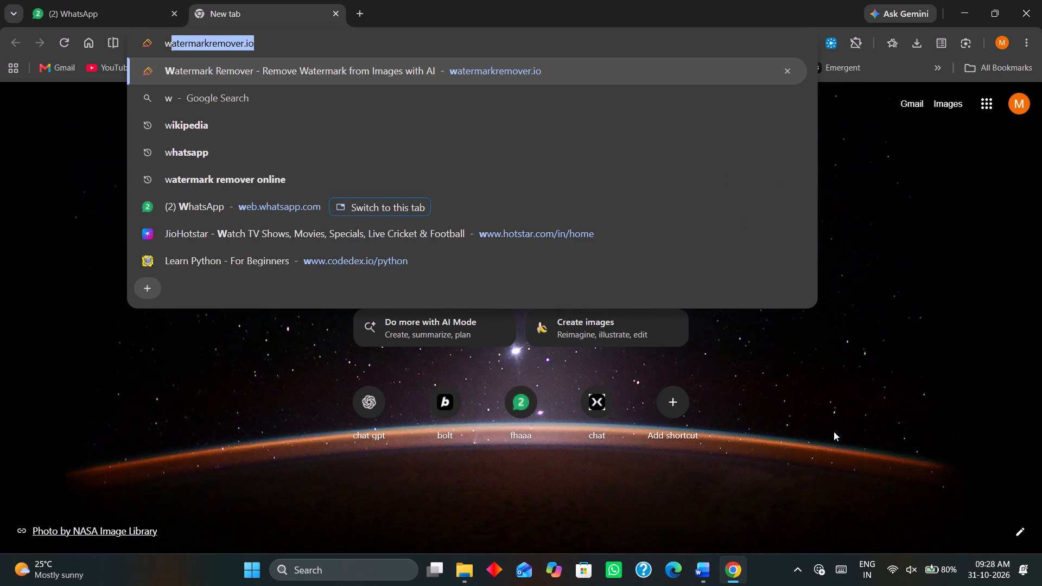
type("ordd")
key("BackSpace")
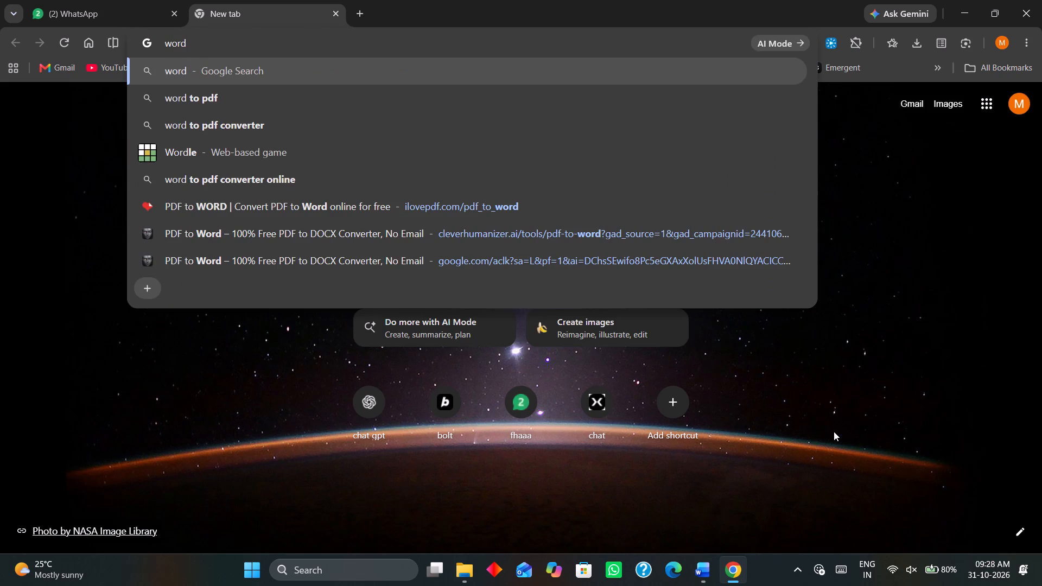
left_click(226, 129)
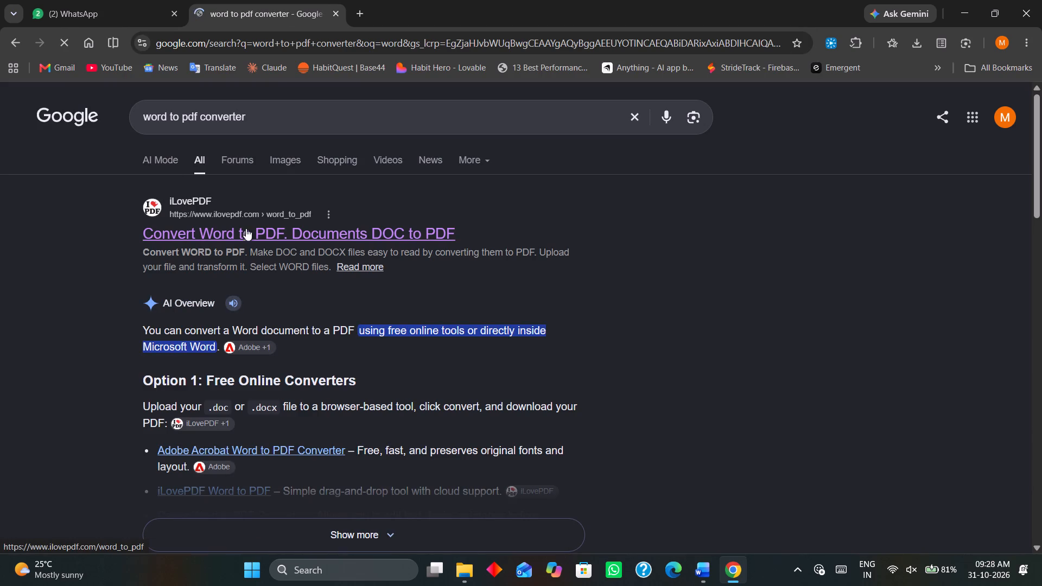
scroll(266, 239, "down", 4)
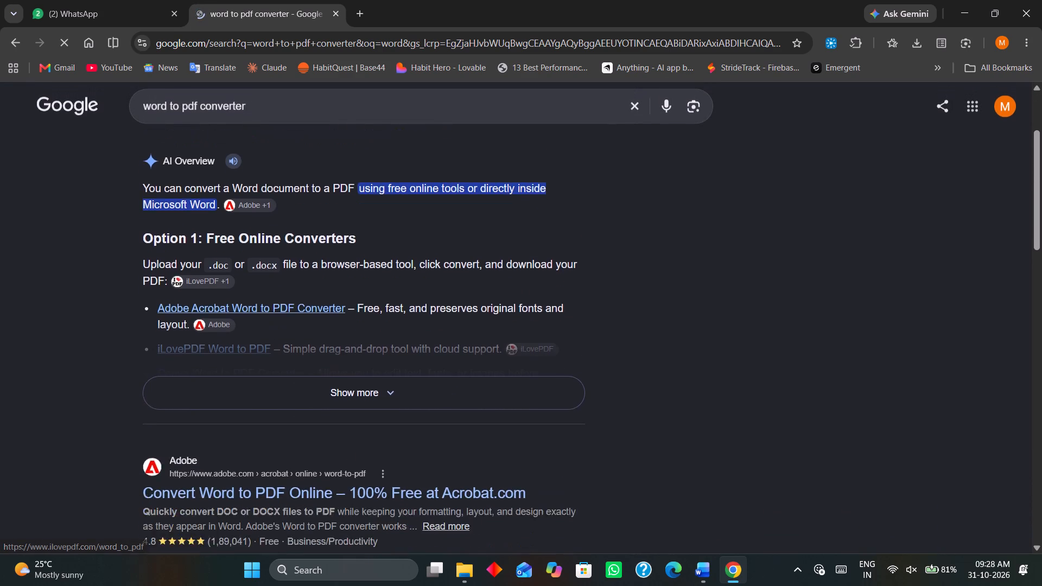
scroll(265, 246, "up", 4)
left_click(268, 238)
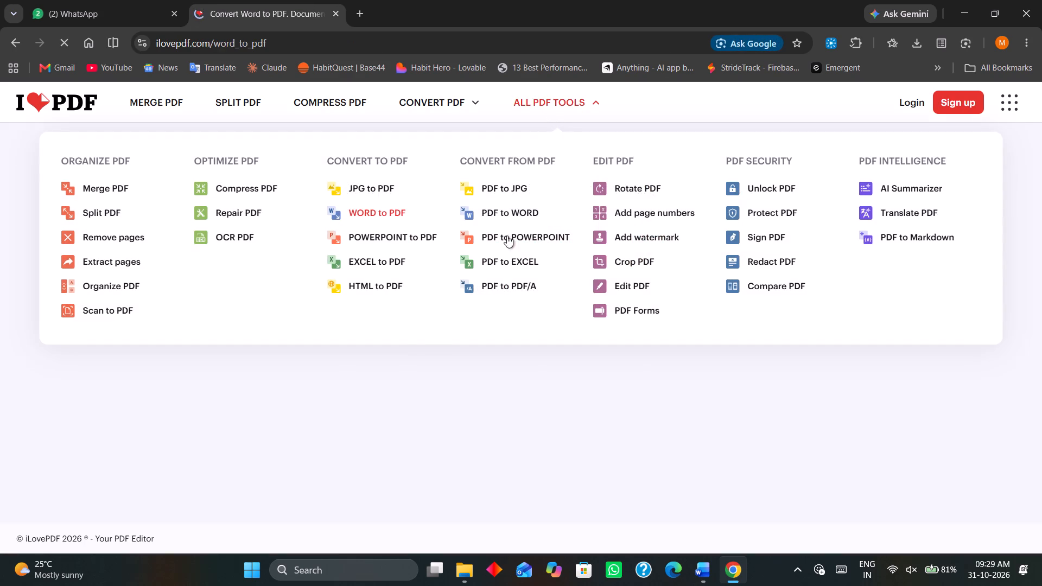
Load Final_ AD_ Document from Downloads into the converter, checking the name of the open chapters document before confirming the file.
left_click(536, 271)
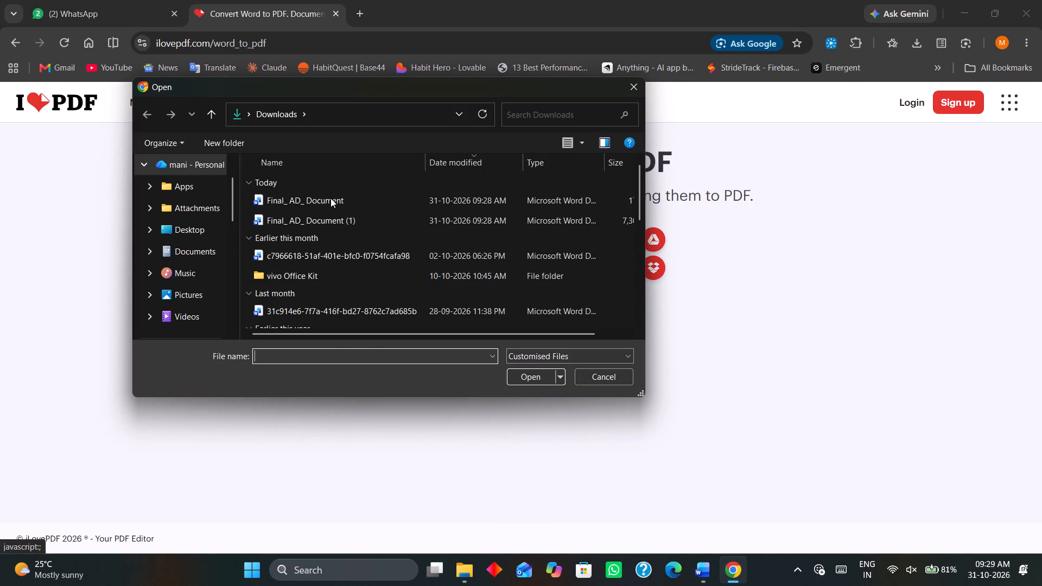
left_click(339, 207)
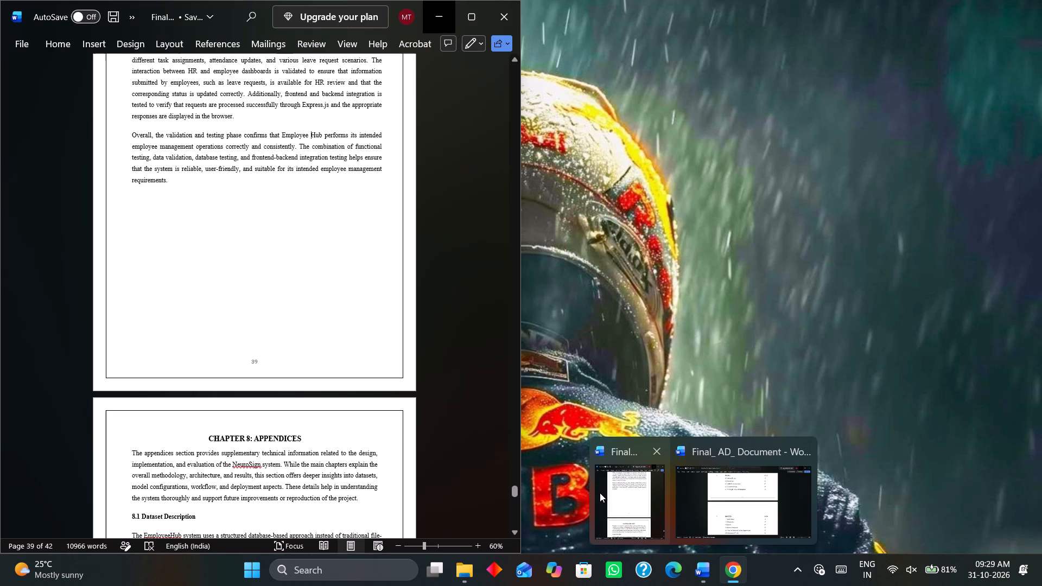
left_click_drag(602, 493, 531, 352)
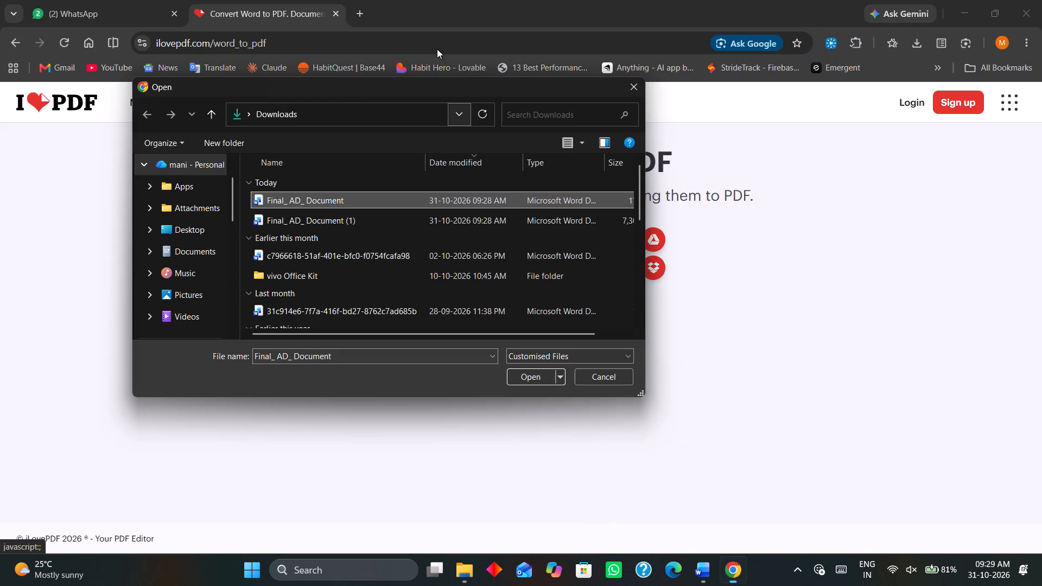
left_click(453, 570)
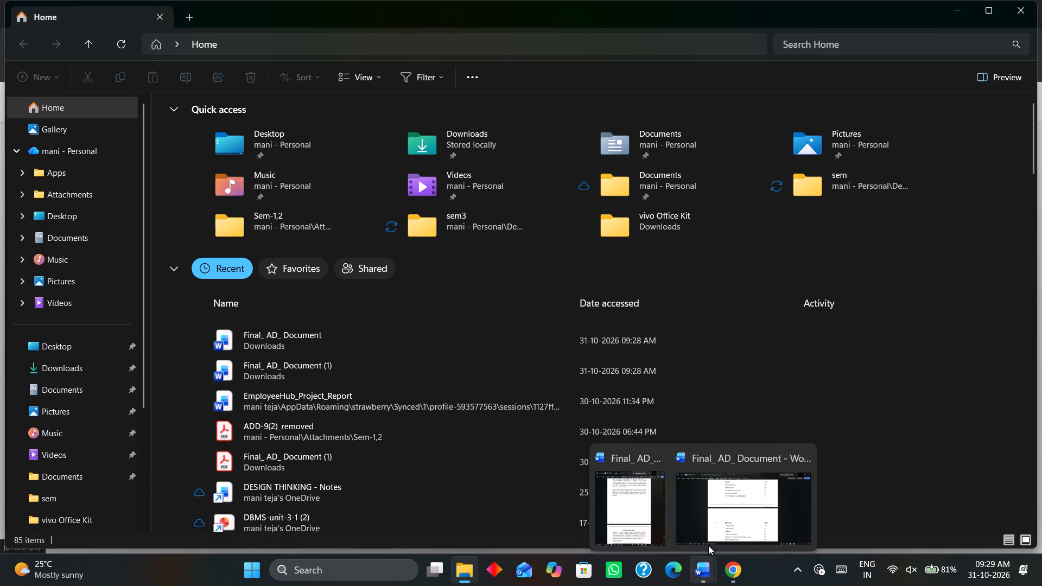
left_click(649, 504)
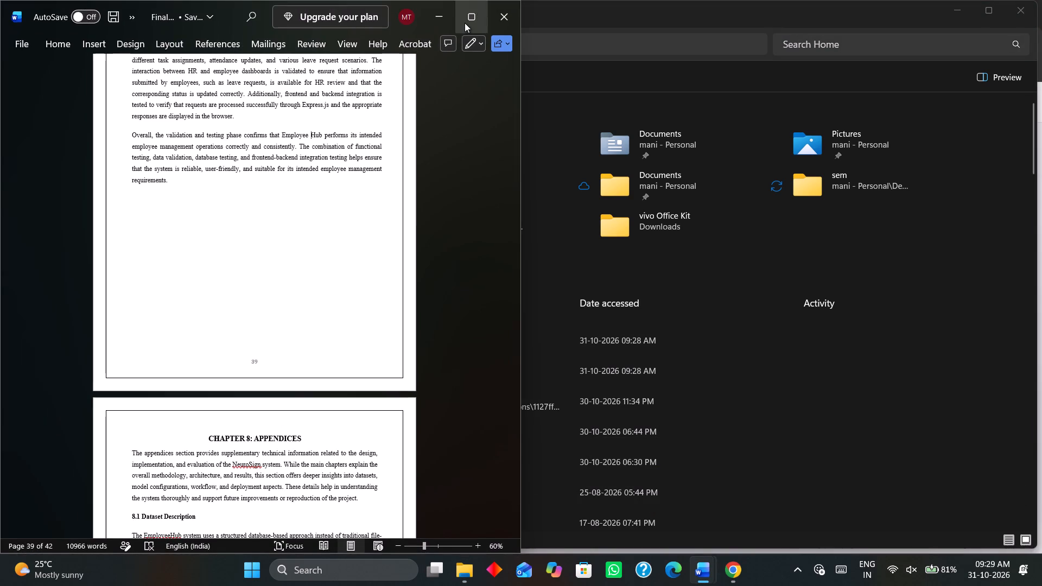
left_click(465, 23)
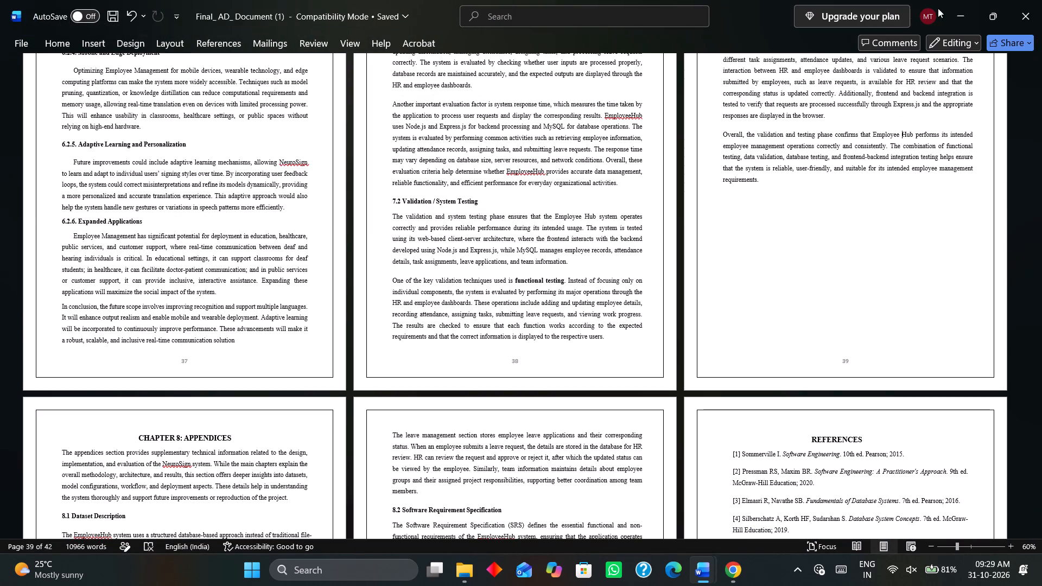
left_click(958, 12)
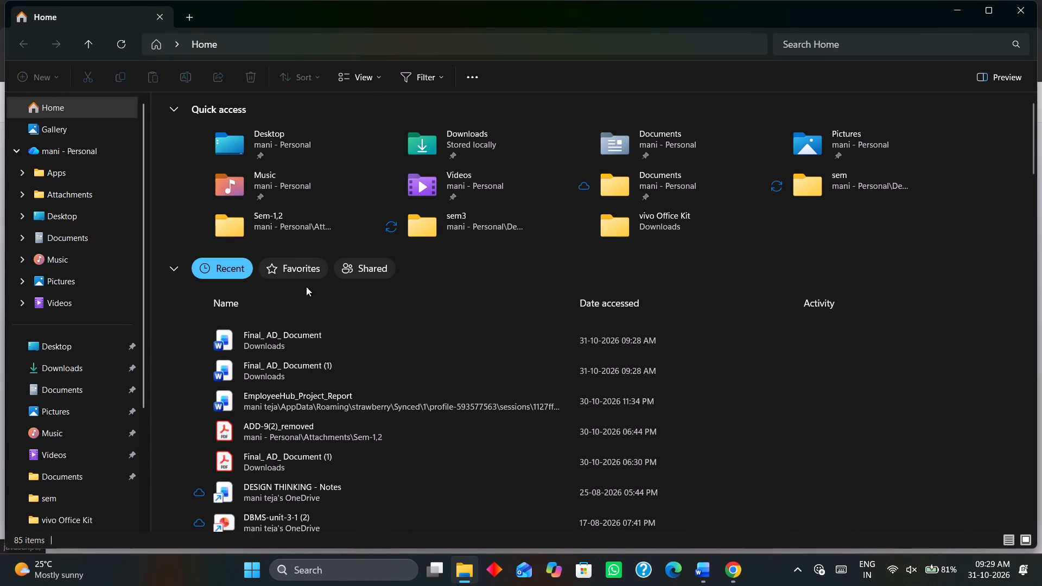
left_click(957, 7)
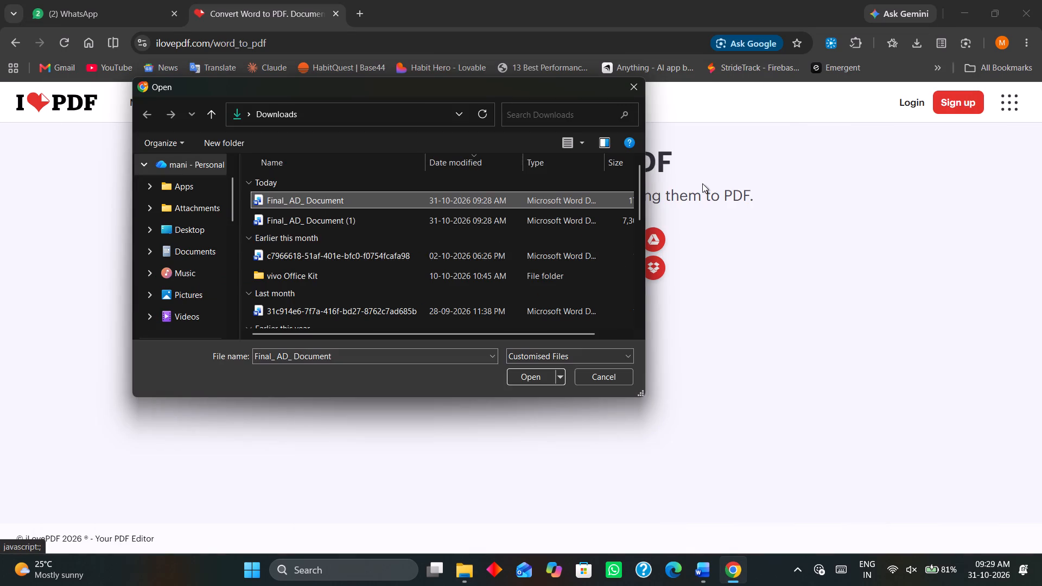
left_click(530, 380)
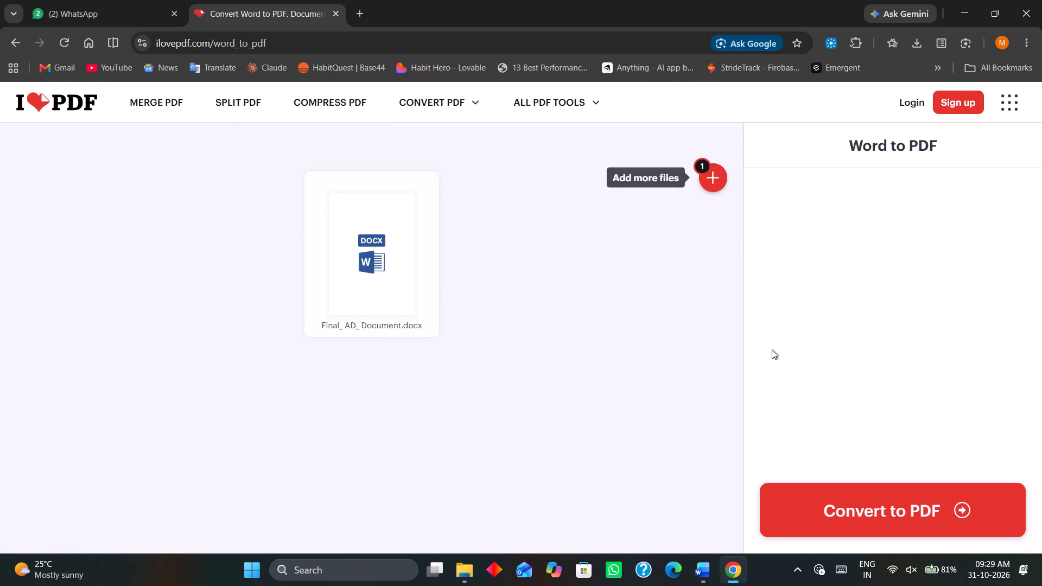
Convert Final_ AD_ Document.docx to PDF and download the converted file.
left_click(364, 257)
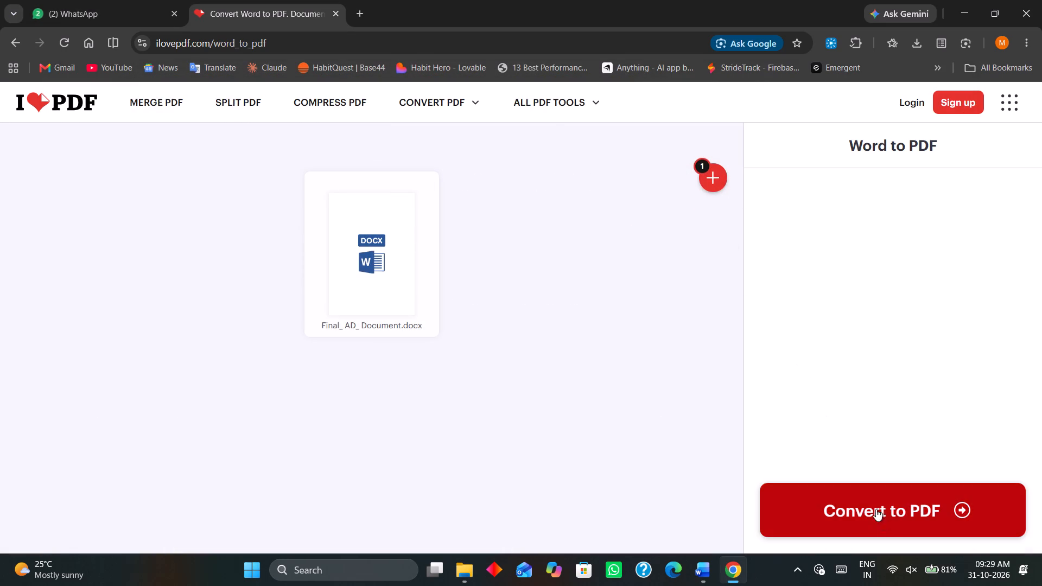
left_click_drag(897, 520, 905, 524)
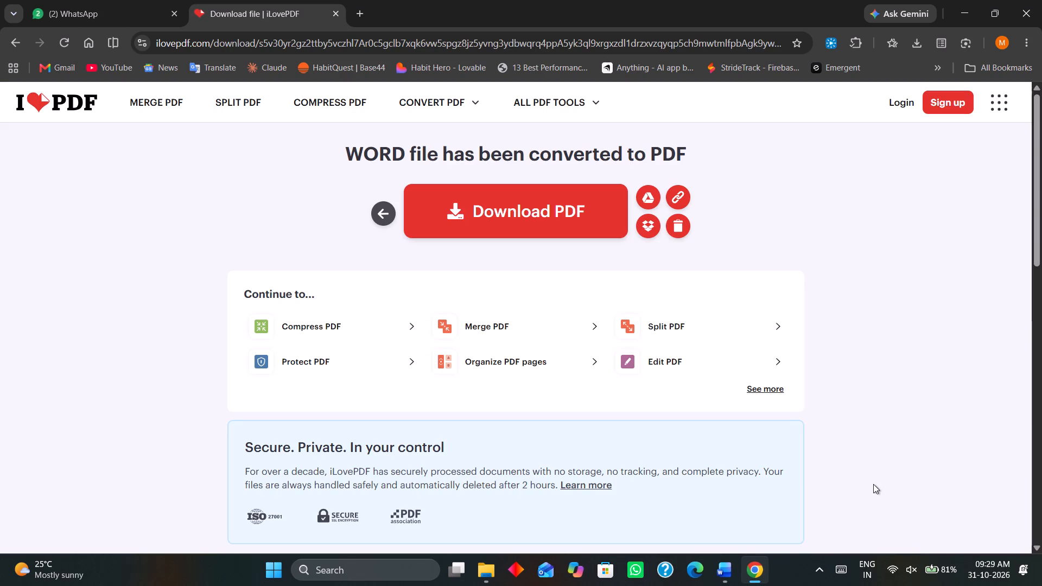
scroll(825, 379, "down", 4)
scroll(818, 374, "up", 5)
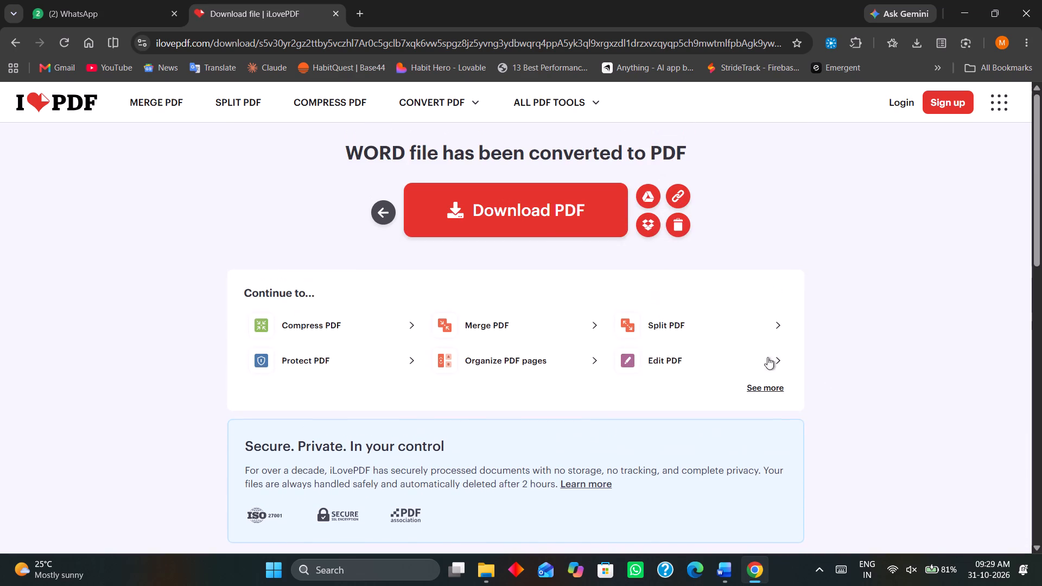
left_click(584, 214)
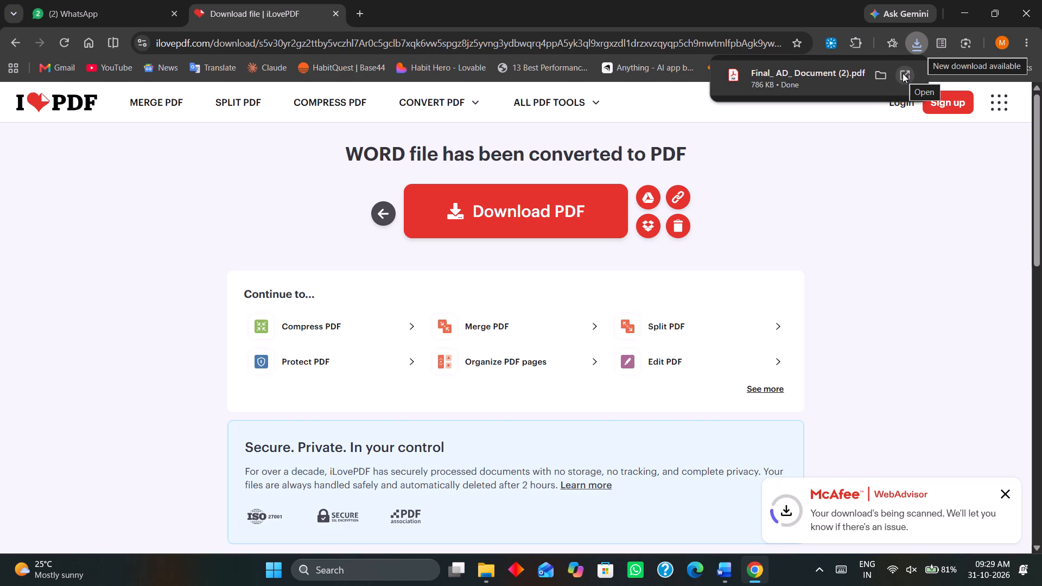
Delete yesterday's Final_ AD_ Document (1) PDF from the Downloads folder and return to the browser.
left_click(480, 574)
left_click(101, 373)
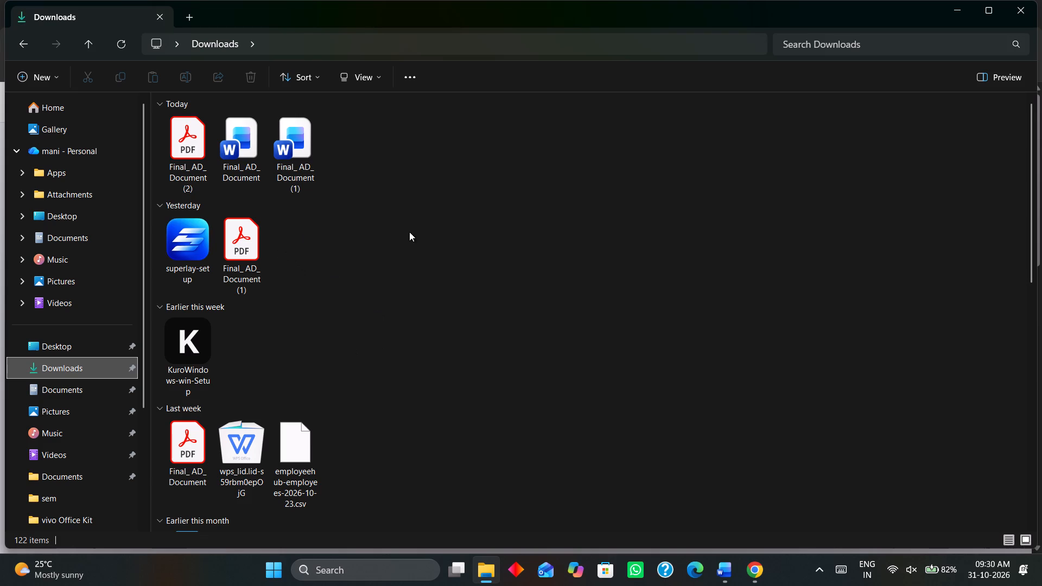
left_click_drag(242, 250, 249, 256)
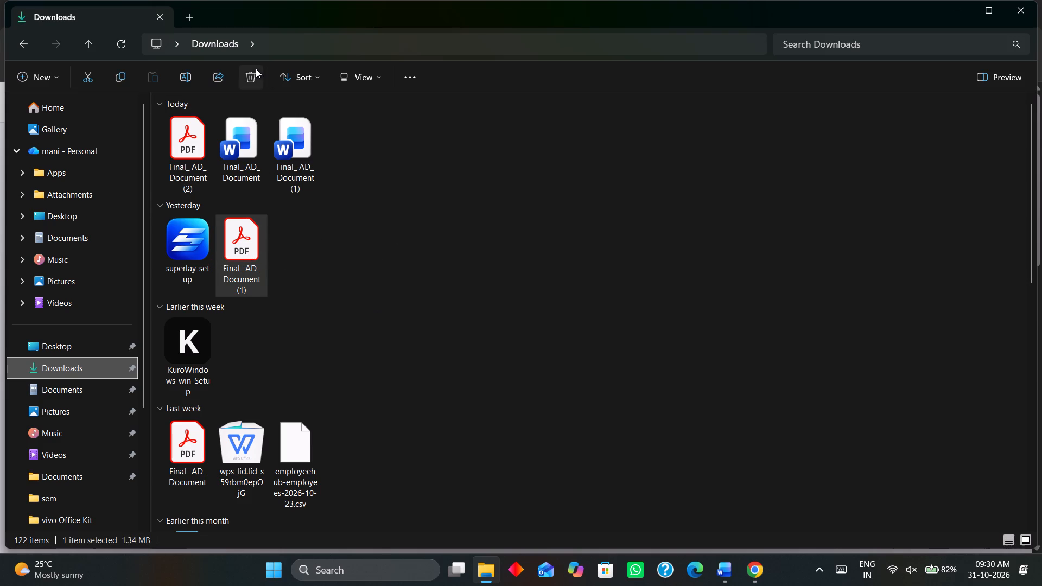
left_click(253, 80)
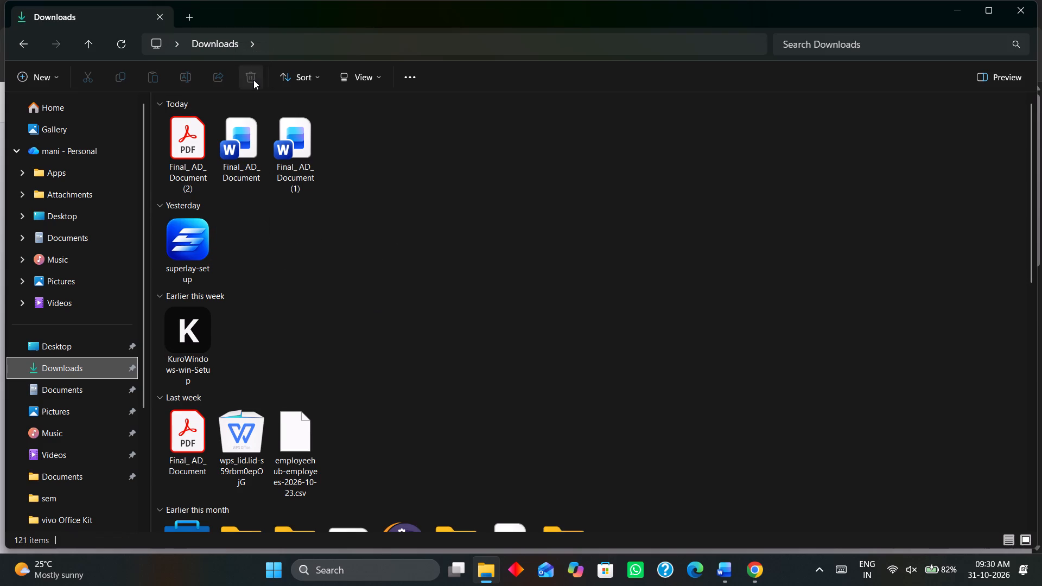
left_click(951, 17)
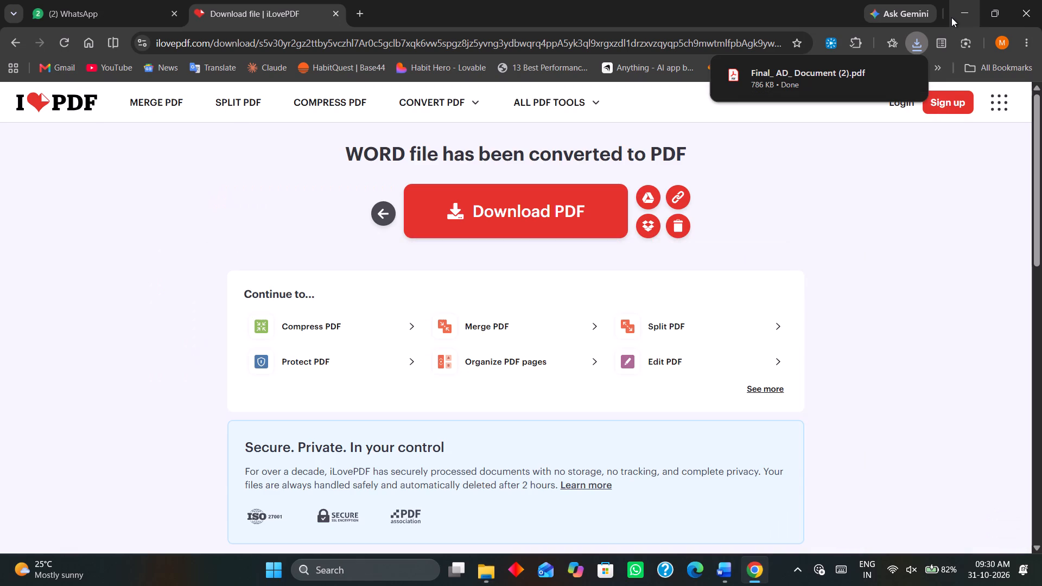
Open the downloaded Final_ AD_ Document (2).pdf and review its cover, certificate, declaration, acknowledgement and abstract pages.
left_click(905, 71)
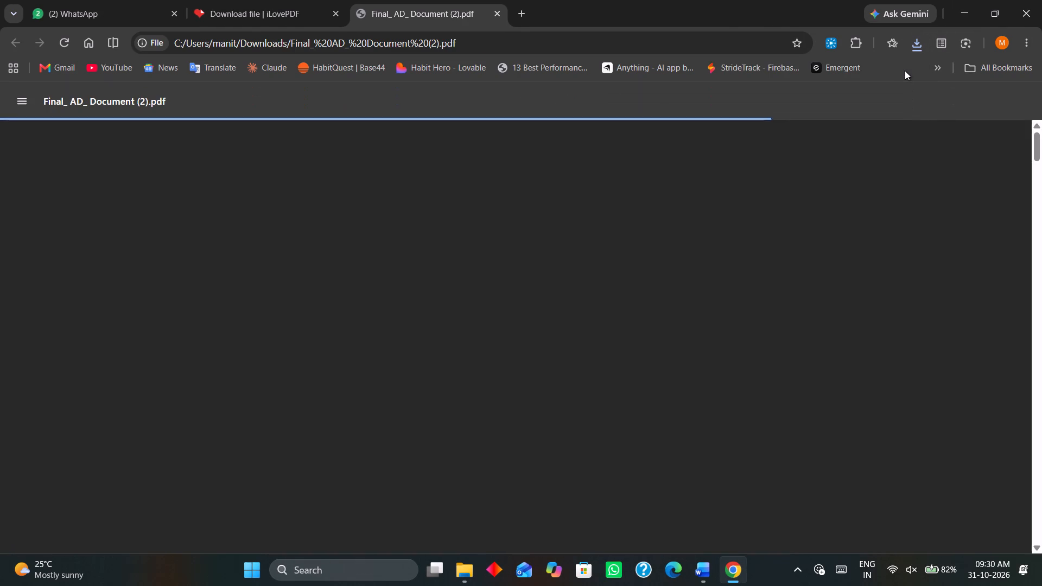
scroll(665, 253, "down", 12)
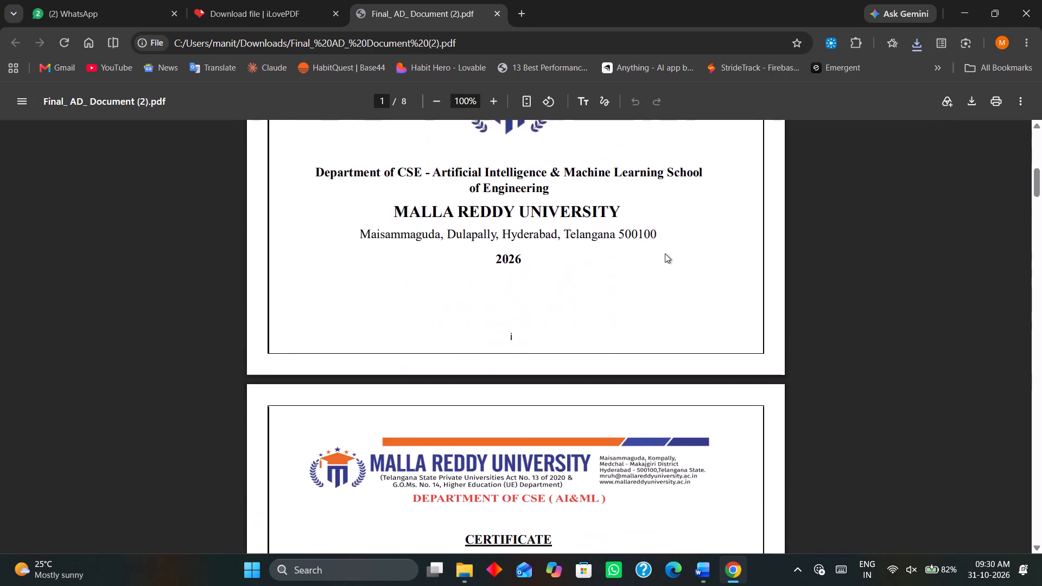
scroll(665, 253, "down", 14)
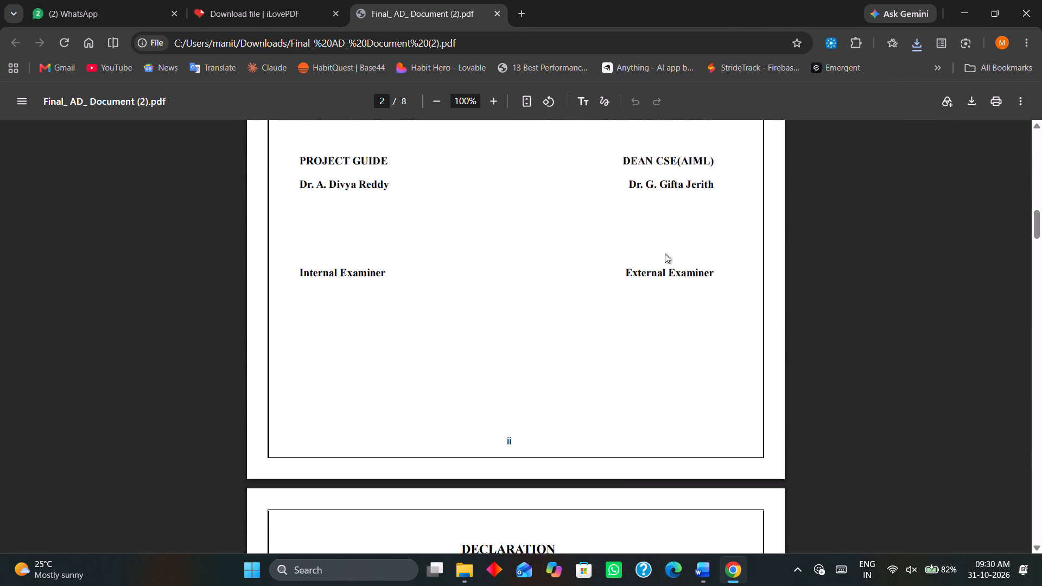
scroll(665, 253, "down", 13)
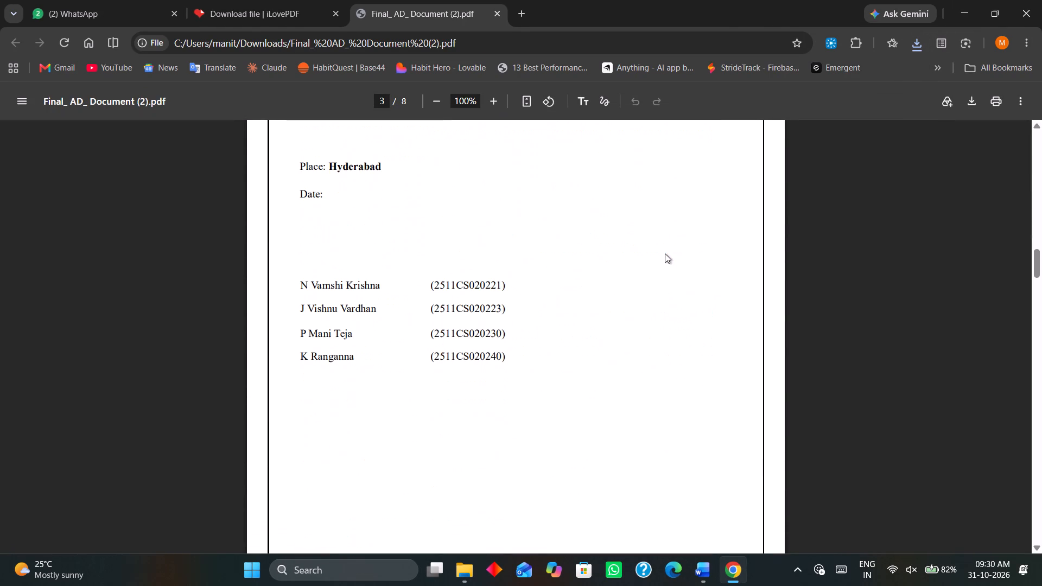
scroll(665, 253, "down", 14)
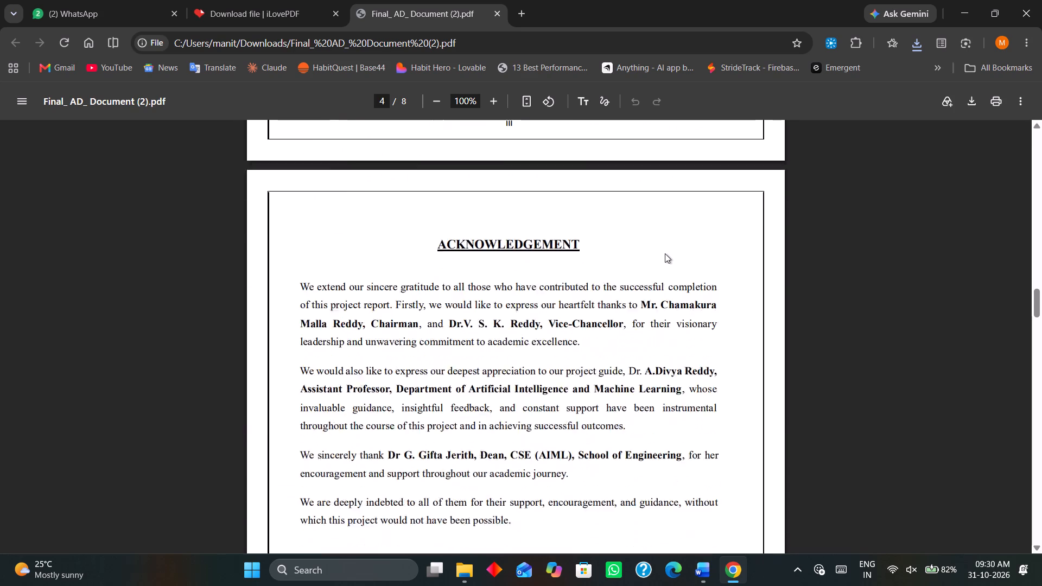
scroll(665, 253, "down", 19)
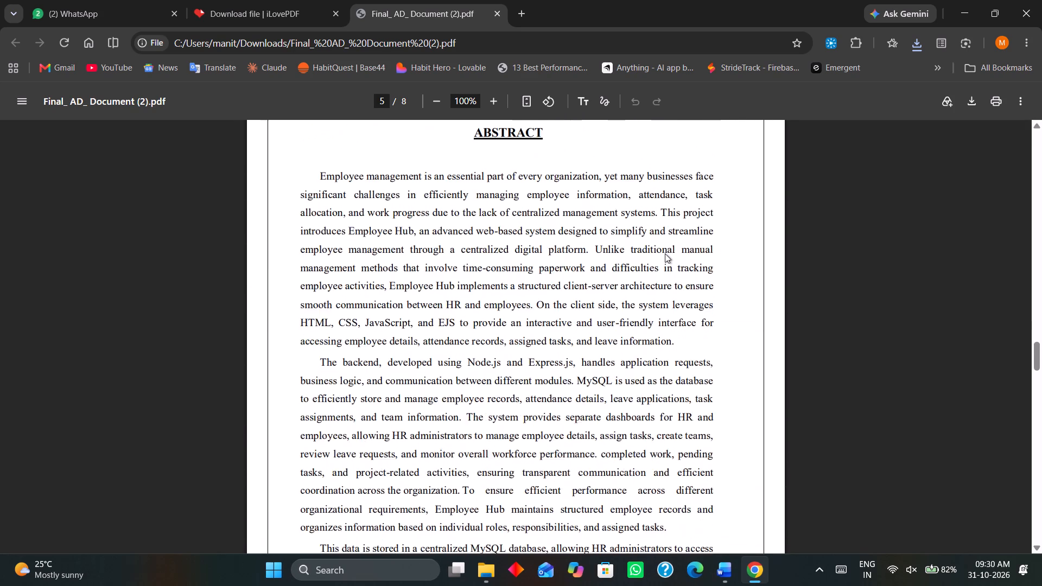
Examine the table of contents entries and footer page numbers in the converted PDF.
scroll(665, 253, "down", 17)
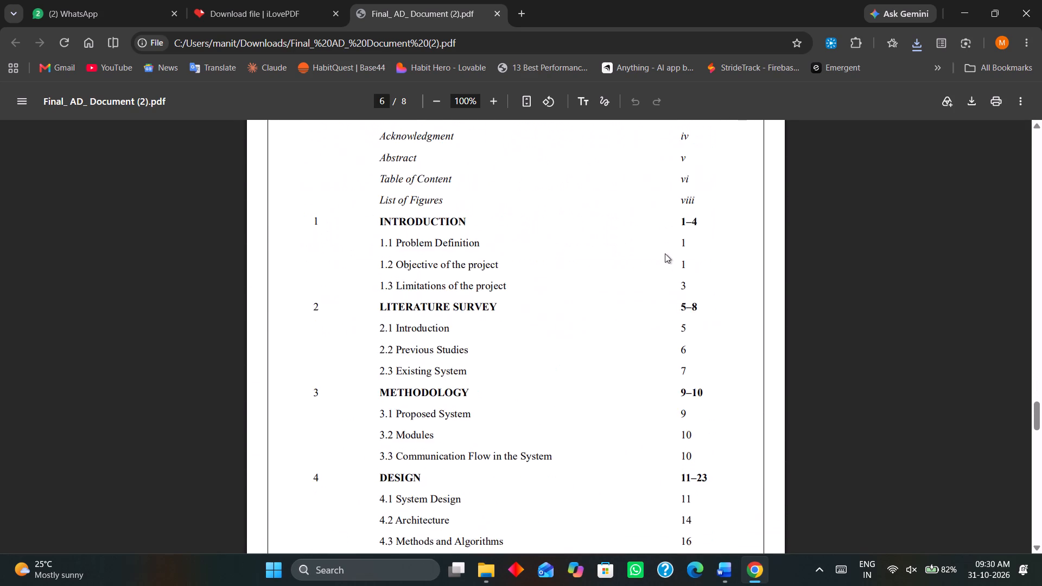
scroll(665, 253, "down", 19)
scroll(665, 253, "down", 5)
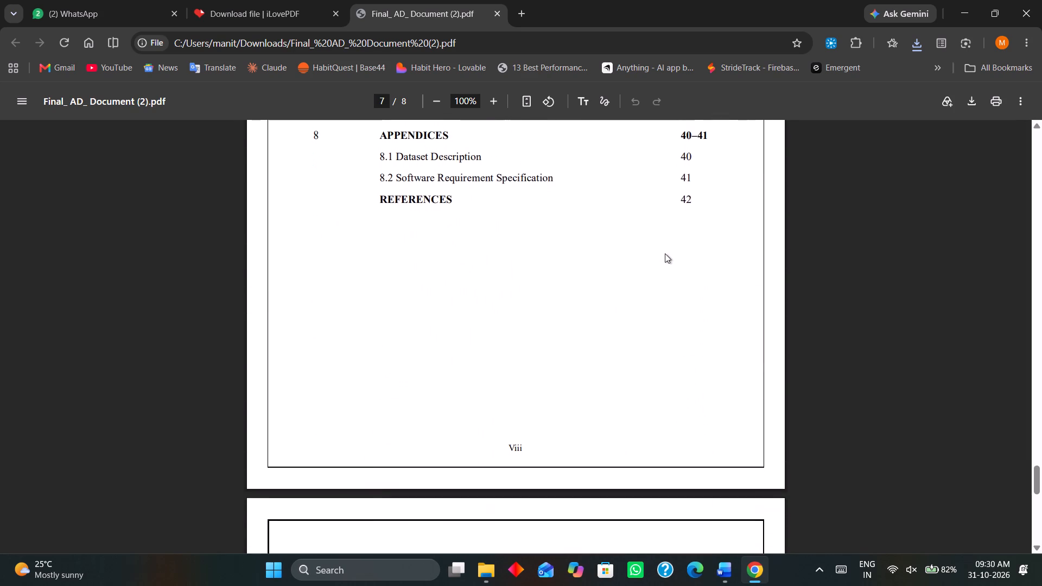
scroll(665, 253, "up", 4)
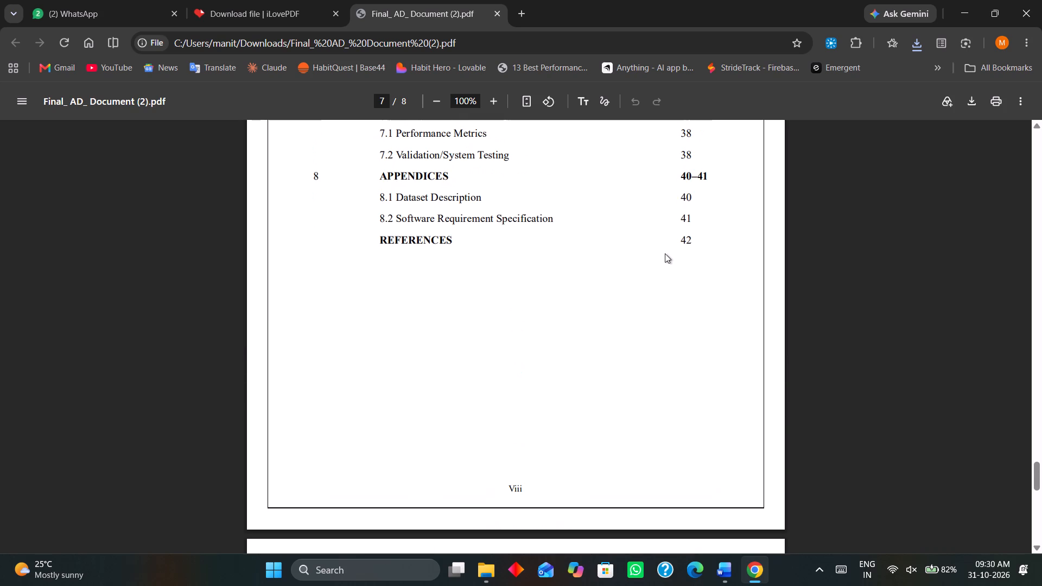
Examine the List of Figures page and compare its numbering with the footer of the preceding contents page.
scroll(690, 265, "down", 13)
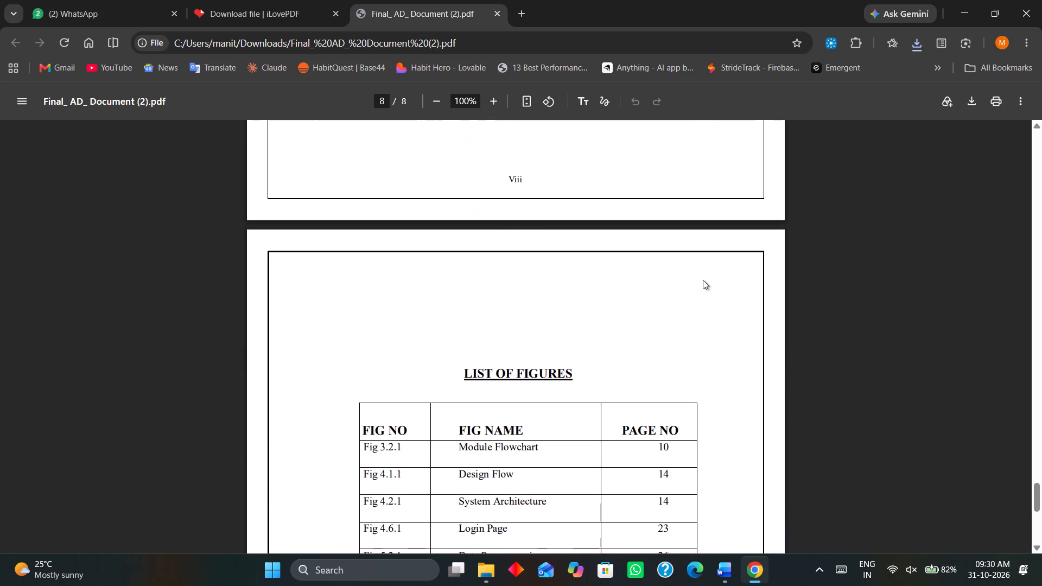
scroll(703, 280, "down", 9)
scroll(703, 280, "up", 7)
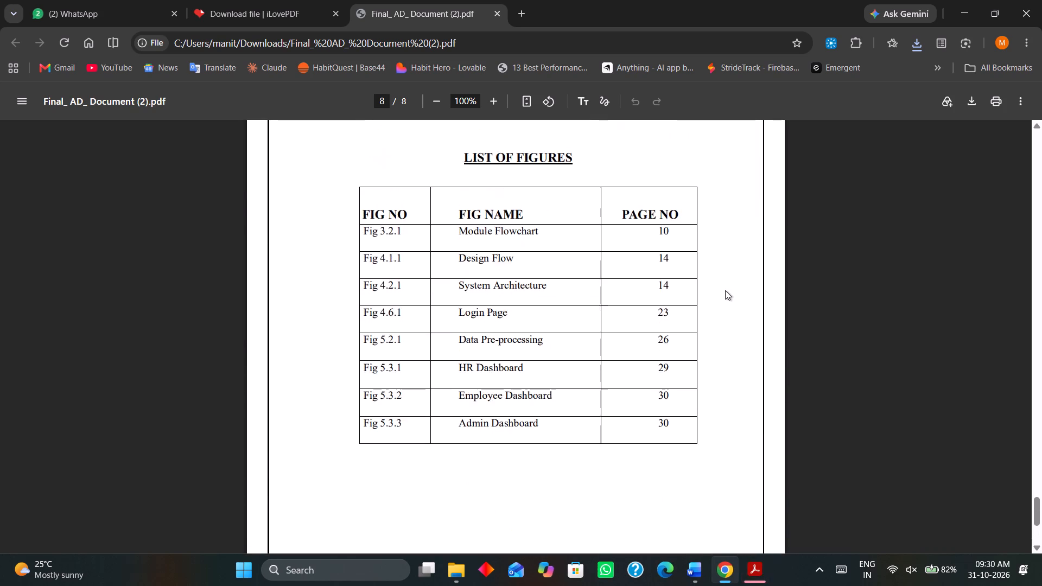
scroll(725, 290, "up", 4)
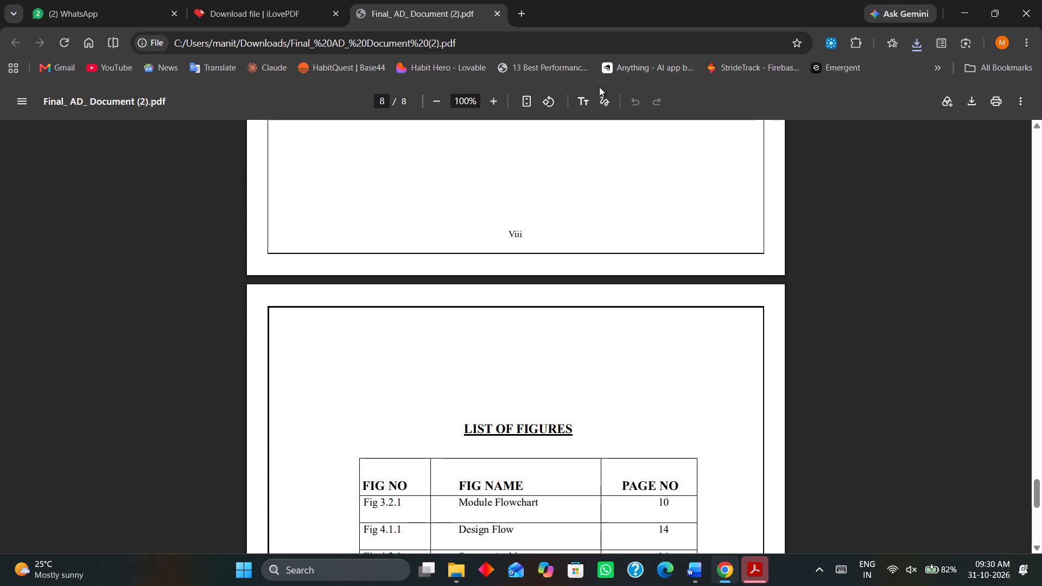
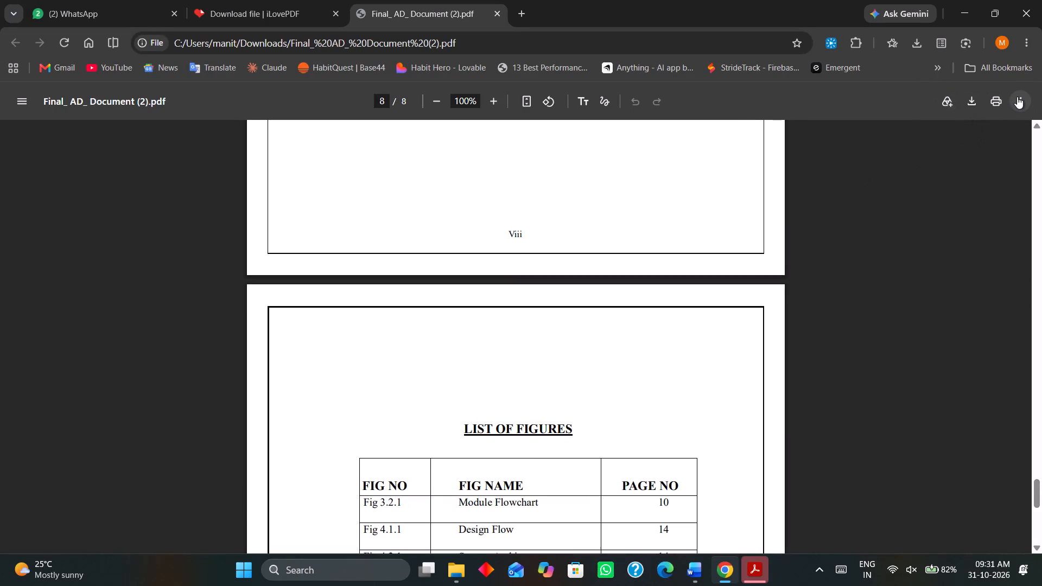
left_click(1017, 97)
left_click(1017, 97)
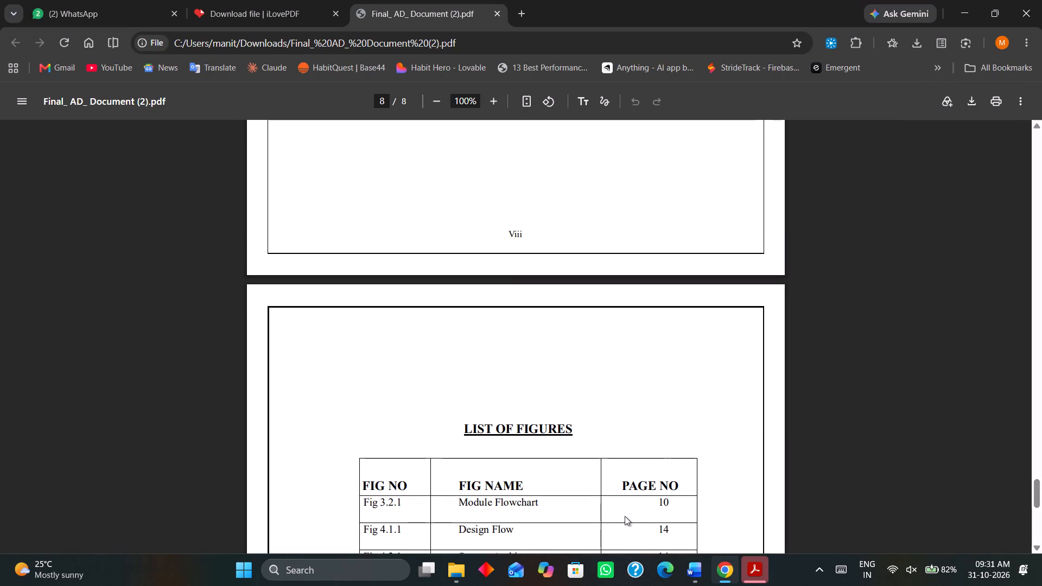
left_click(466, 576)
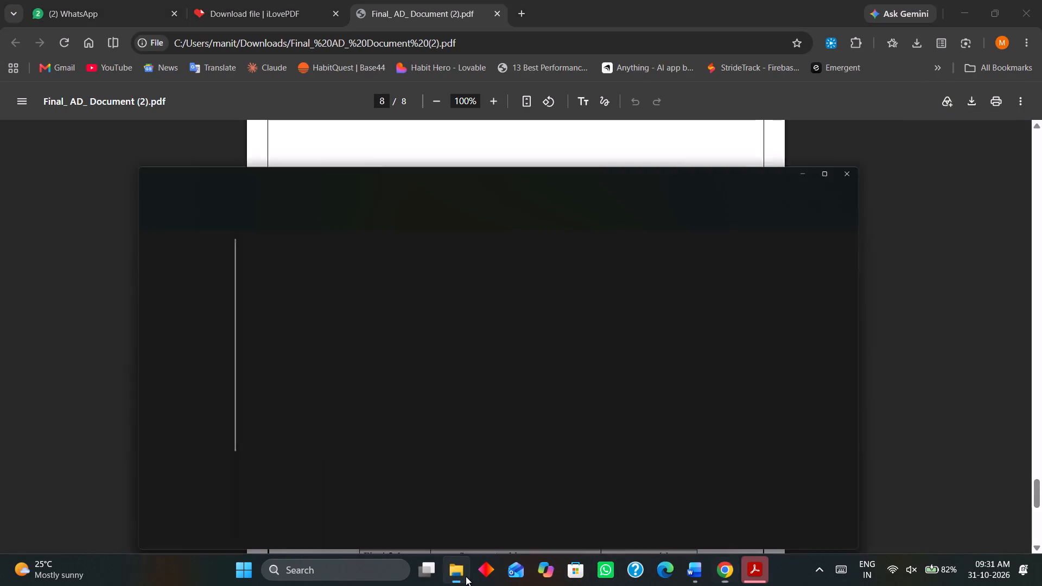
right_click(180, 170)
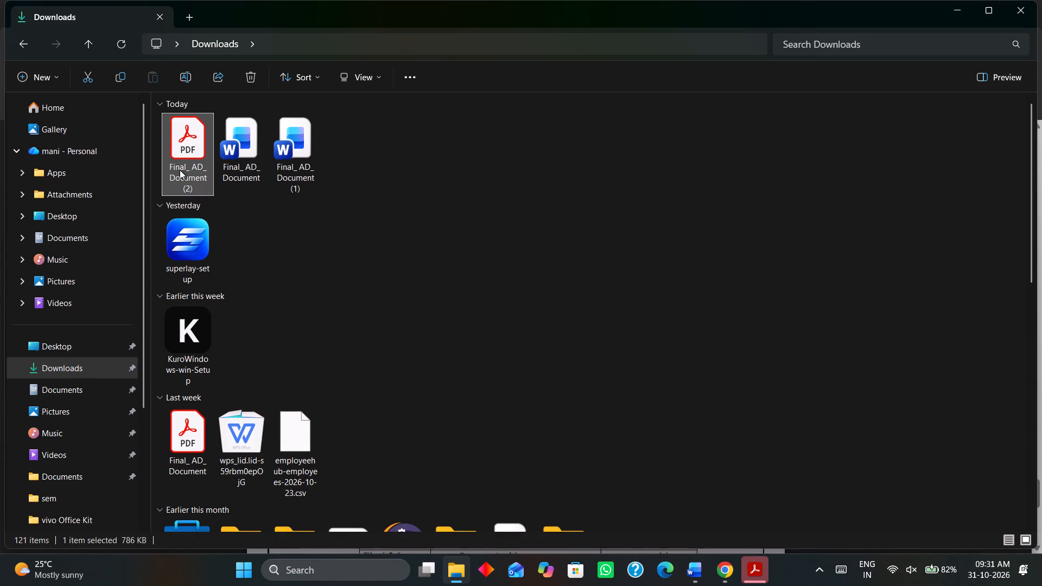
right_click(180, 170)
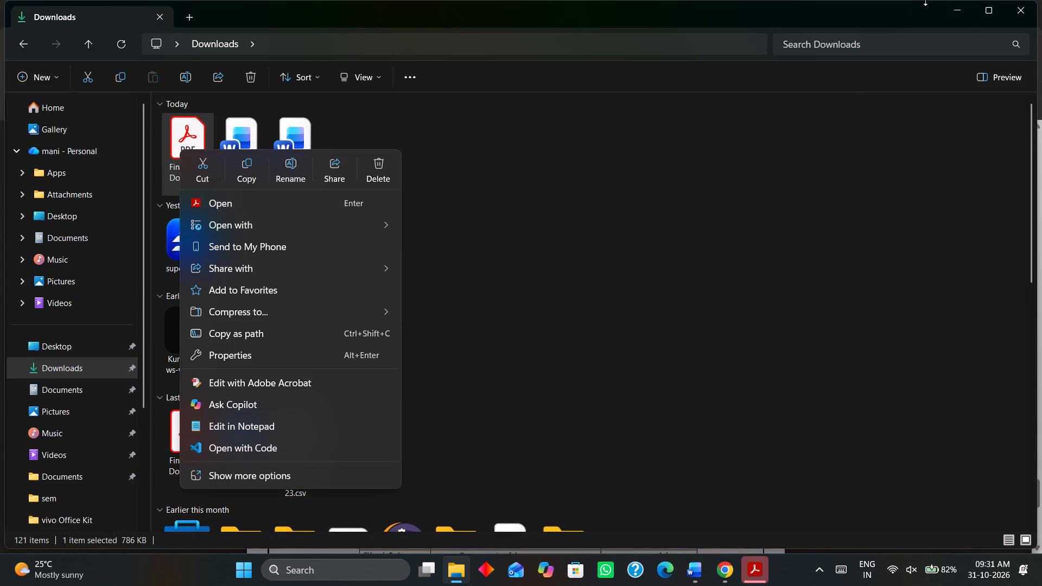
Clear the open windows, launch vivo Office Kit from the desktop and start its update to v7.0.6.
left_click(952, 8)
left_click(952, 8)
left_click(952, 8)
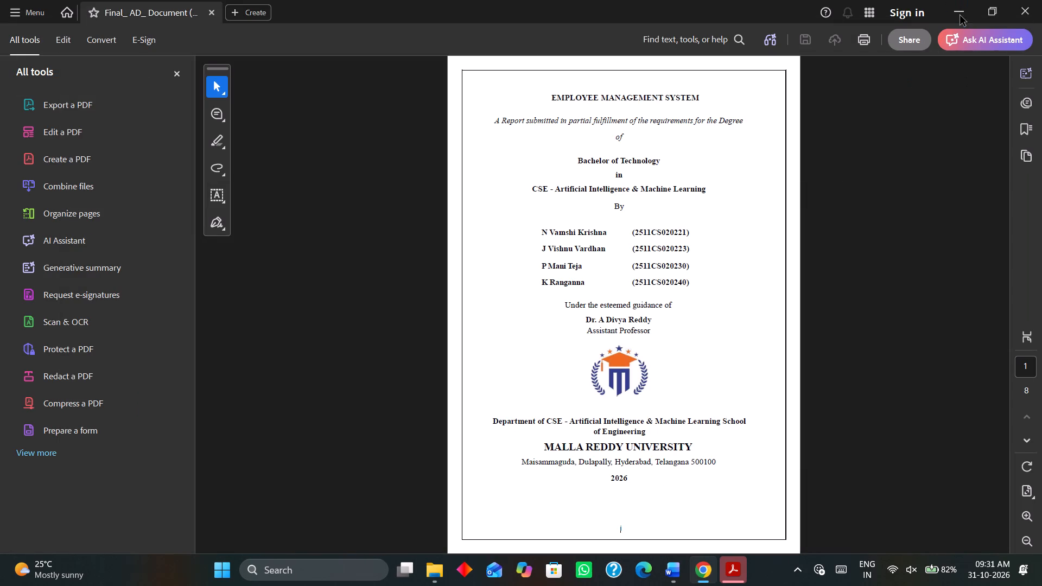
left_click(955, 14)
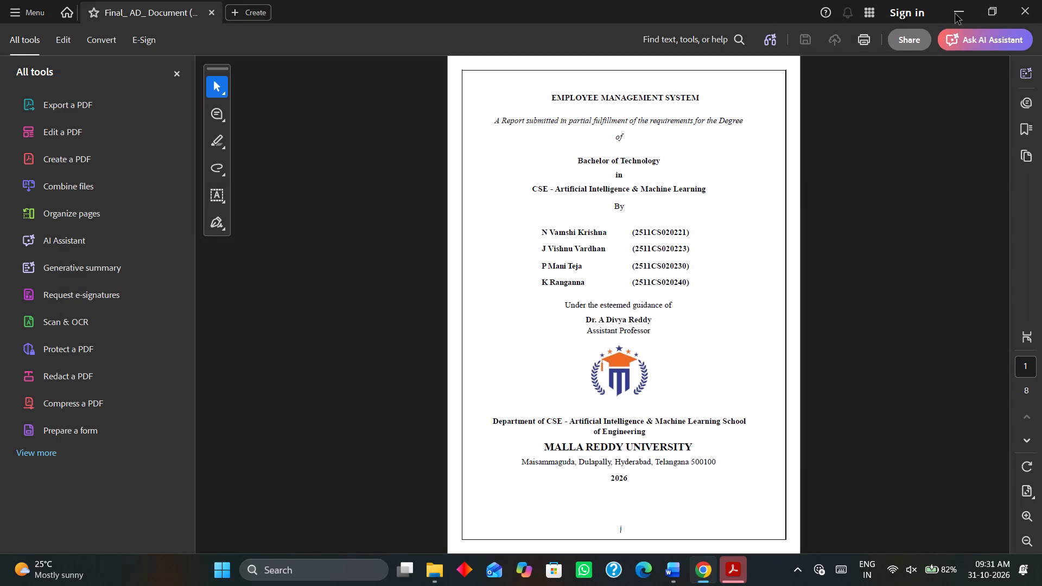
left_click(956, 14)
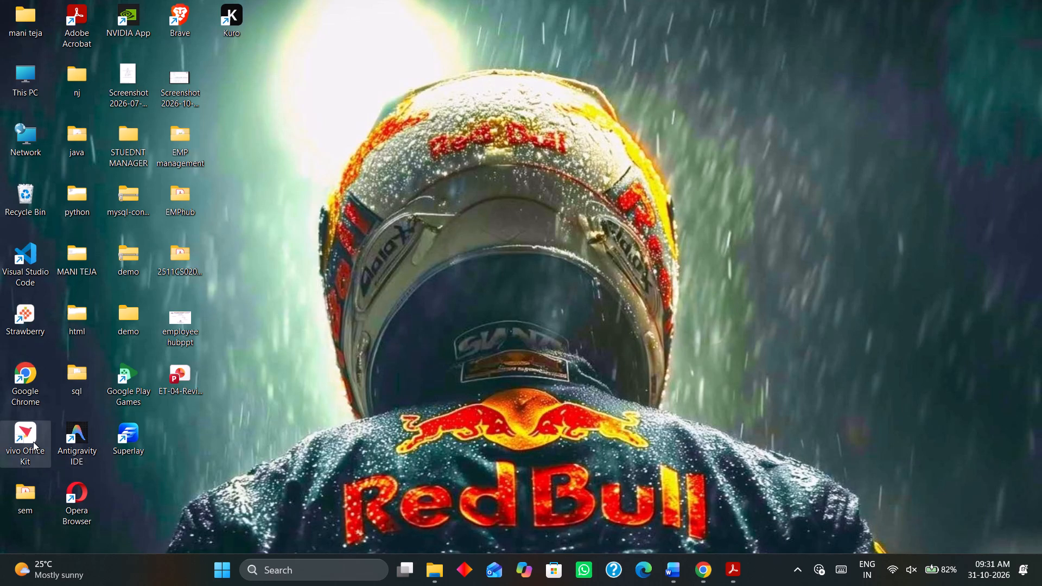
triple_click(33, 442)
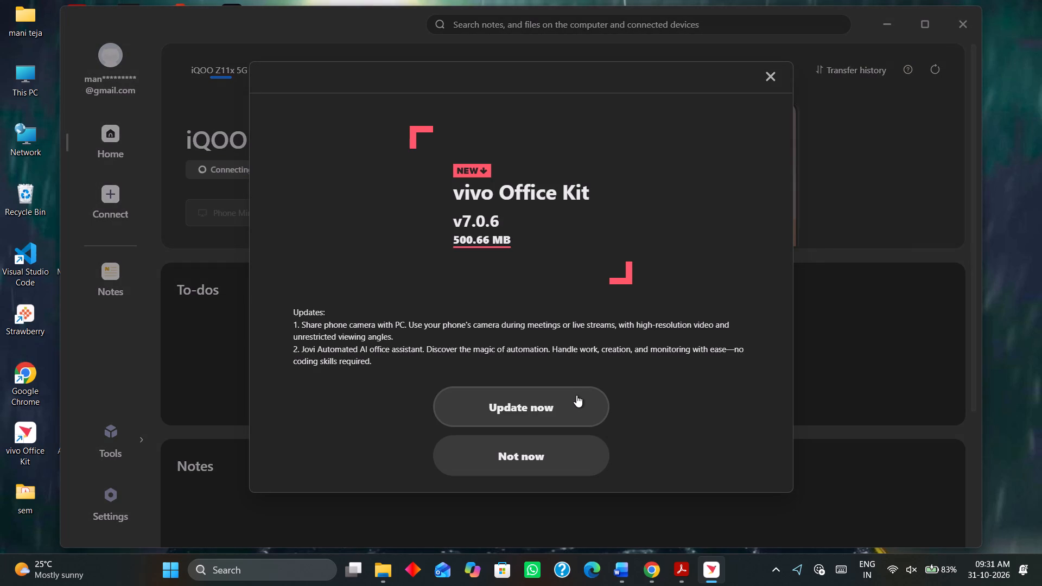
left_click(501, 411)
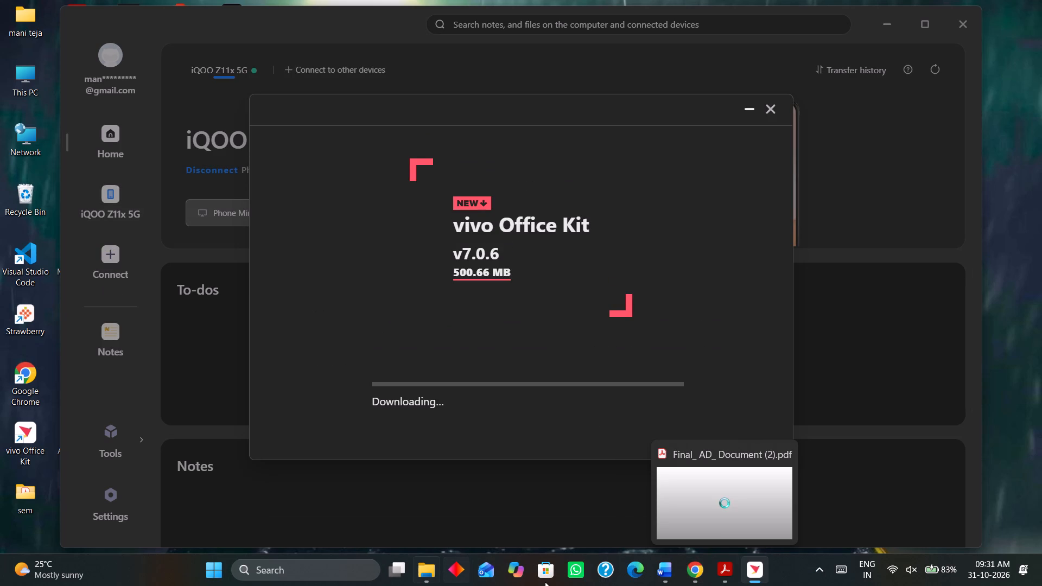
Return to the Downloads folder and copy the Final_ AD_ Document (2) PDF.
left_click(732, 566)
left_click(723, 568)
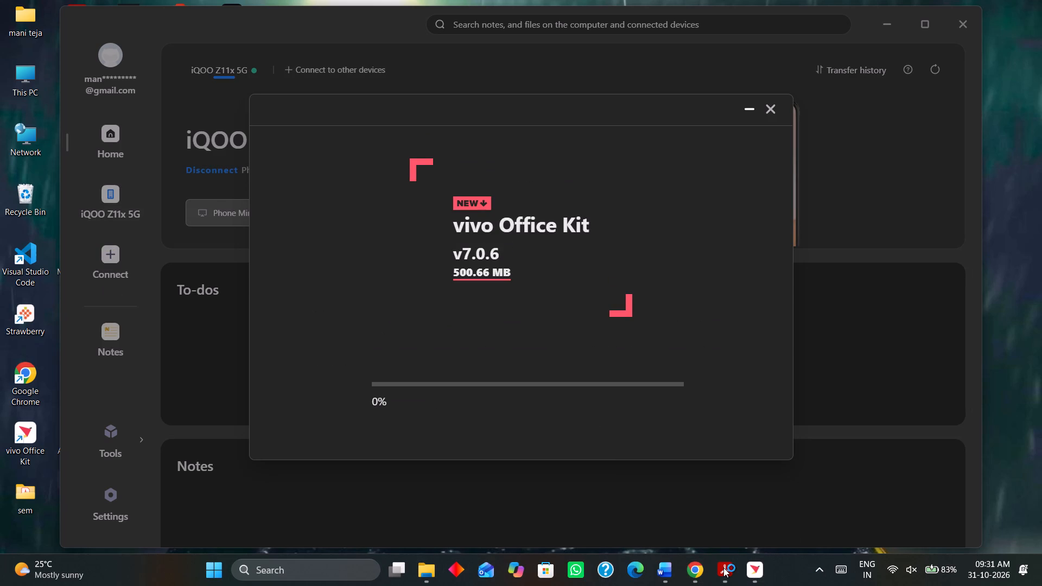
left_click(723, 568)
left_click(723, 568)
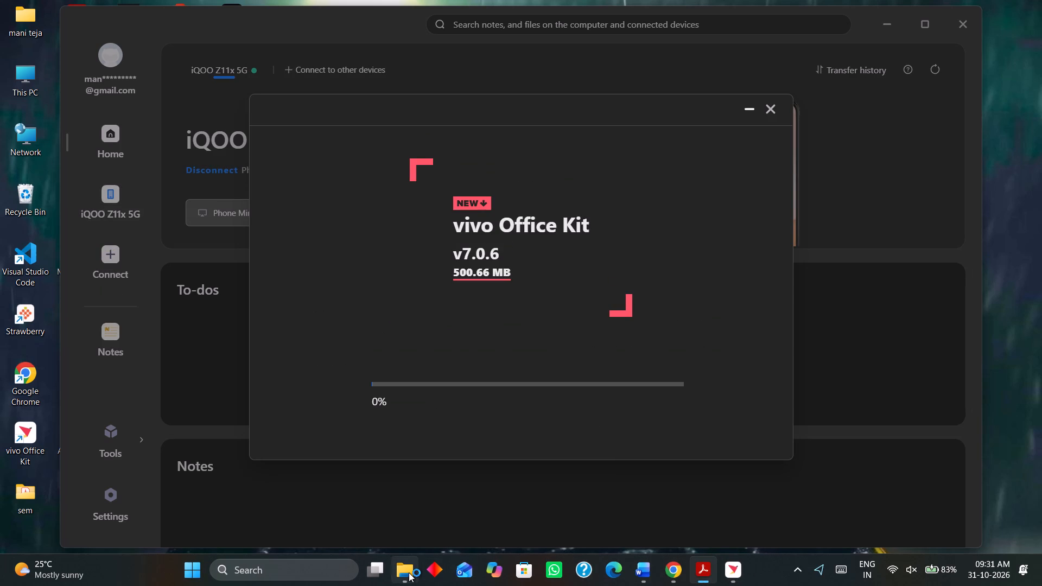
left_click(409, 572)
right_click(198, 167)
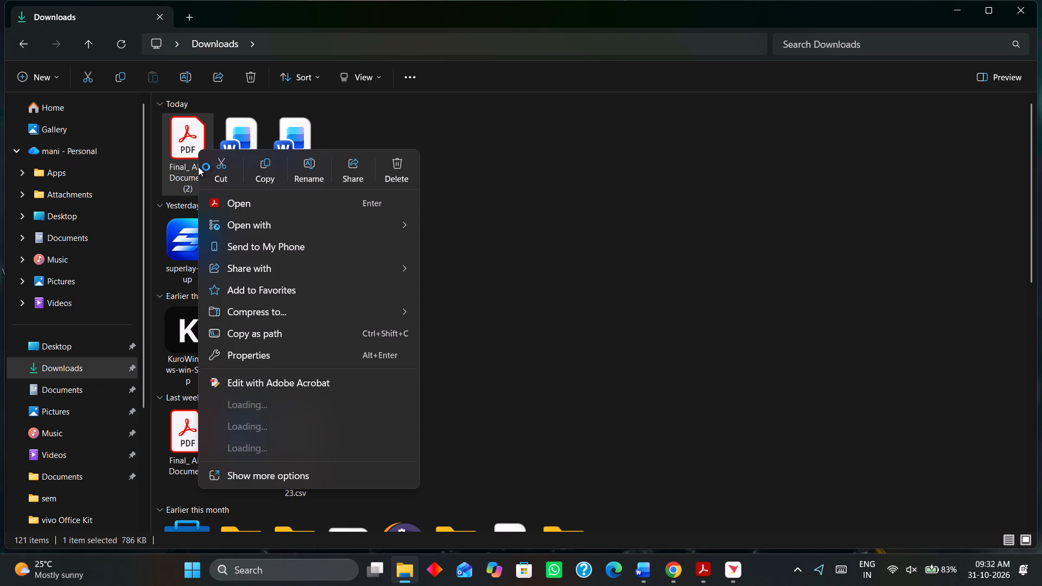
left_click(263, 170)
right_click(197, 169)
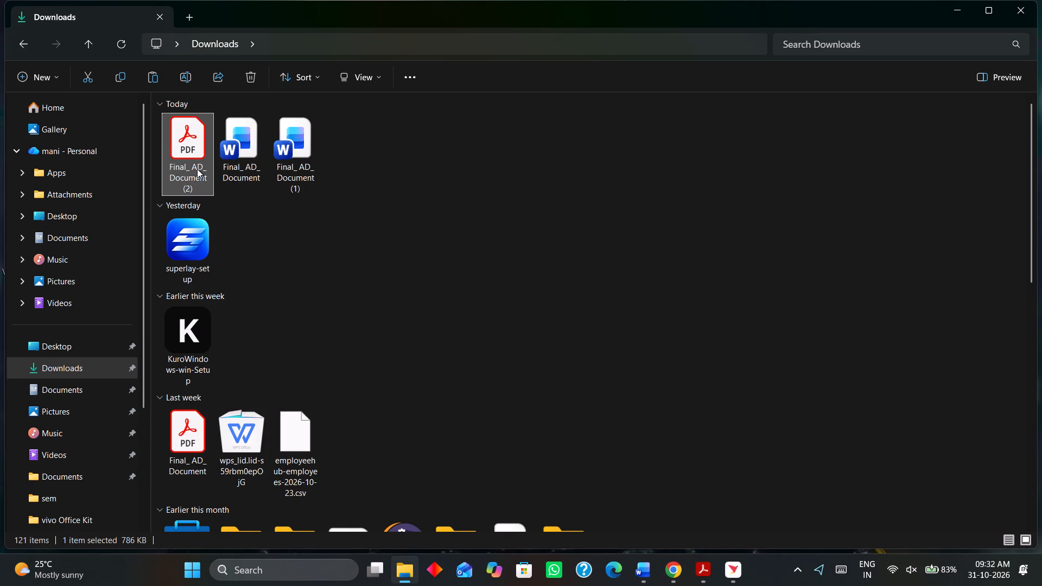
left_click(264, 170)
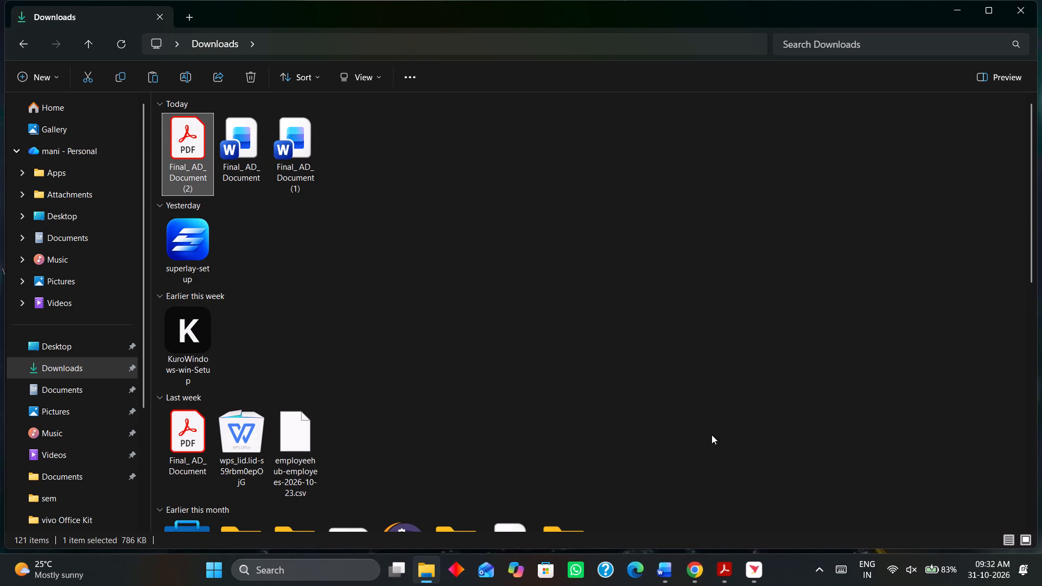
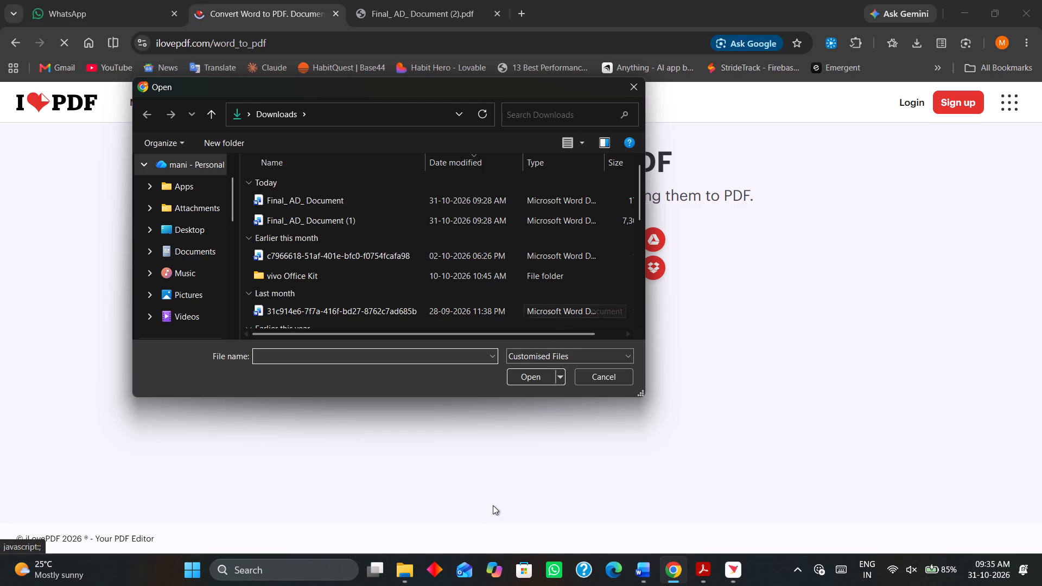
Check the open Final_ AD_ Document (1) Word file, close the Downloads folder window and return to the Word to PDF file selection.
left_click(407, 579)
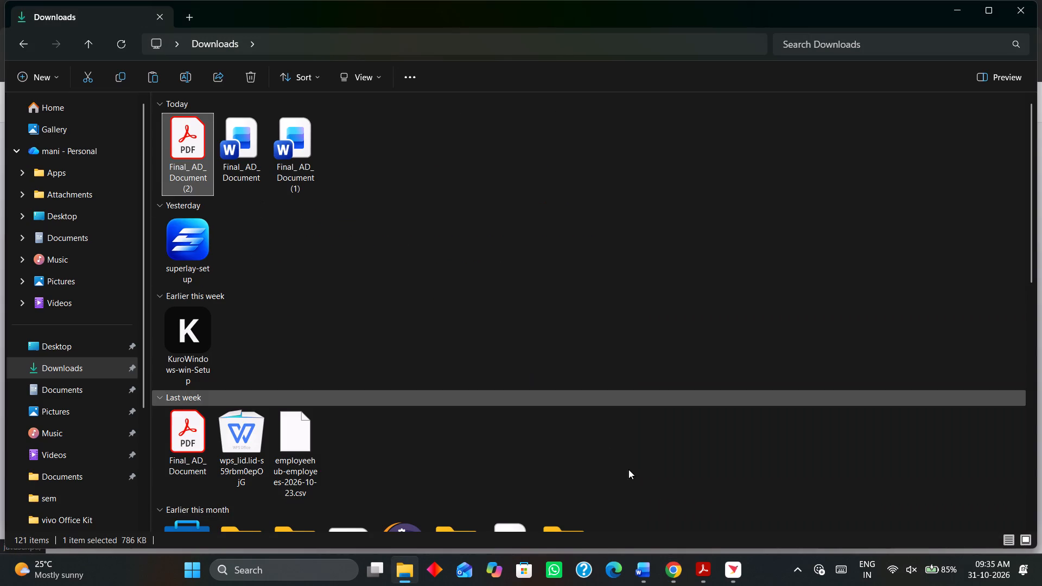
left_click(655, 572)
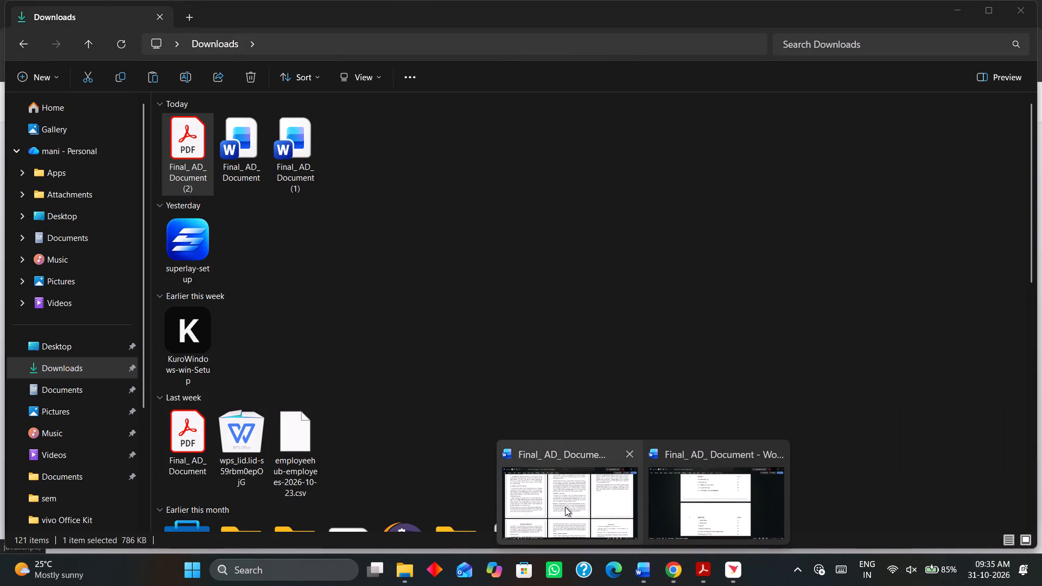
left_click(565, 507)
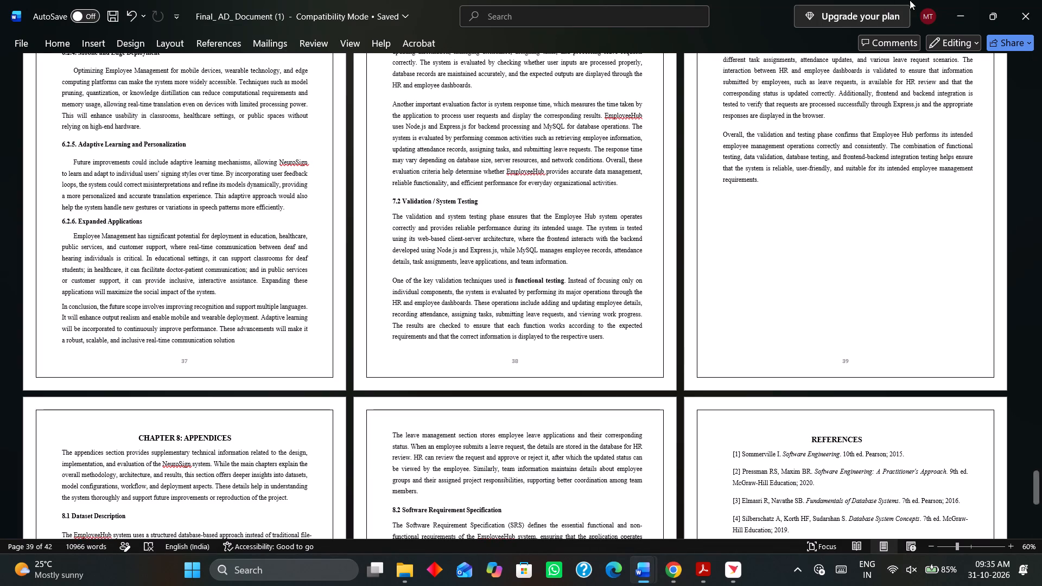
left_click(967, 1)
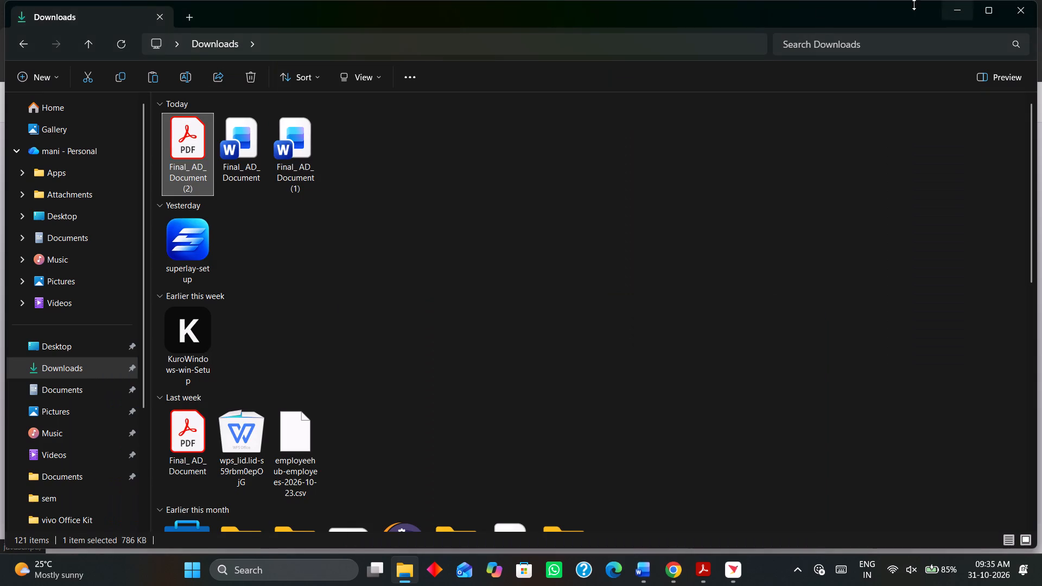
left_click(1030, 20)
left_click(336, 220)
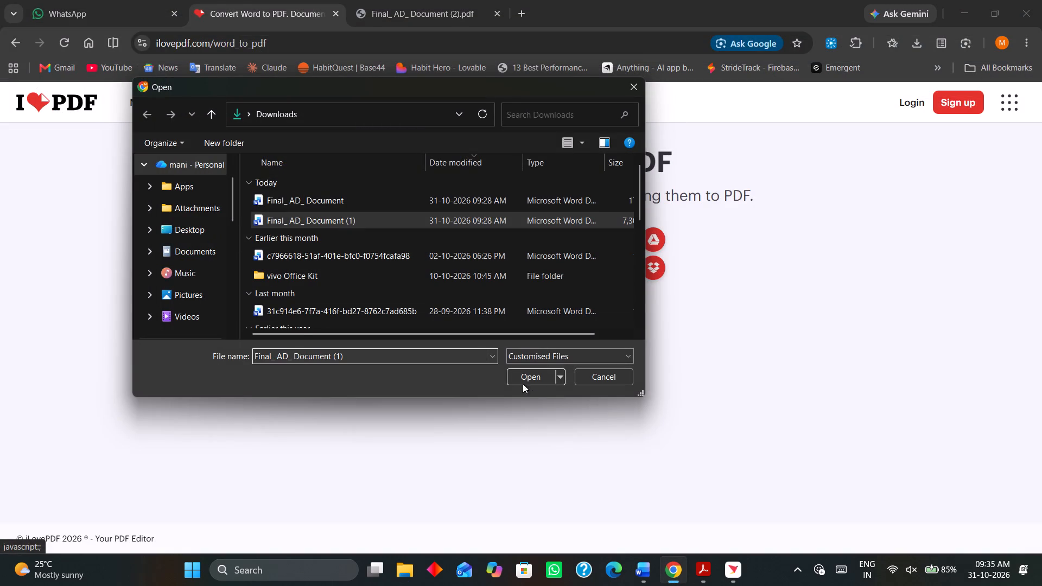
left_click(528, 375)
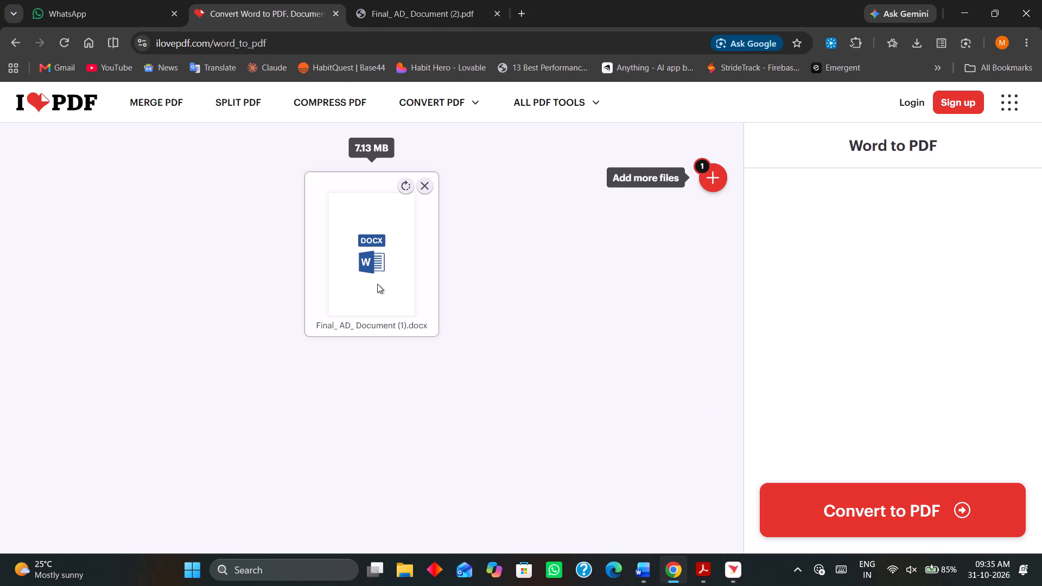
left_click(973, 516)
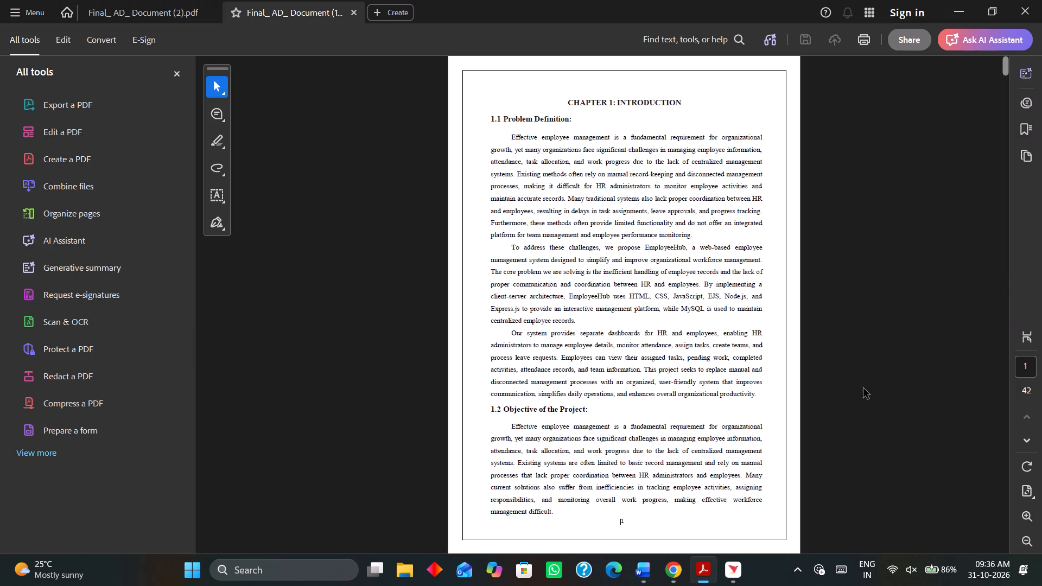
View the first page of the downloaded Final_ AD_ Document (1) PDF without the tools pane, and minimize the viewer.
left_click(175, 75)
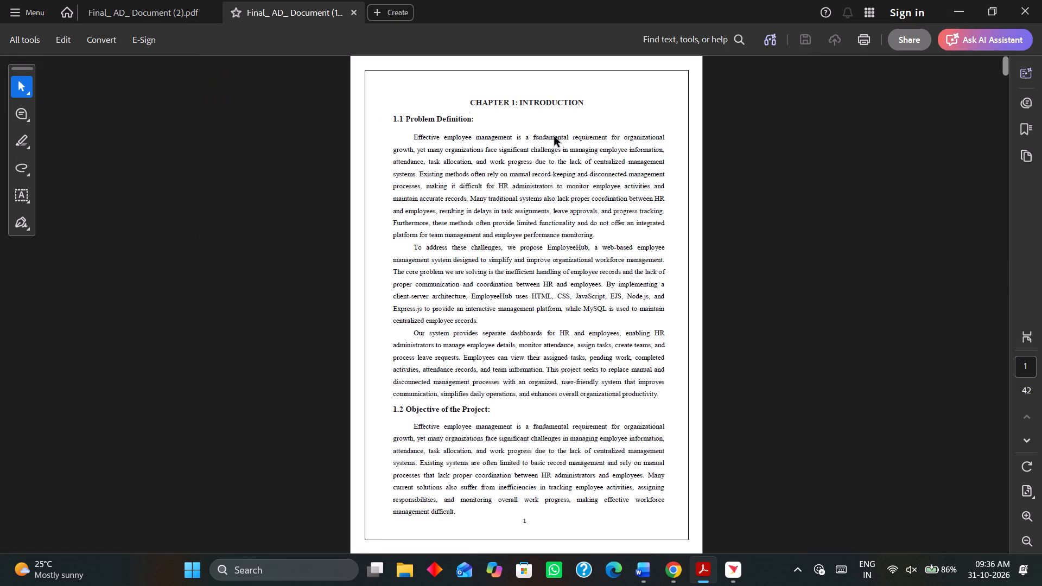
left_click(946, 0)
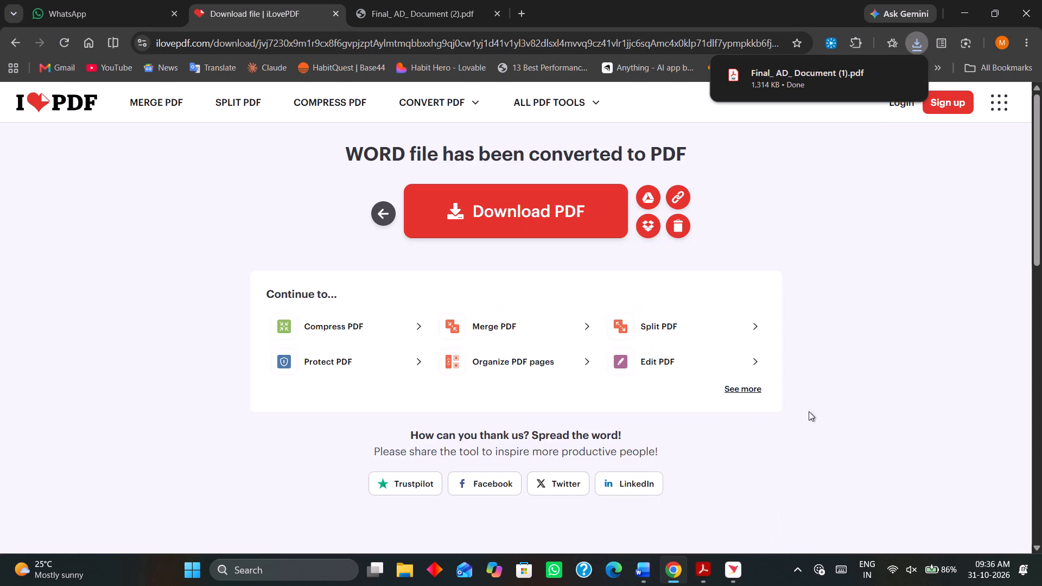
Check the progress of the vivo Office Kit v7.0.6 update and put its window away.
left_click(727, 577)
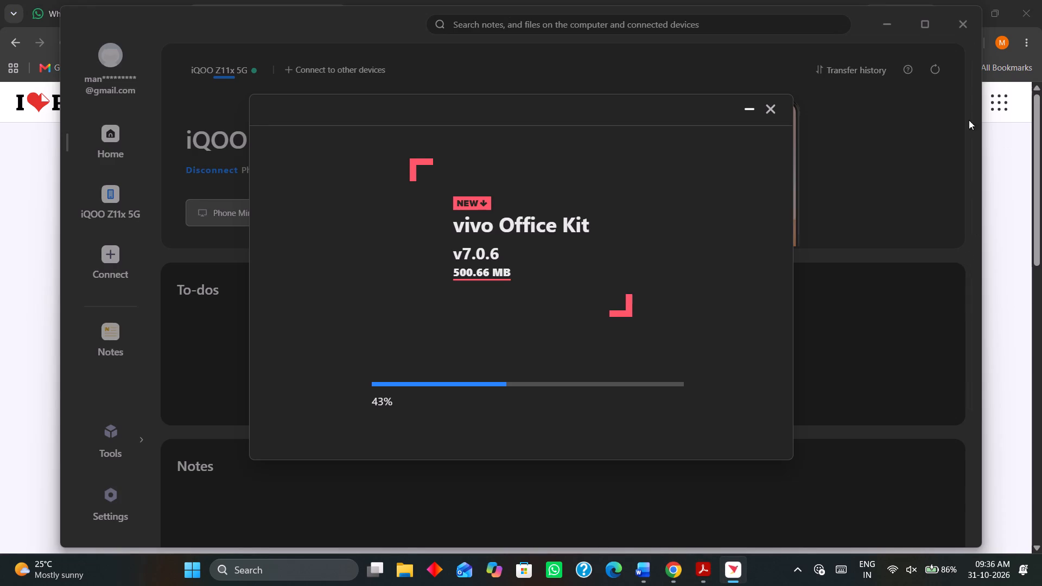
left_click_drag(727, 569, 737, 574)
left_click(734, 574)
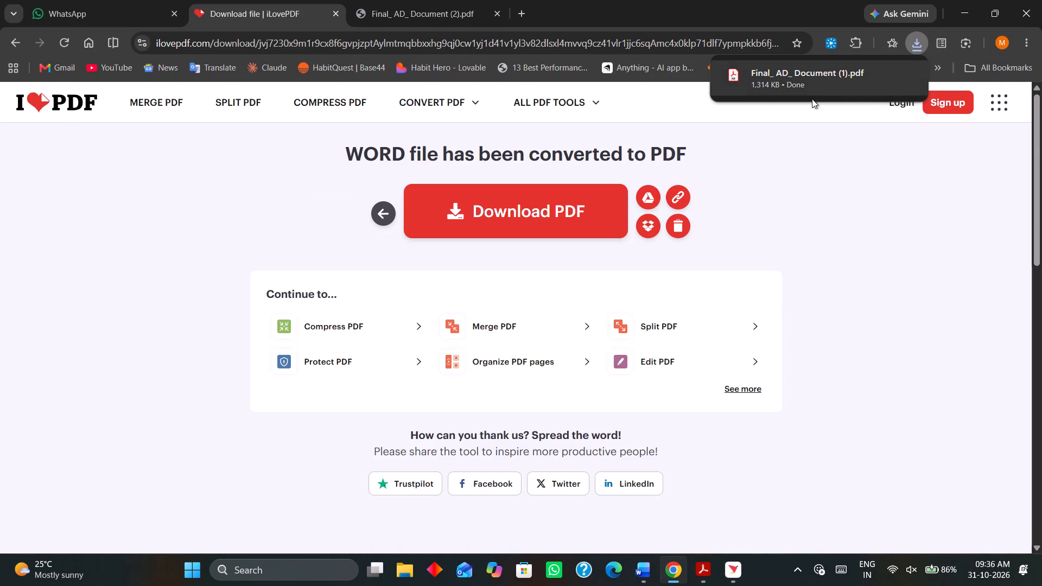
Look at the open Final_ AD_ Document (2) PDF in the browser, return to iLovePDF and view the recent downloads.
left_click(467, 0)
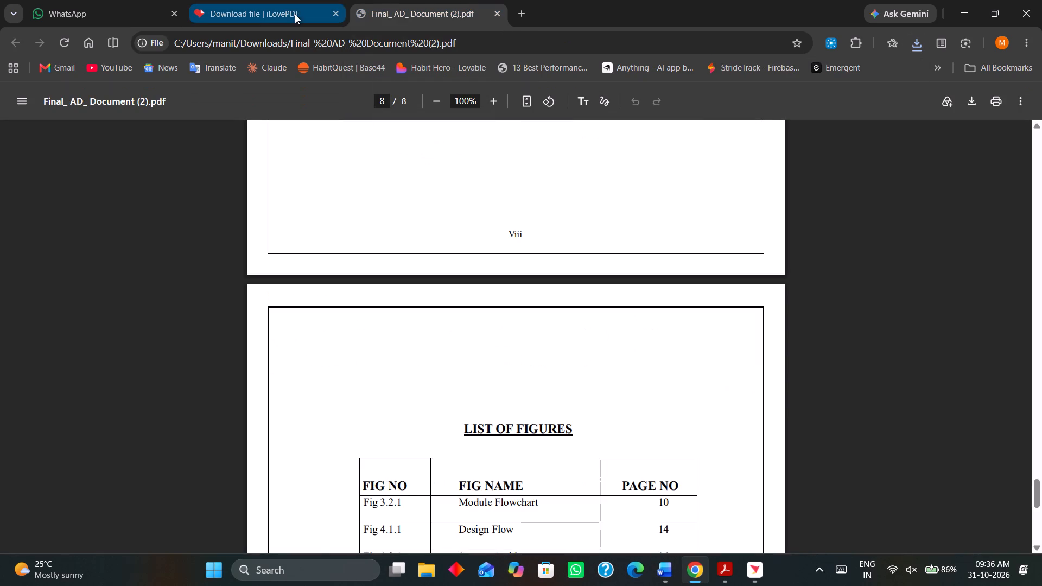
left_click(295, 14)
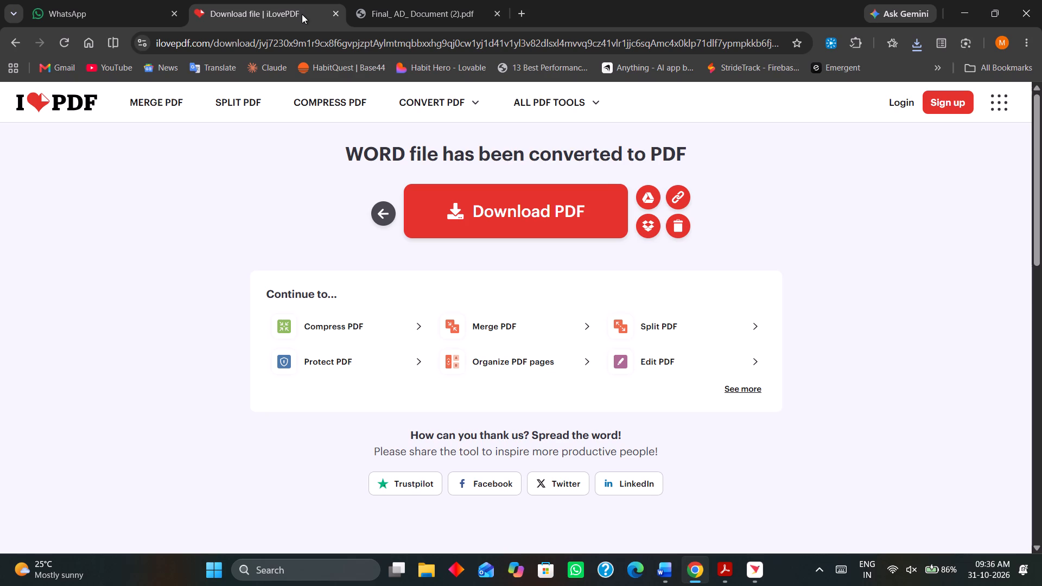
left_click(912, 40)
double_click(912, 40)
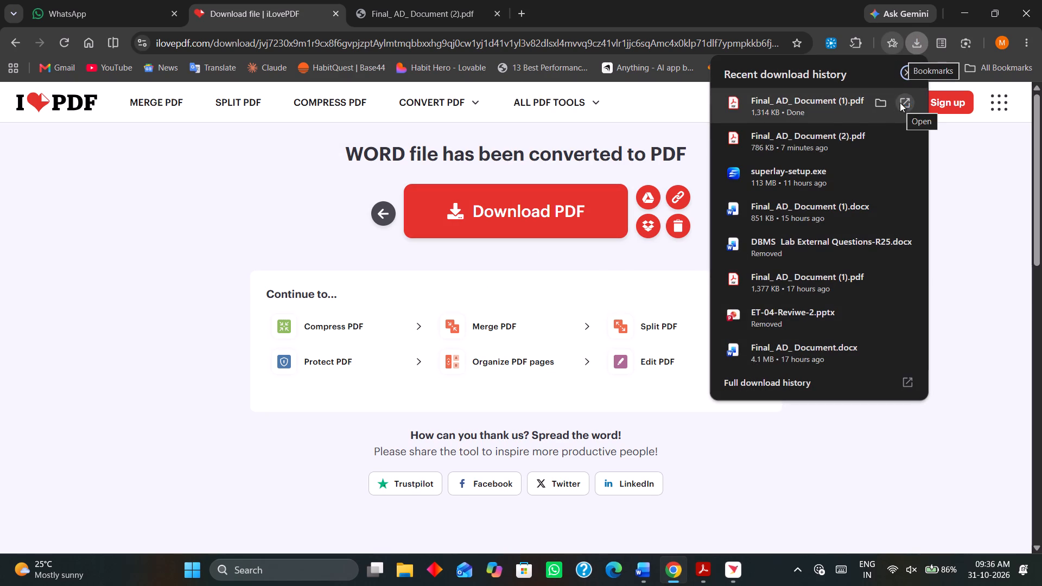
Open the Final_ AD_ Document (1) PDF from the Downloads folder, check its opening pages and minimize it.
left_click(399, 564)
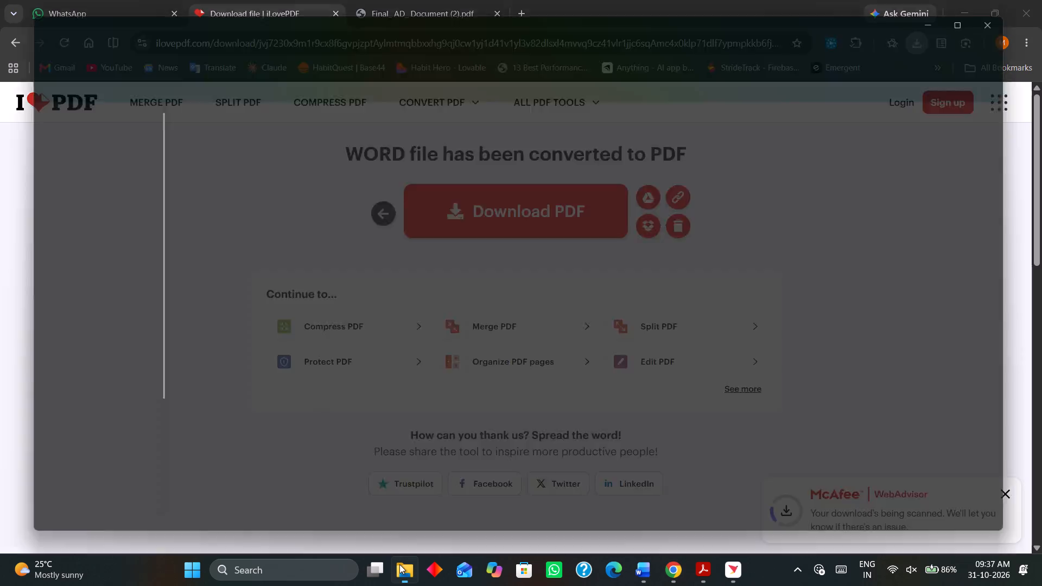
left_click(68, 360)
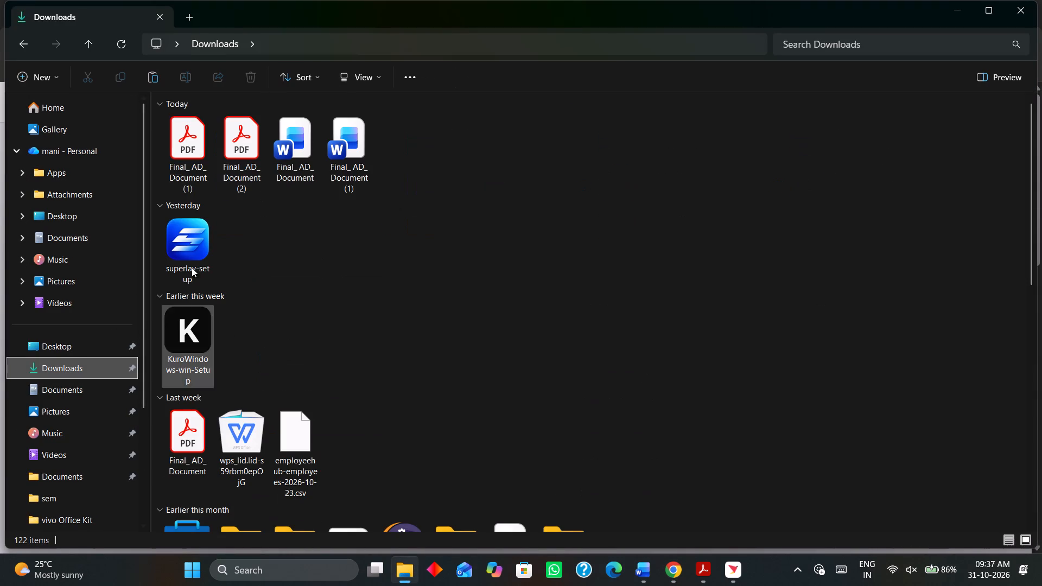
left_click(184, 156)
triple_click(184, 156)
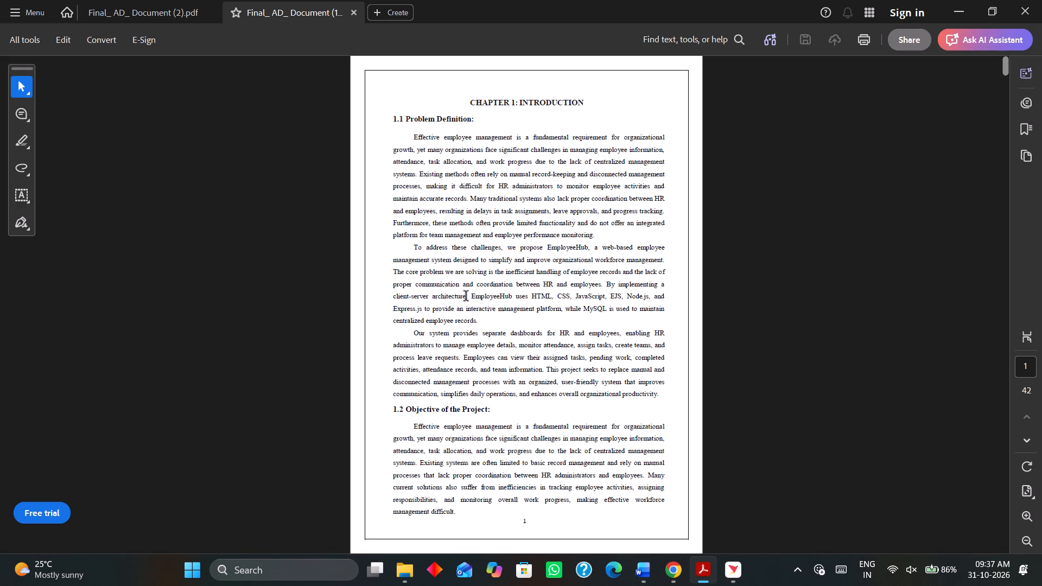
scroll(461, 307, "down", 8)
scroll(463, 311, "up", 1)
scroll(463, 311, "down", 5)
scroll(463, 311, "up", 9)
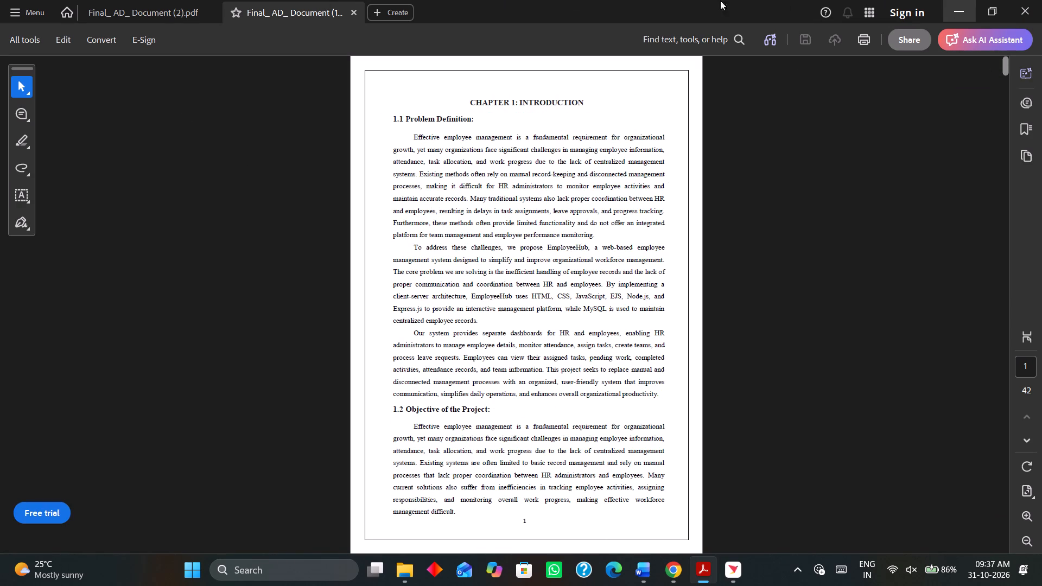
left_click(951, 11)
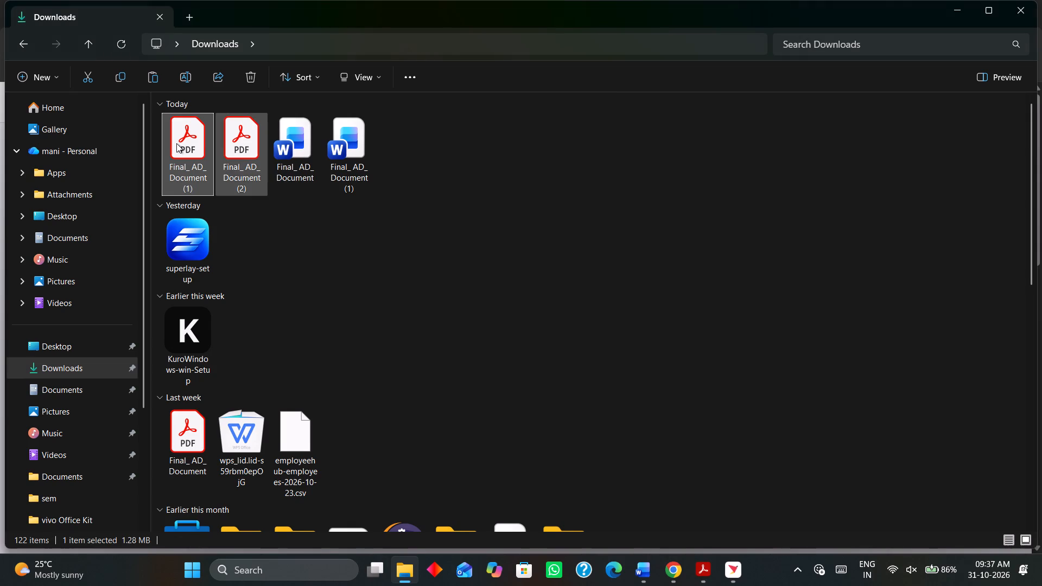
Copy the Final_ AD_ Document (1) PDF in the Downloads folder.
right_click(176, 143)
left_click(235, 167)
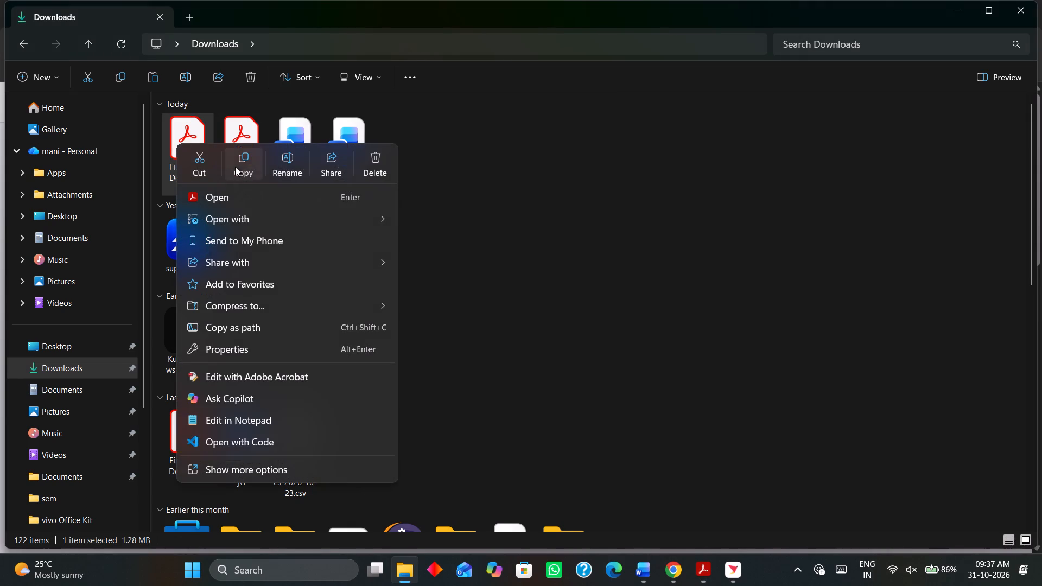
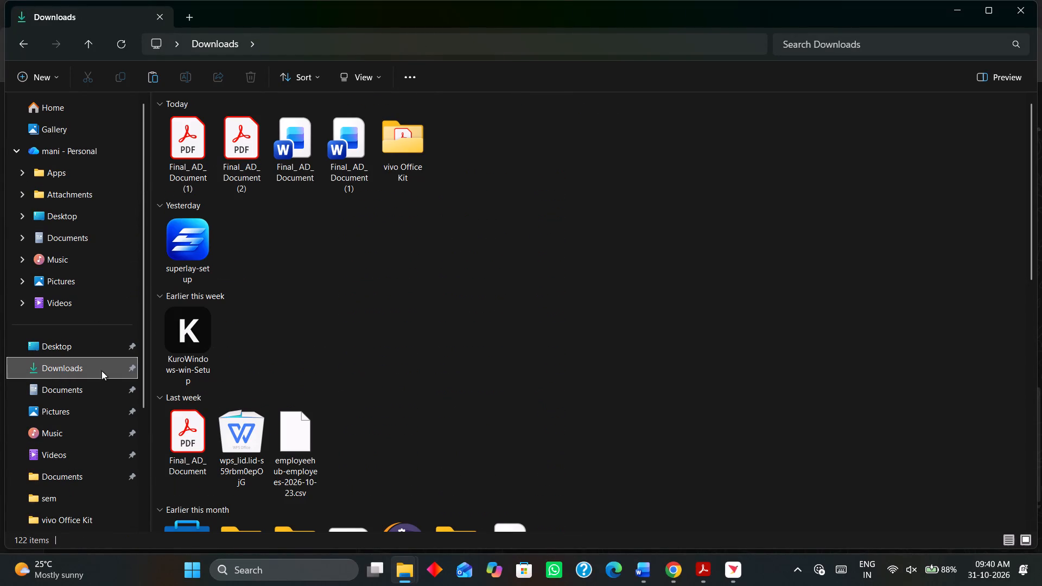
Switch to vivo Office Kit and restart it to install the downloaded V7.0.6 update.
scroll(307, 336, "down", 1)
scroll(307, 336, "up", 1)
left_click(744, 561)
left_click(744, 561)
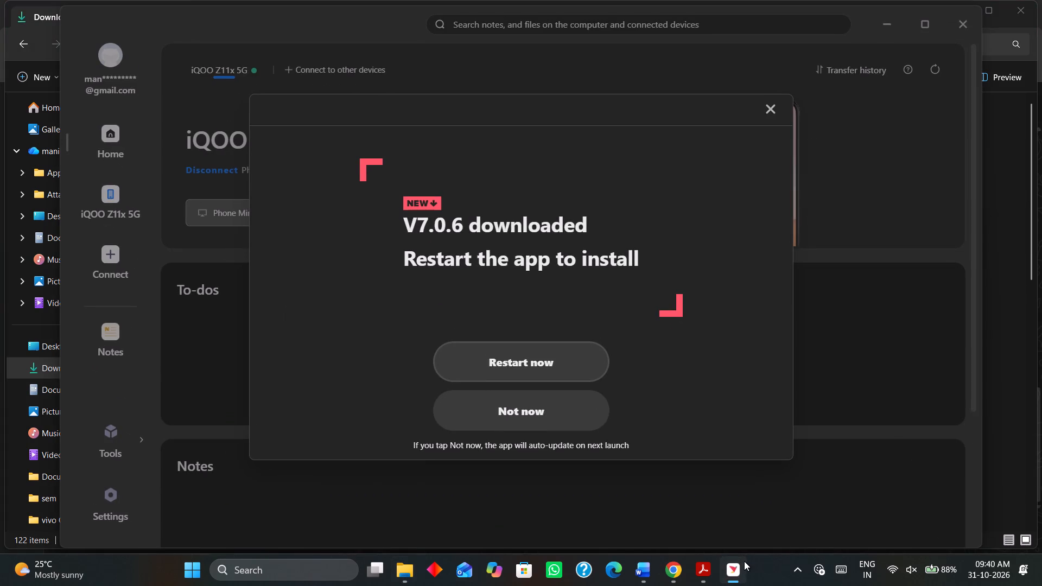
left_click(744, 561)
left_click(536, 355)
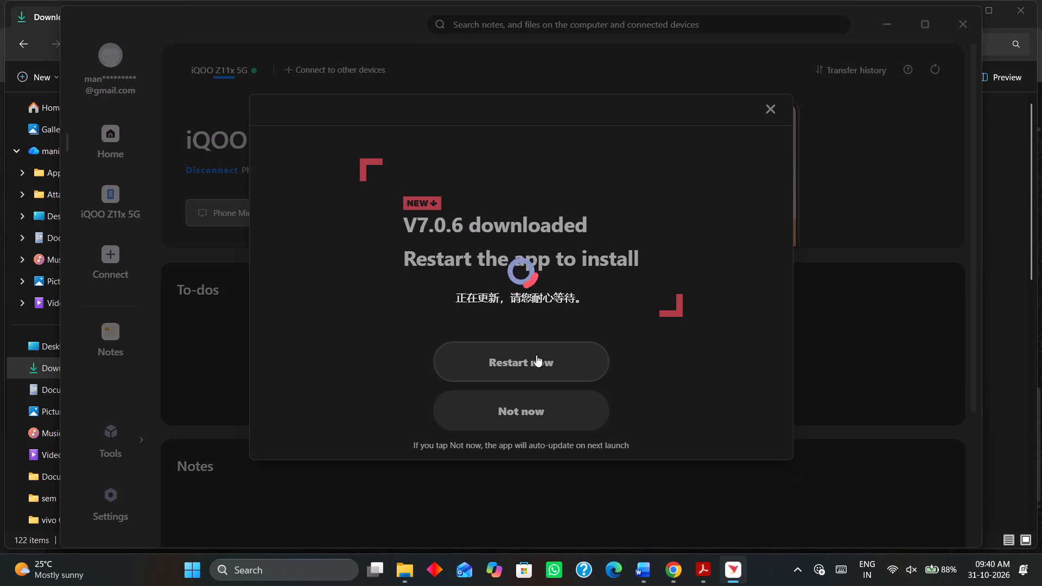